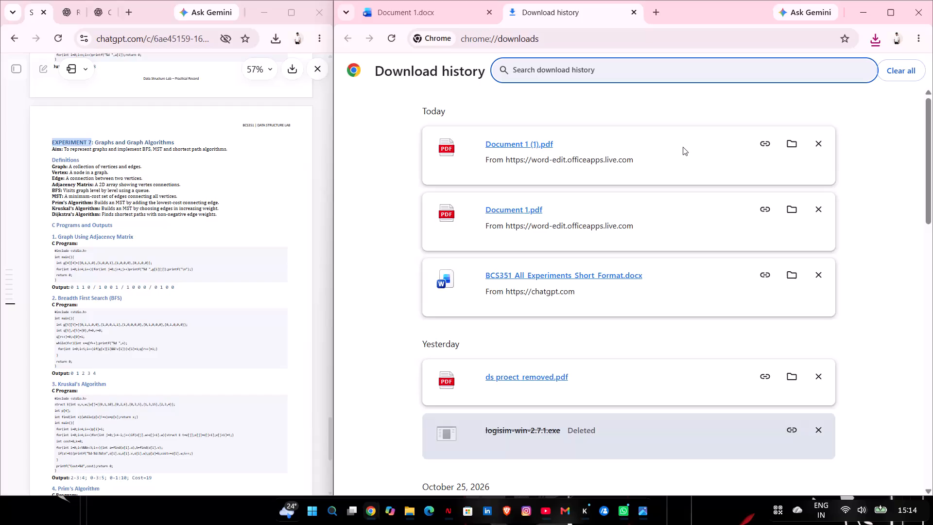
# Open the downloaded Document 1 (1).pdf from the download history.
pyautogui.click(788, 147)
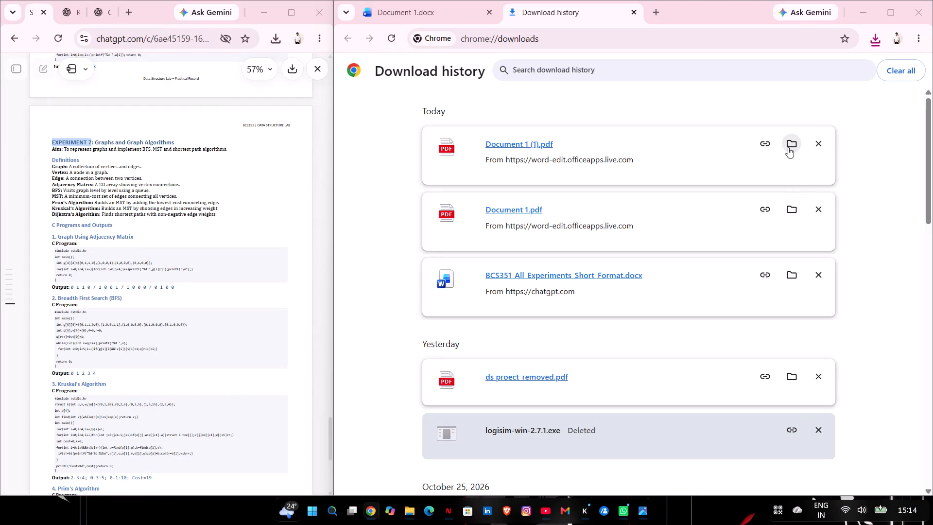
pyautogui.click(807, 8)
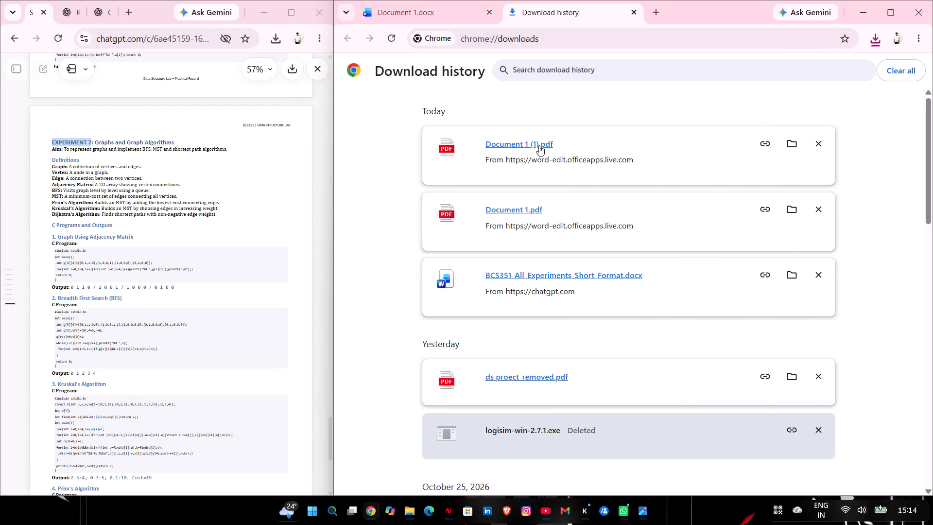
pyautogui.click(539, 147)
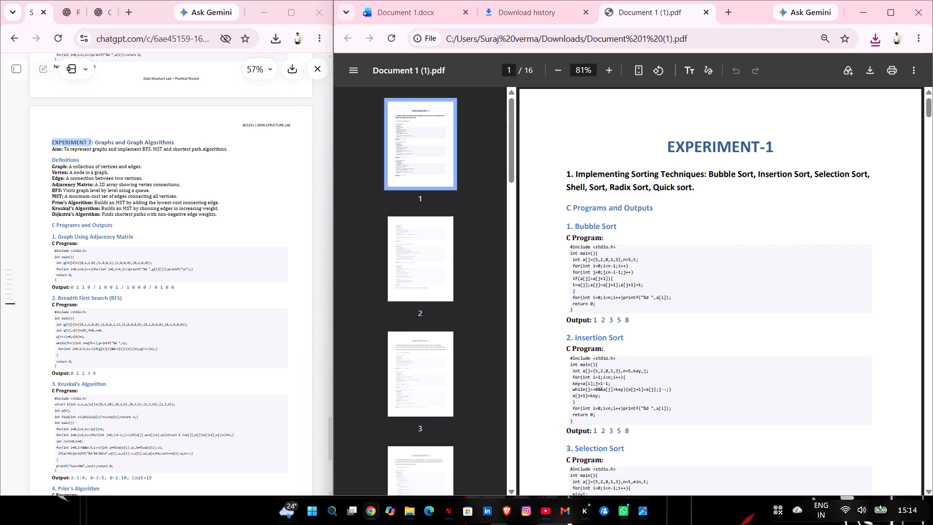
# Skim the PDF from Experiment 1 through the linked list programs of Experiment 5, checking the page layout.
pyautogui.scroll(-12, 584, 277)
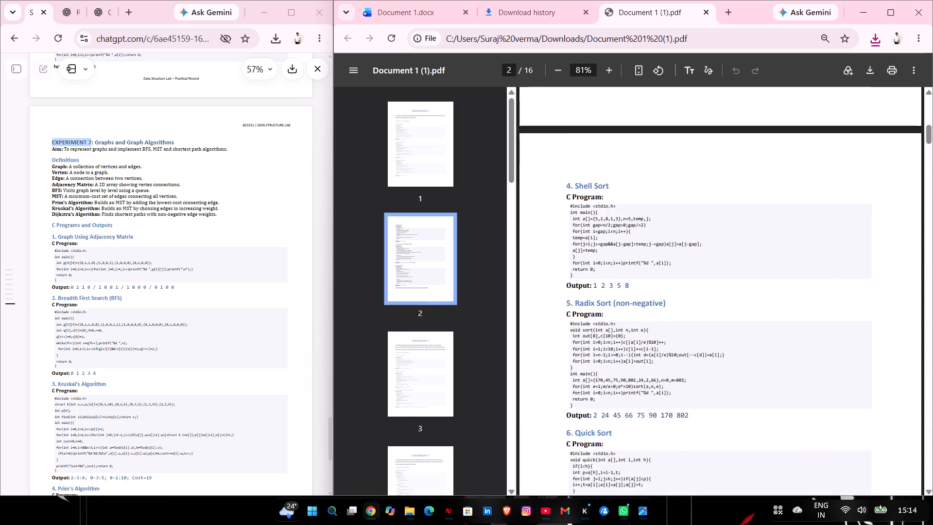
pyautogui.scroll(-7, 584, 277)
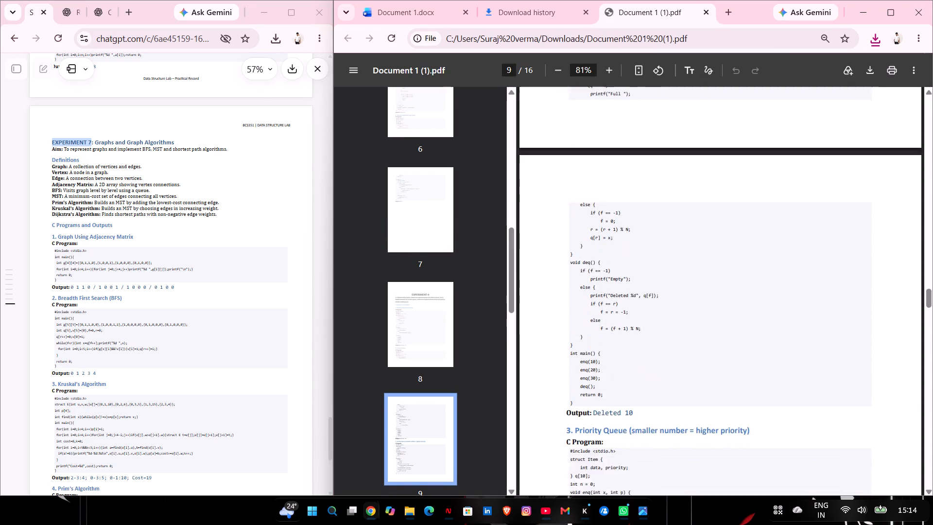
pyautogui.scroll(-11, 584, 277)
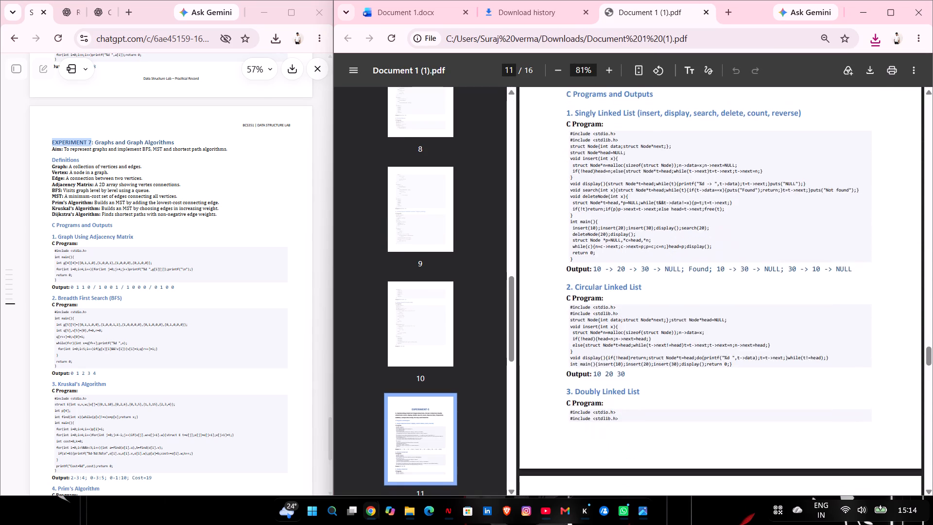
pyautogui.scroll(-5, 584, 277)
pyautogui.scroll(2, 584, 277)
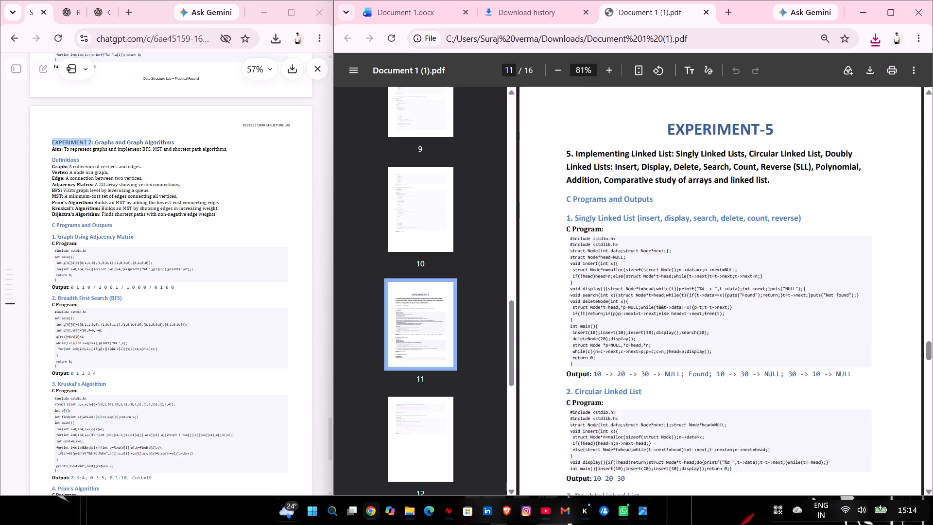
pyautogui.scroll(3, 584, 277)
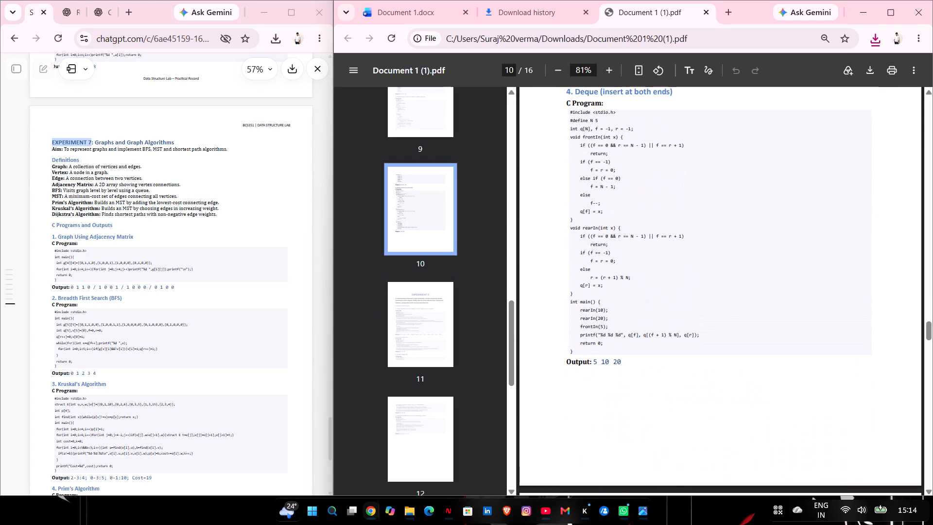
pyautogui.scroll(-2, 584, 277)
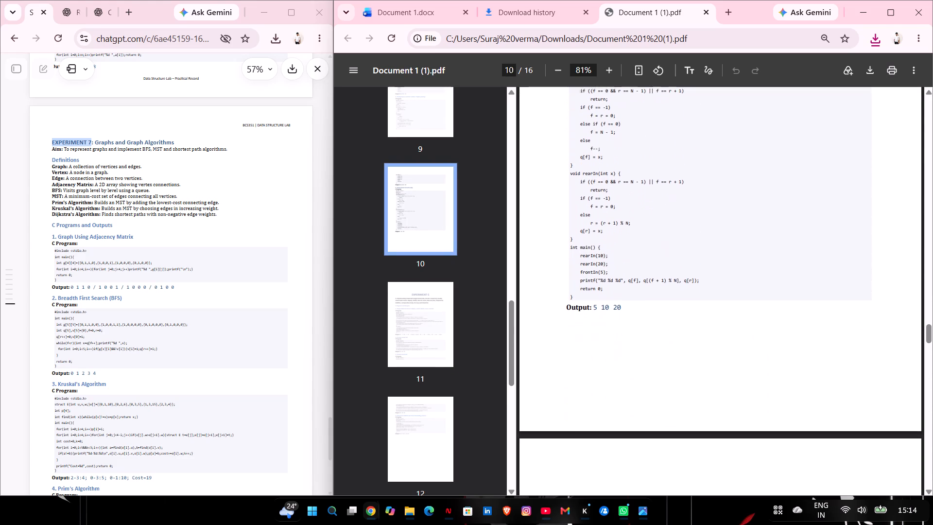
pyautogui.scroll(-1, 584, 277)
pyautogui.scroll(1, 584, 277)
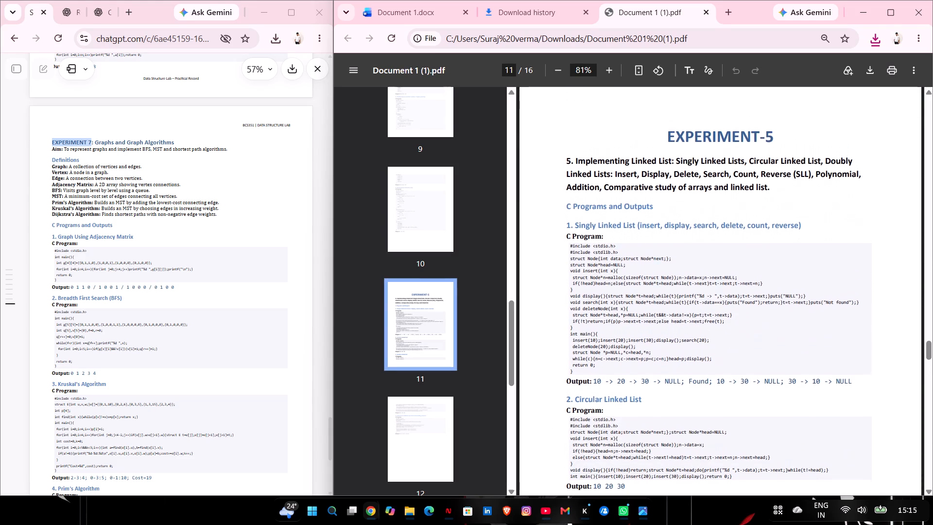
# Review the earlier pages of the PDF, covering the queue, stack, and searching and hashing experiments.
pyautogui.scroll(9, 584, 277)
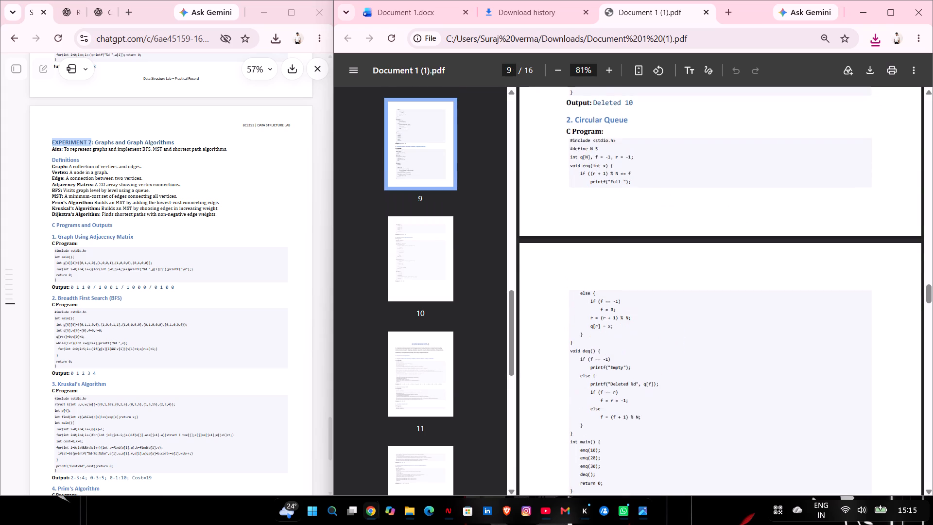
pyautogui.scroll(6, 584, 277)
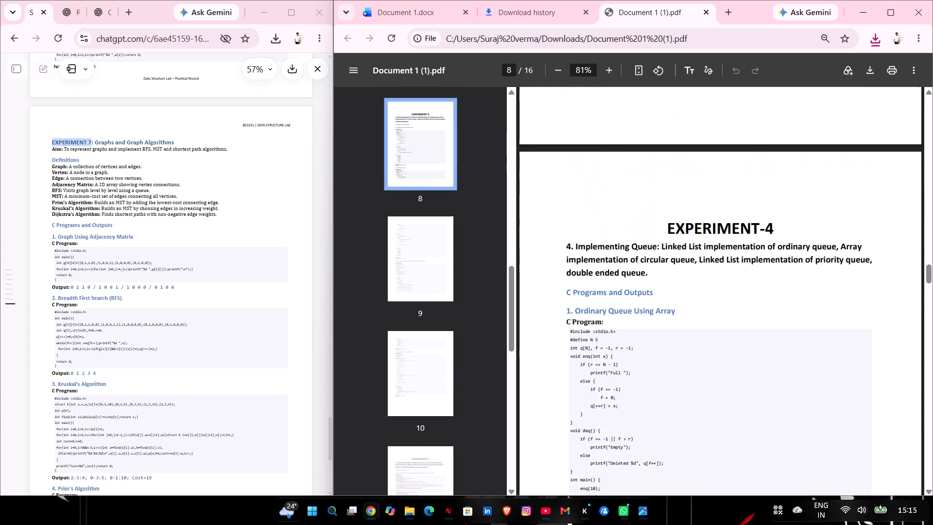
pyautogui.scroll(7, 584, 277)
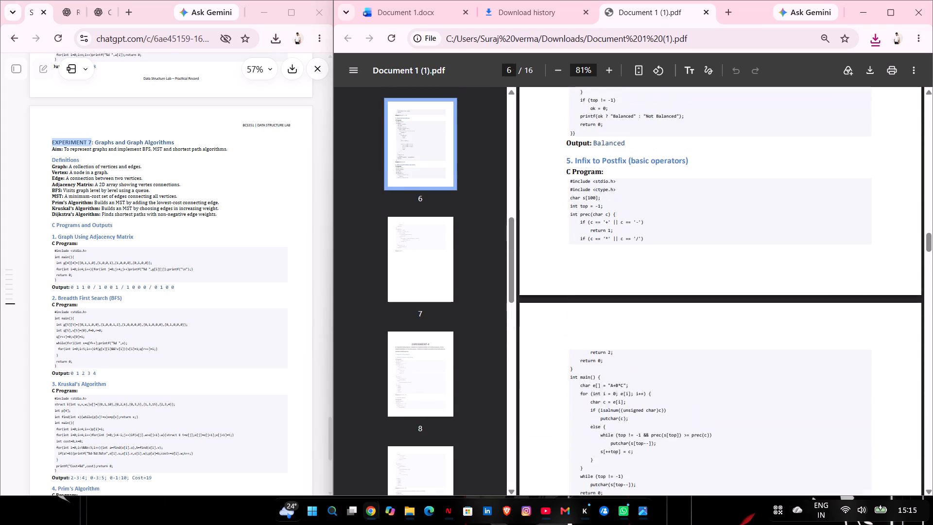
pyautogui.scroll(7, 584, 277)
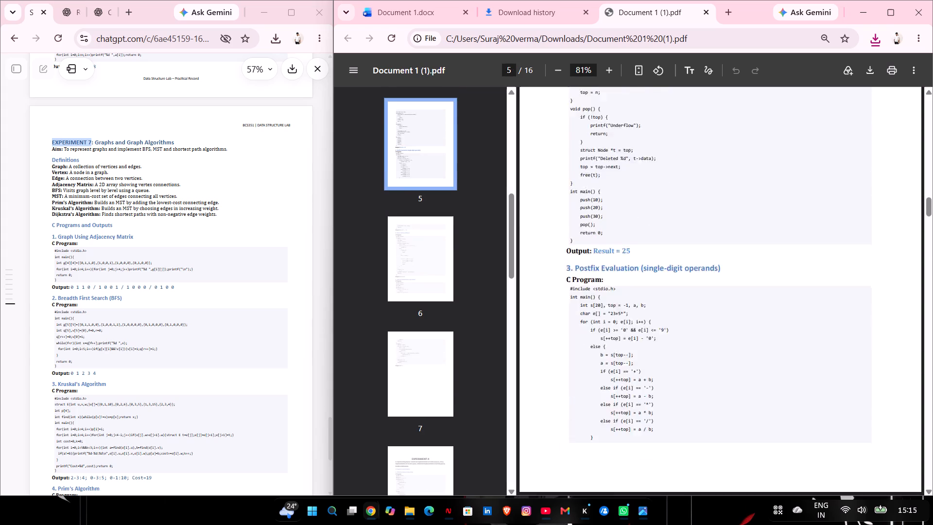
pyautogui.scroll(5, 584, 277)
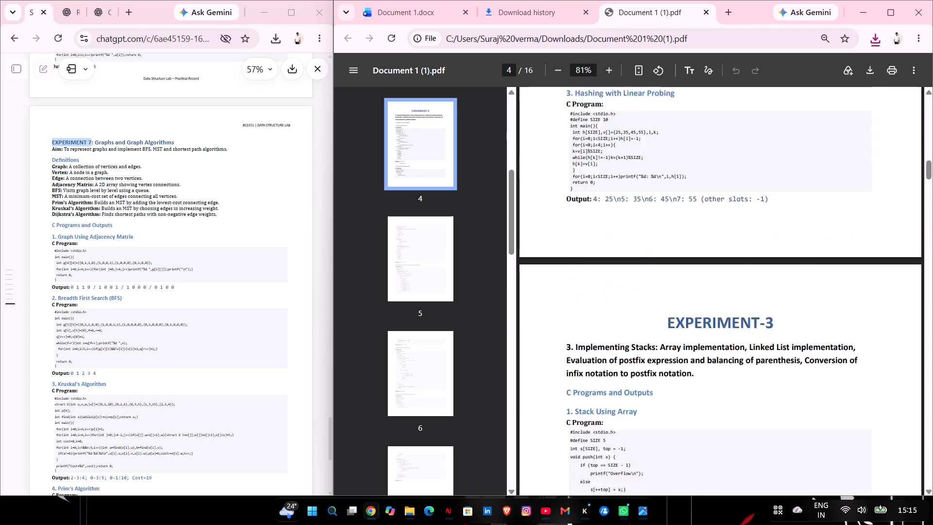
pyautogui.scroll(4, 584, 277)
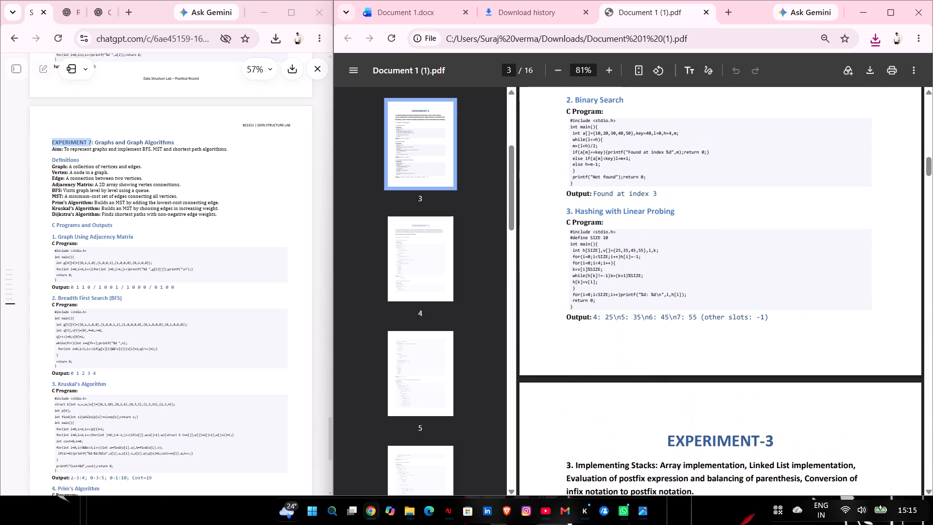
pyautogui.scroll(2, 584, 277)
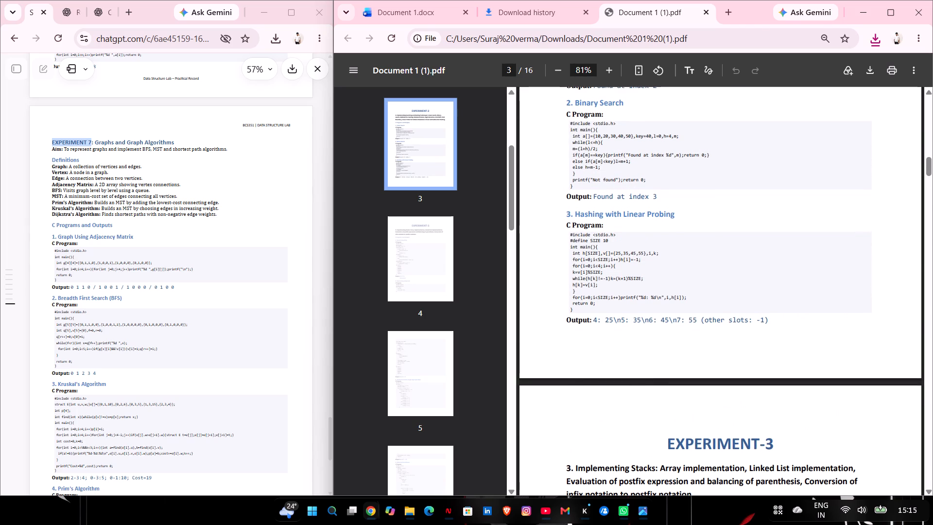
pyautogui.scroll(1, 584, 277)
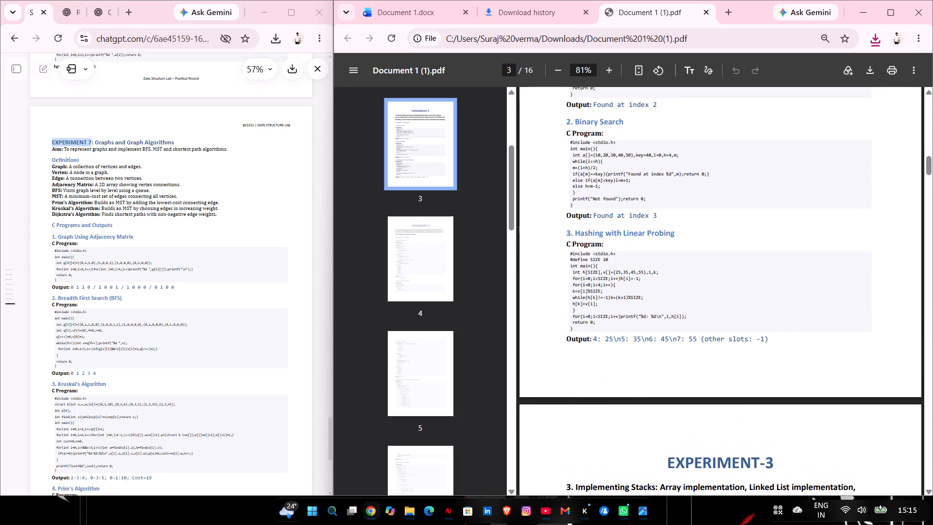
pyautogui.scroll(2, 584, 277)
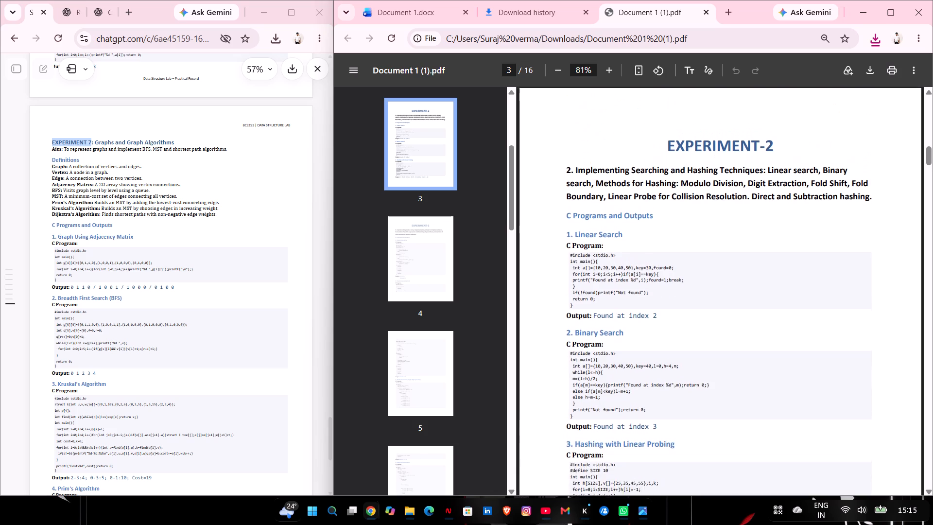
pyautogui.scroll(4, 584, 277)
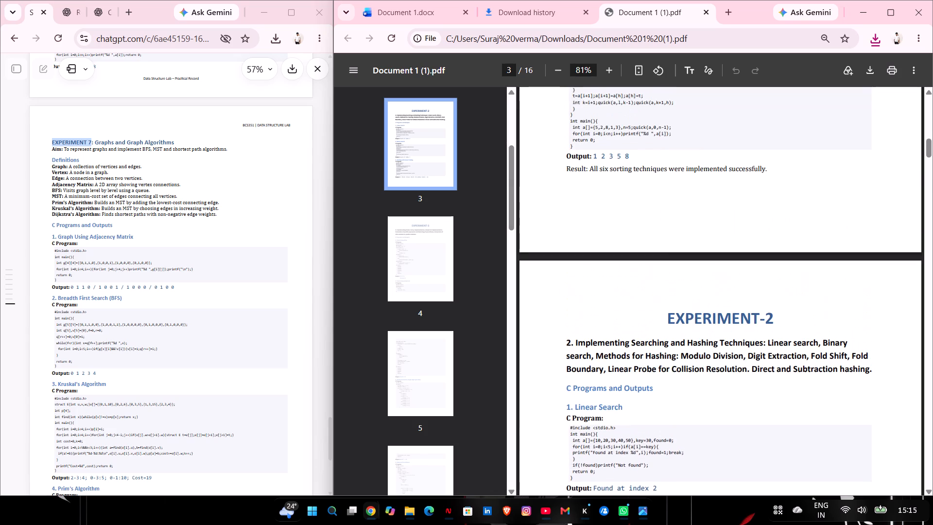
pyautogui.scroll(3, 584, 277)
pyautogui.hscroll(1, 584, 277)
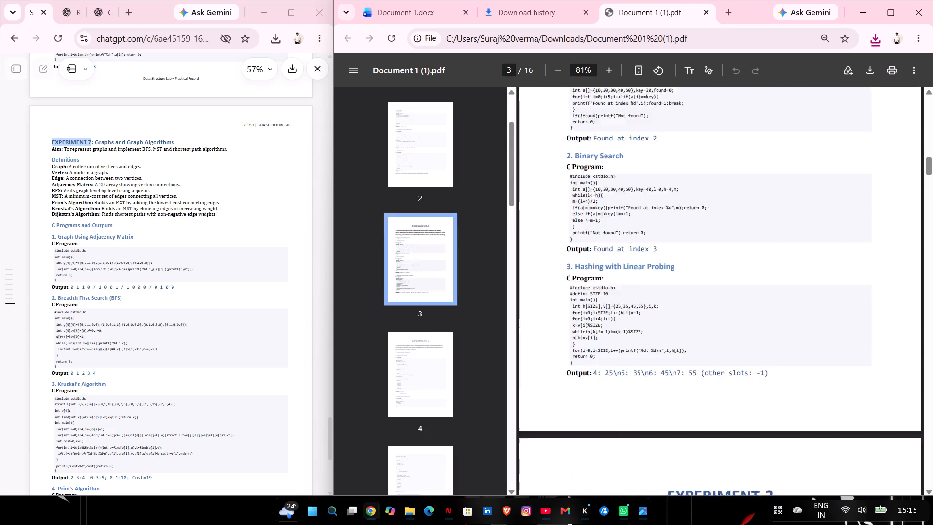
pyautogui.scroll(-8, 584, 277)
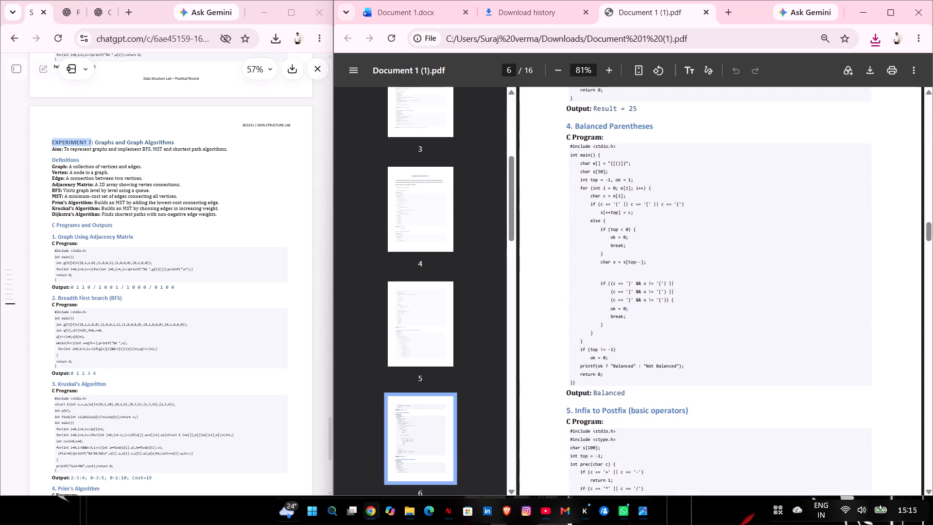
pyautogui.scroll(-9, 584, 277)
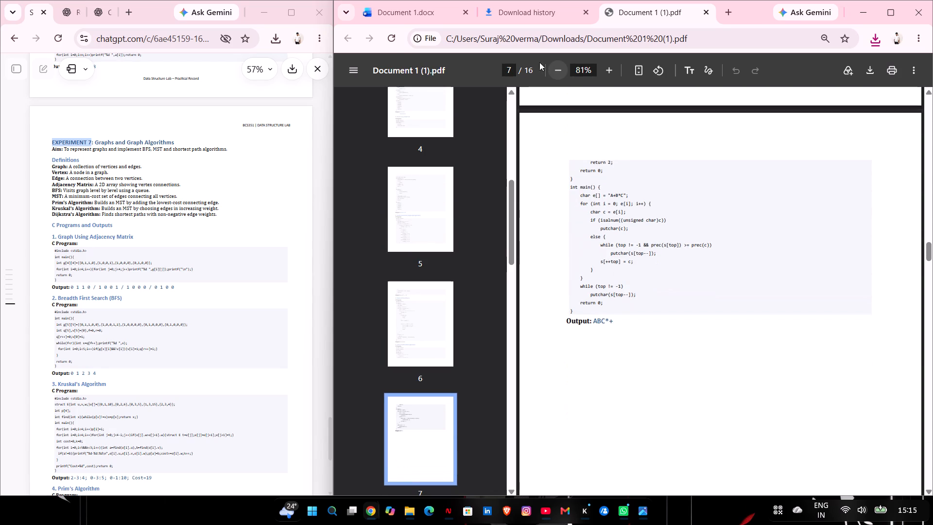
# Close the ChatGPT window and maximize the window showing the PDF.
pyautogui.click(313, 14)
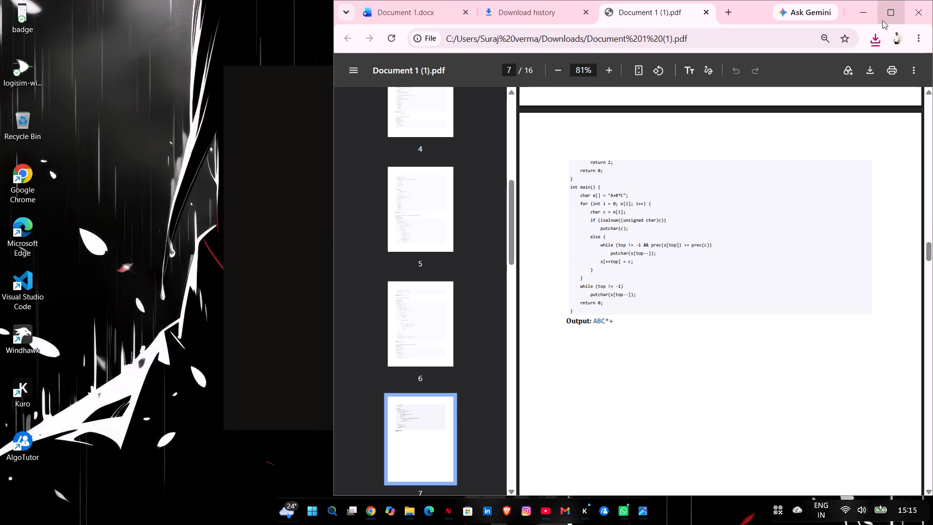
pyautogui.click(882, 19)
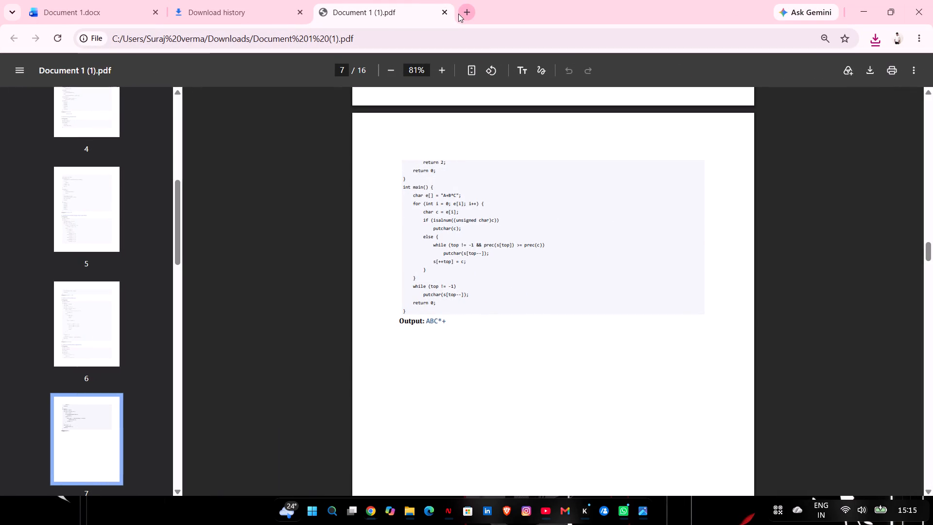
# Search Google for "boundaries pdf" in a new tab.
pyautogui.click(458, 14)
pyautogui.click(466, 33)
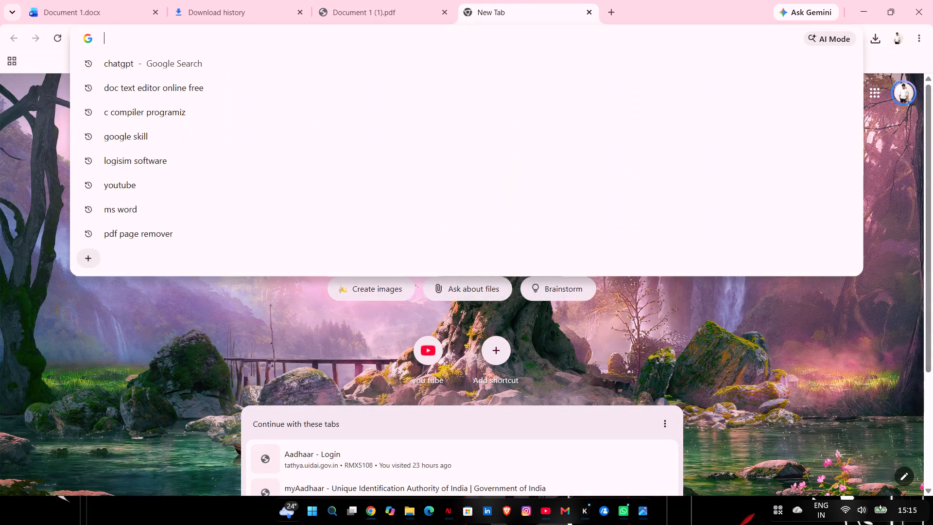
pyautogui.press('p')
pyautogui.write('df boum')
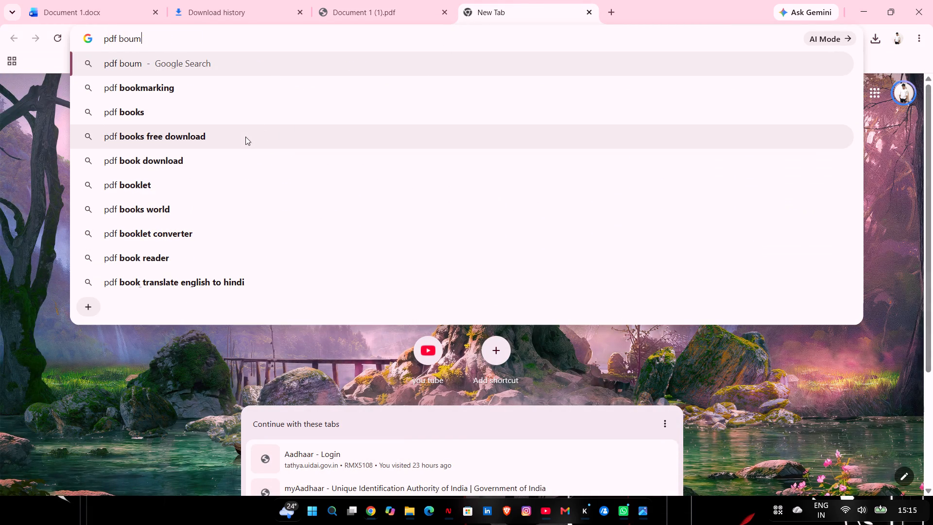
pyautogui.press('BackSpace')
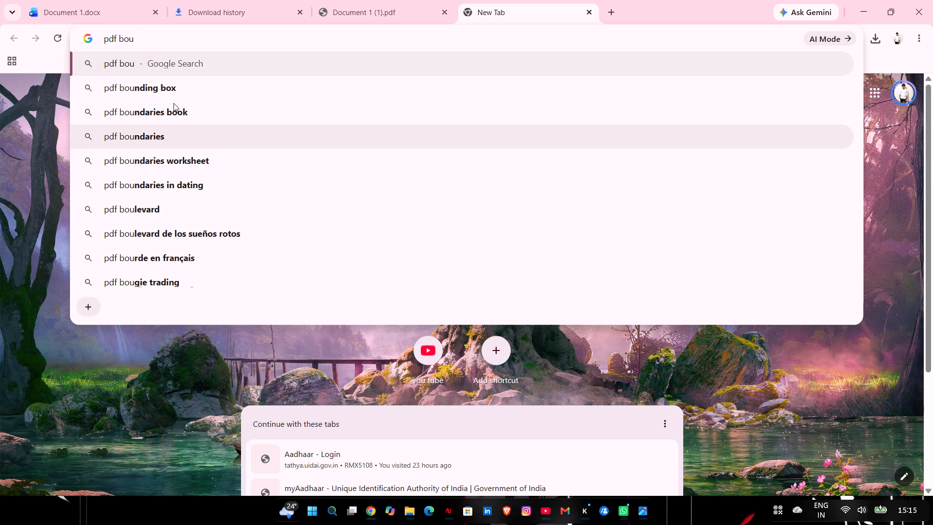
pyautogui.press('n')
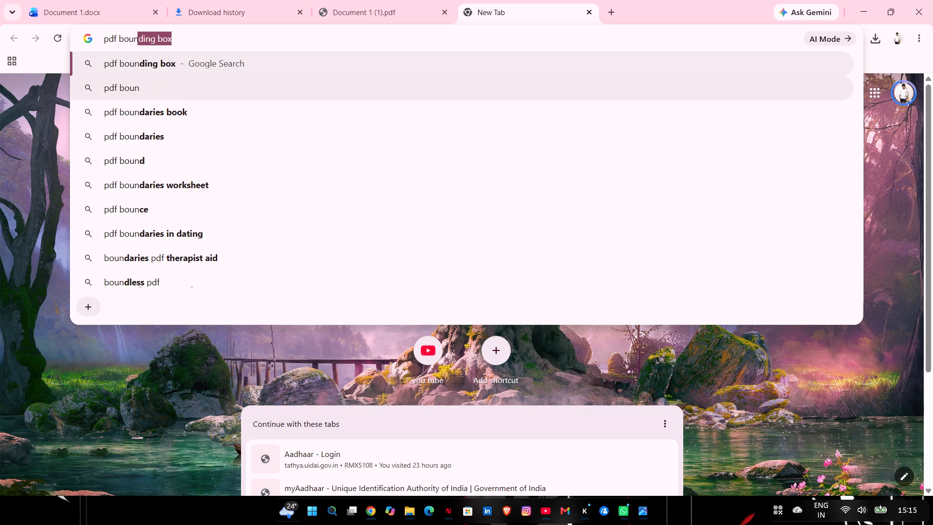
pyautogui.press('d')
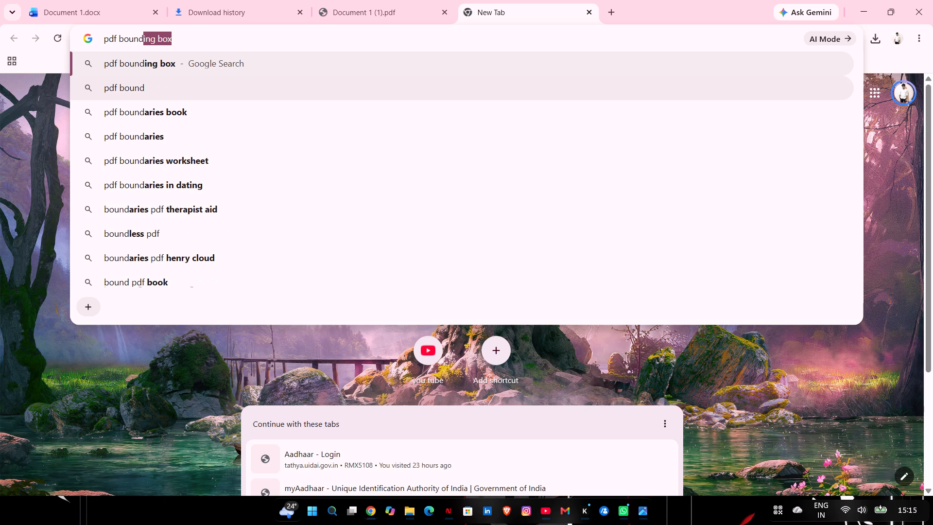
pyautogui.write('re')
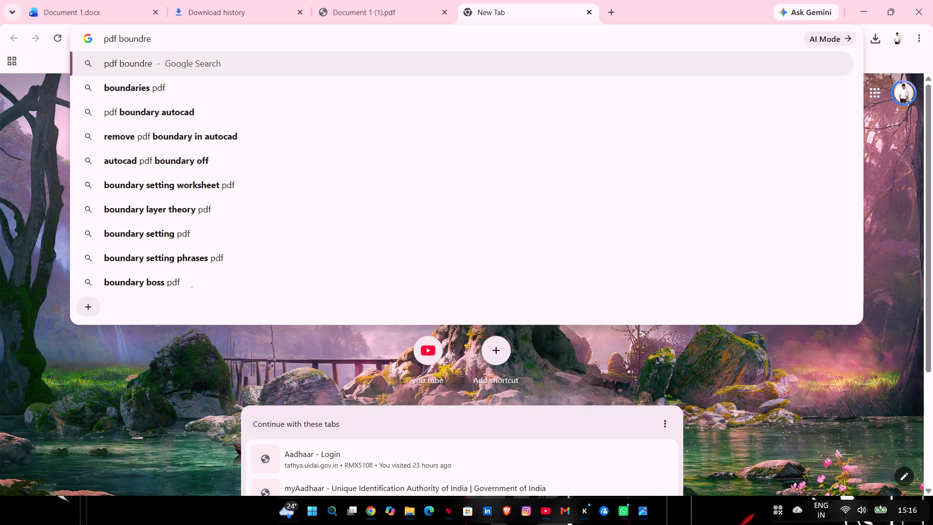
pyautogui.press('BackSpace')
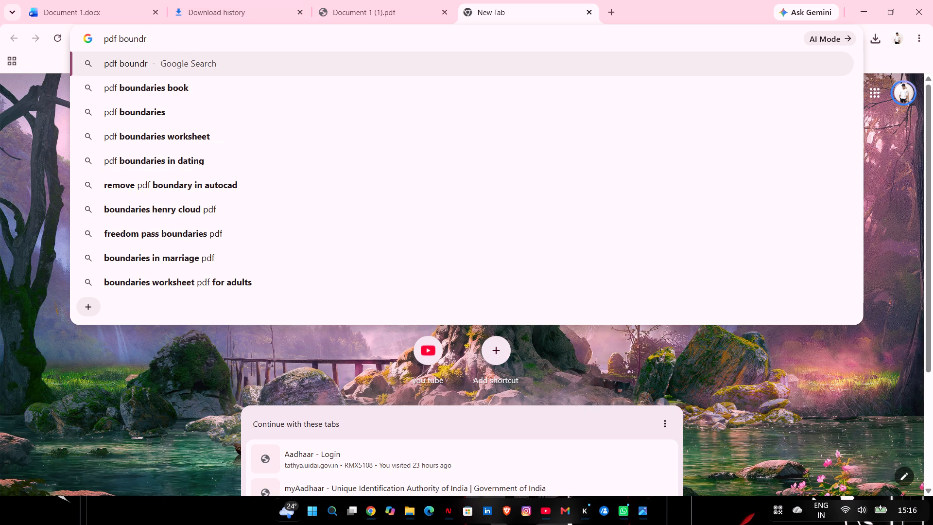
pyautogui.press('e')
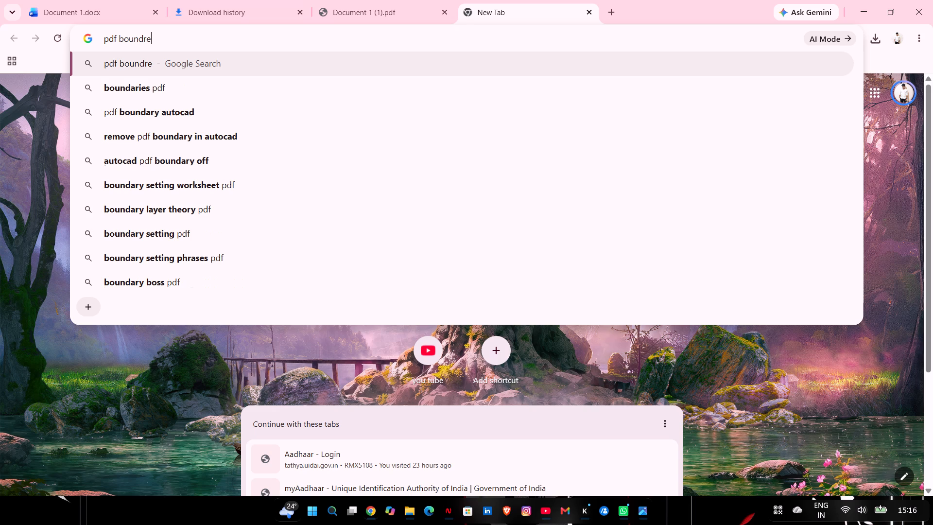
pyautogui.click(152, 93)
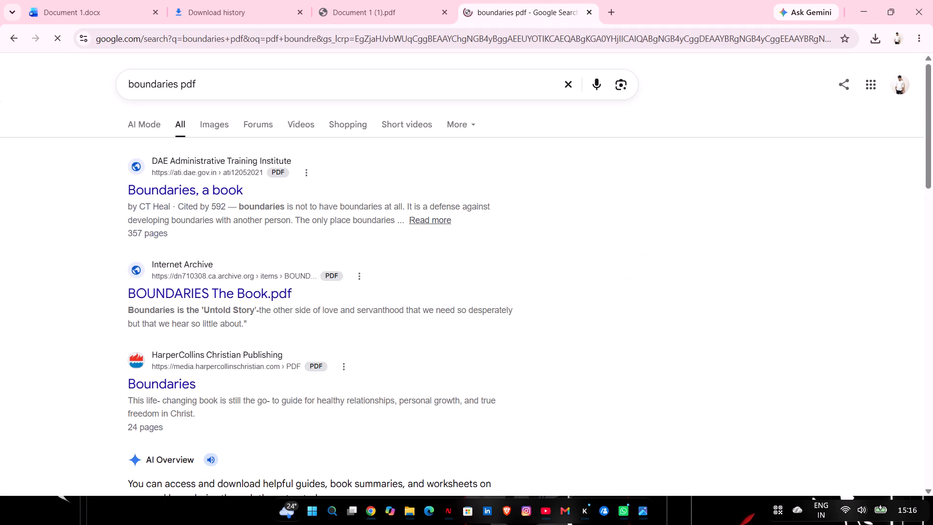
# Replace the Google search with the suggested query "adding border in pdf".
pyautogui.click(226, 83)
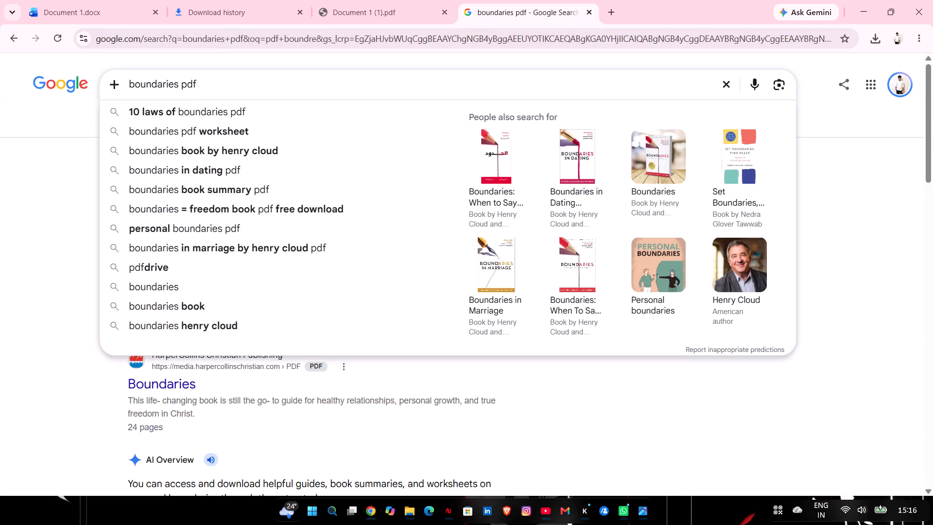
pyautogui.click(731, 82)
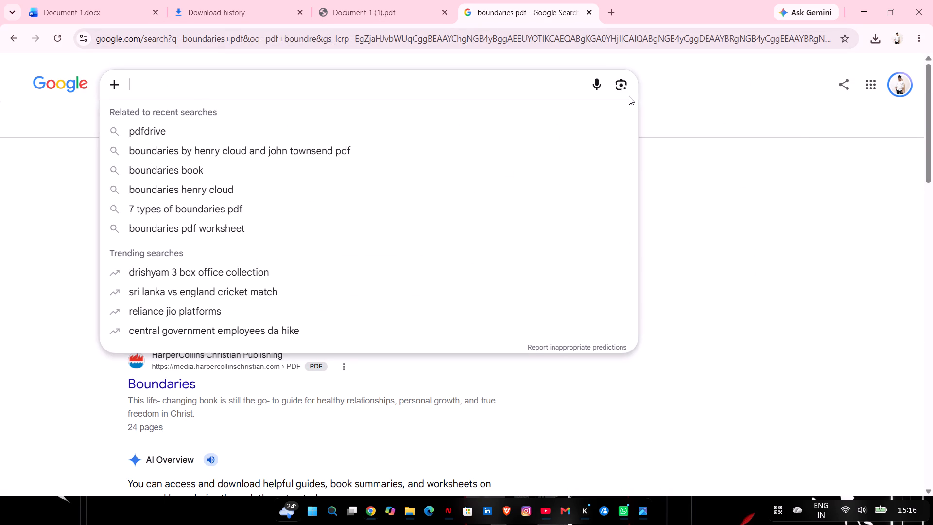
pyautogui.write('adding')
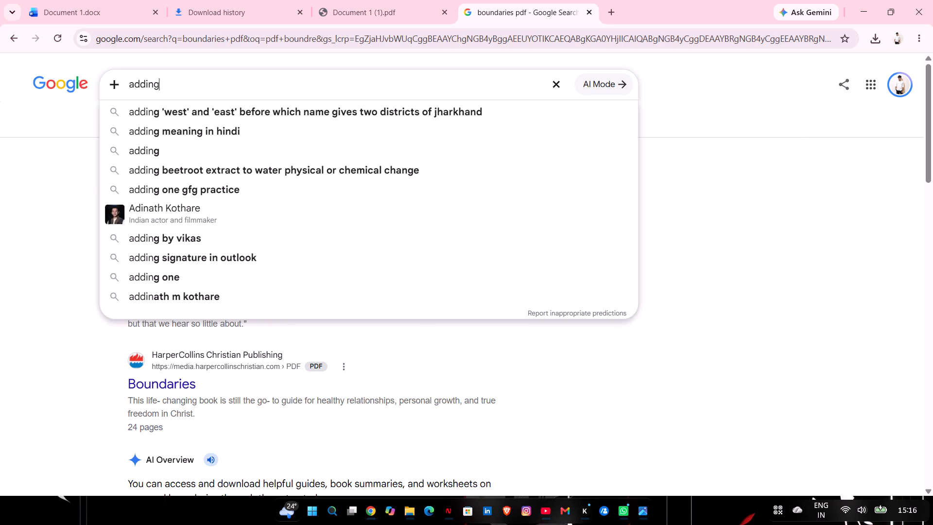
pyautogui.press('space')
pyautogui.press('b')
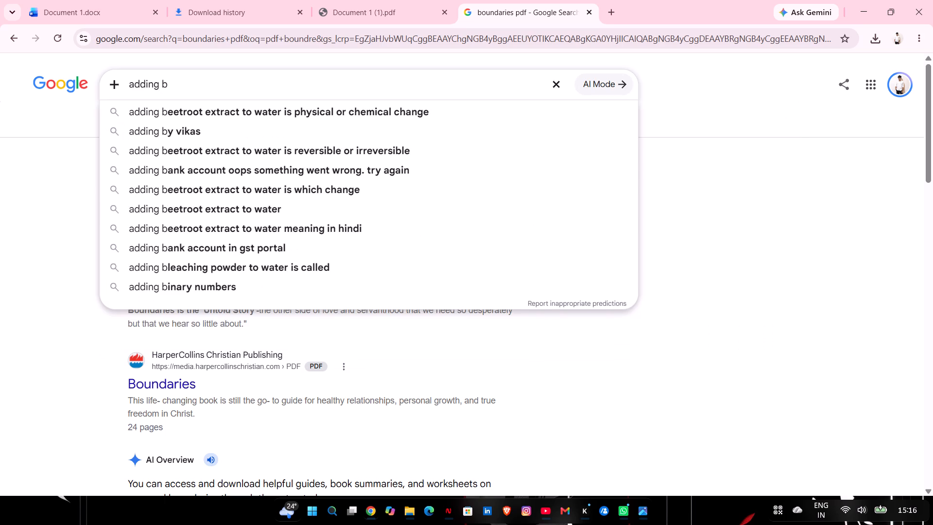
pyautogui.write('ound')
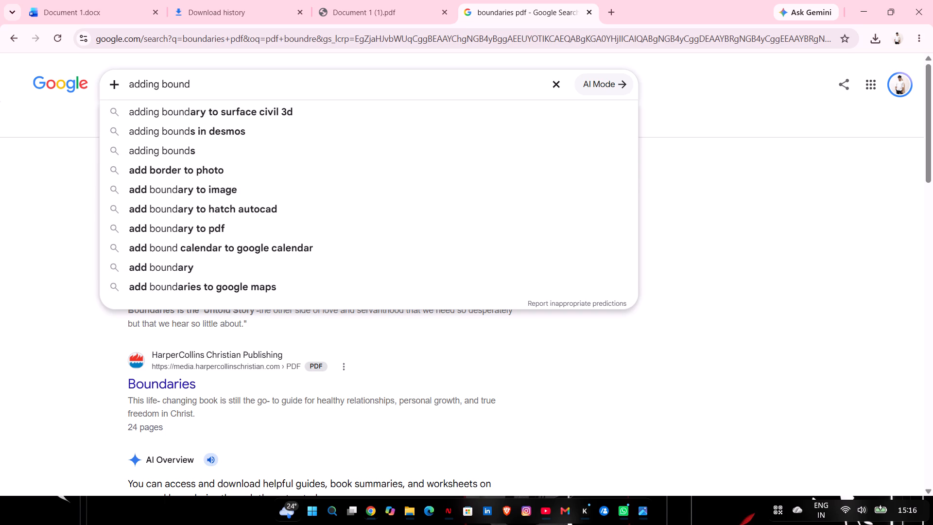
pyautogui.press('a')
pyautogui.write('ry')
pyautogui.press('space')
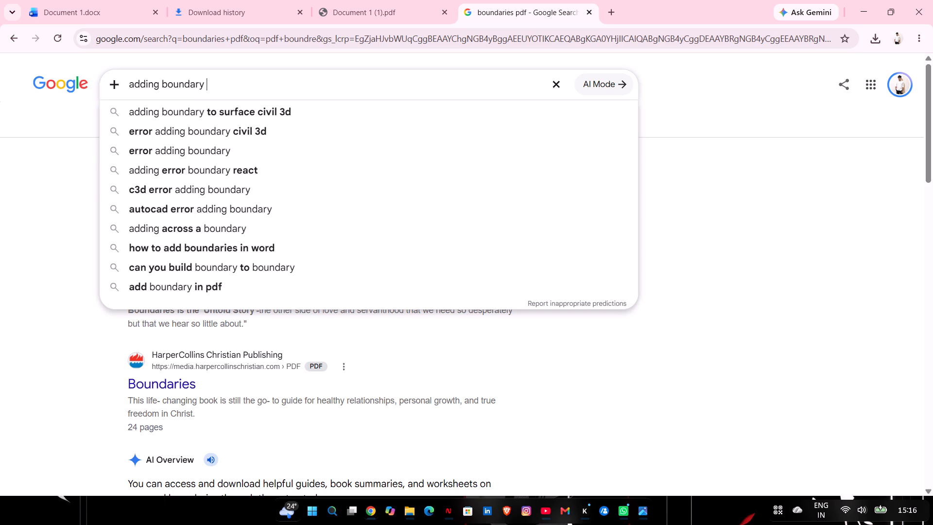
pyautogui.write('in')
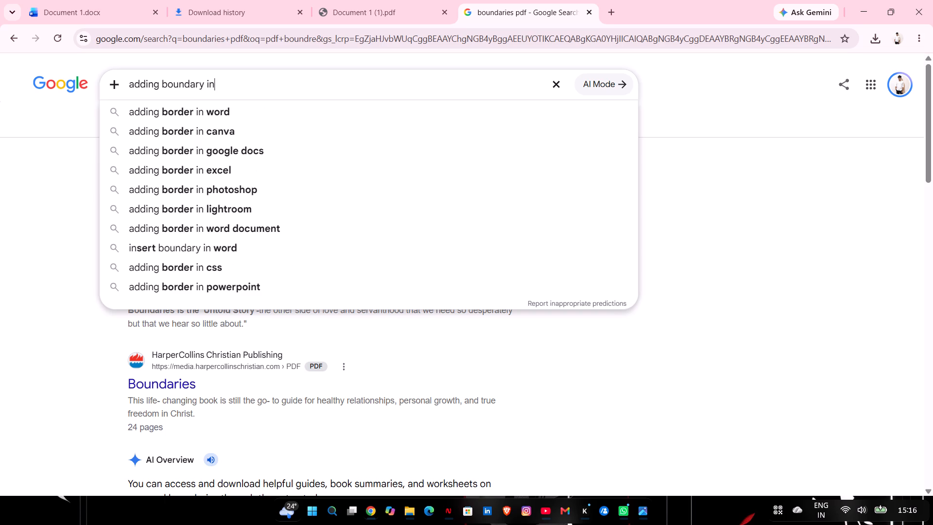
pyautogui.press('space')
pyautogui.write('pdf')
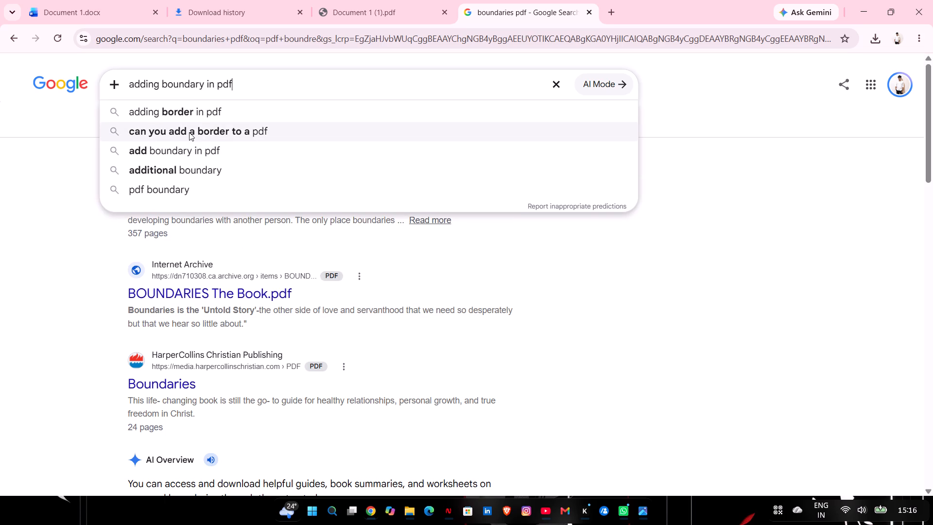
pyautogui.click(212, 120)
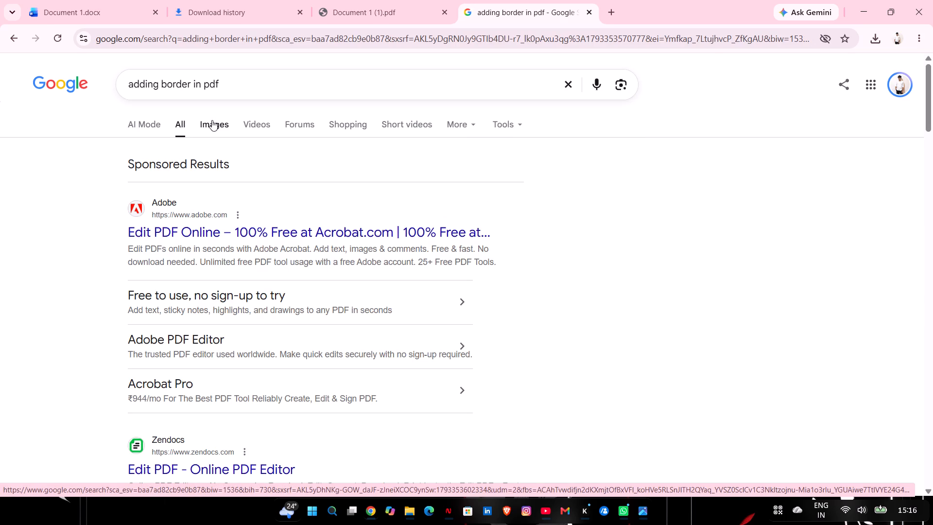
# Open the PDFSimpli "PDF Edit Free" result from the search results.
pyautogui.scroll(-1, 193, 255)
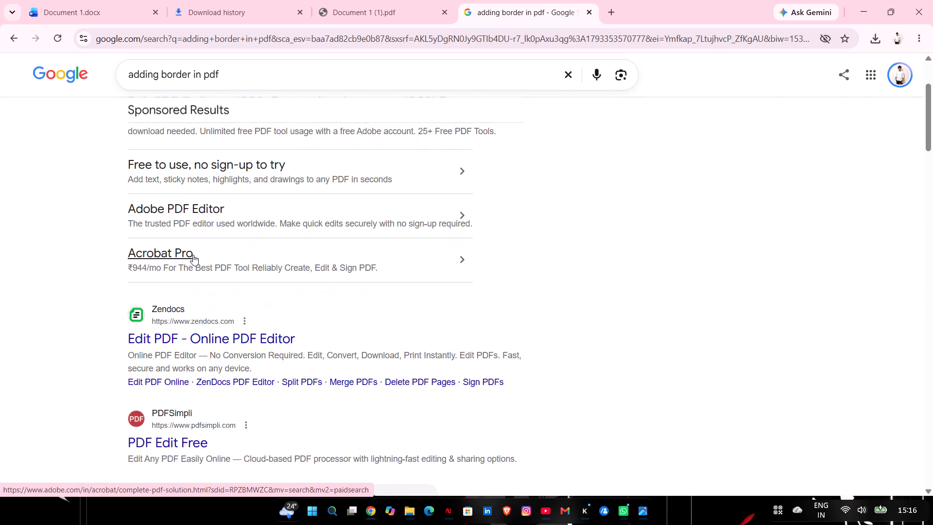
pyautogui.scroll(-2, 193, 255)
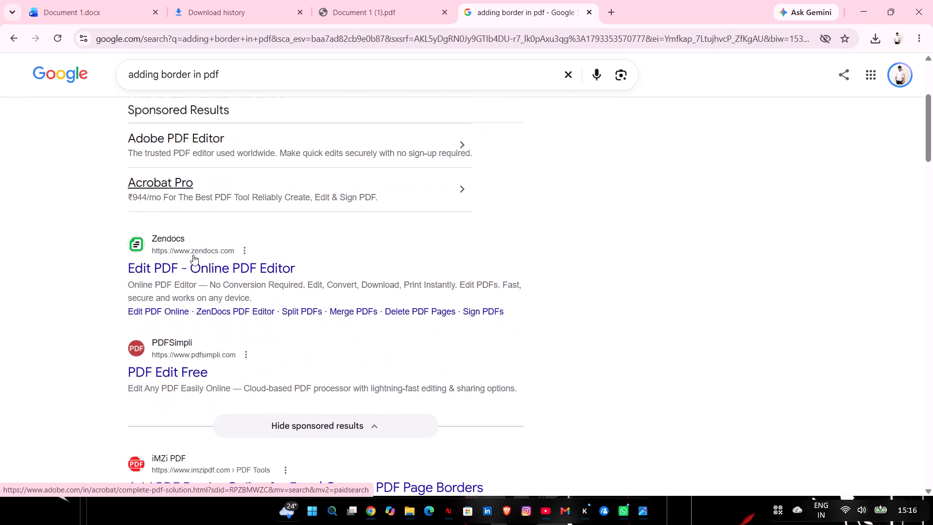
pyautogui.scroll(-1, 193, 255)
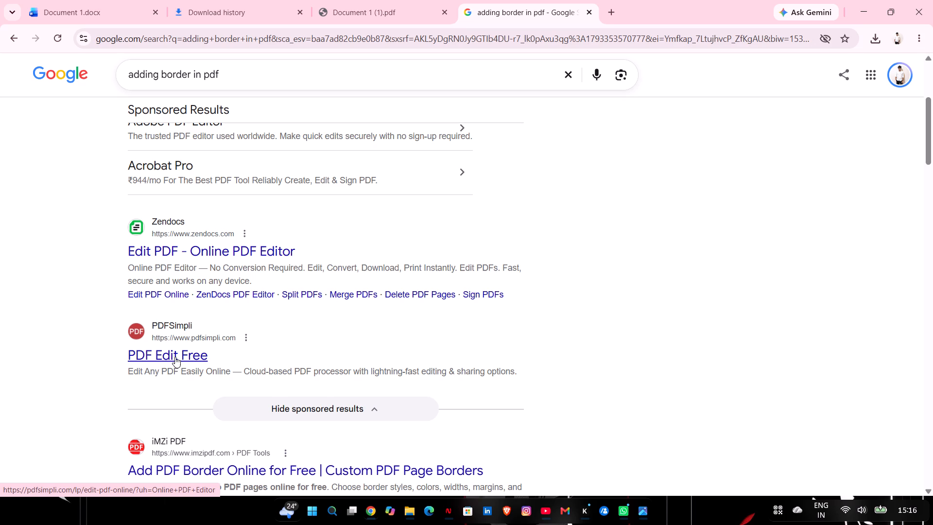
pyautogui.click(175, 357)
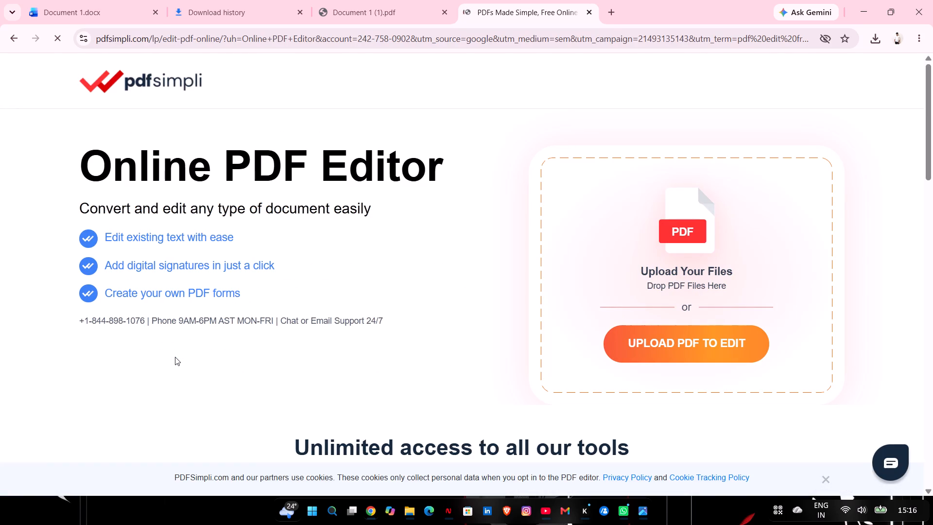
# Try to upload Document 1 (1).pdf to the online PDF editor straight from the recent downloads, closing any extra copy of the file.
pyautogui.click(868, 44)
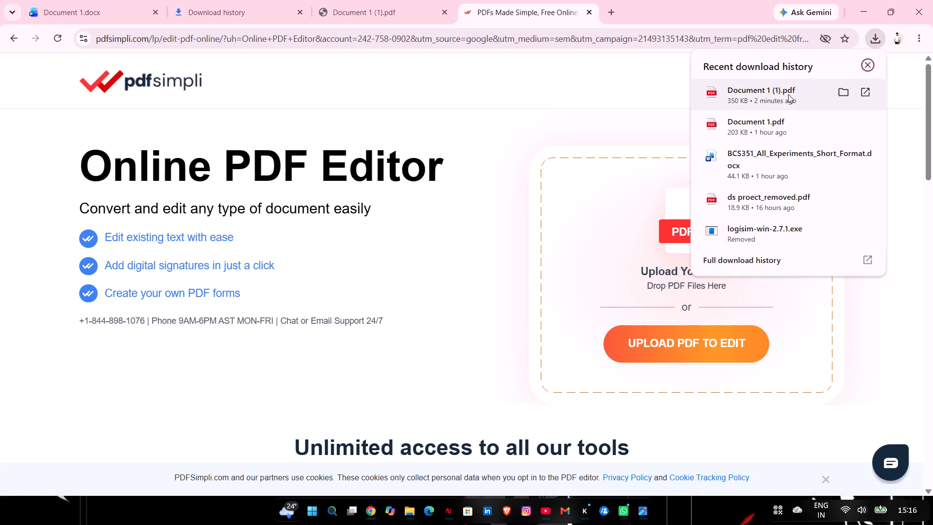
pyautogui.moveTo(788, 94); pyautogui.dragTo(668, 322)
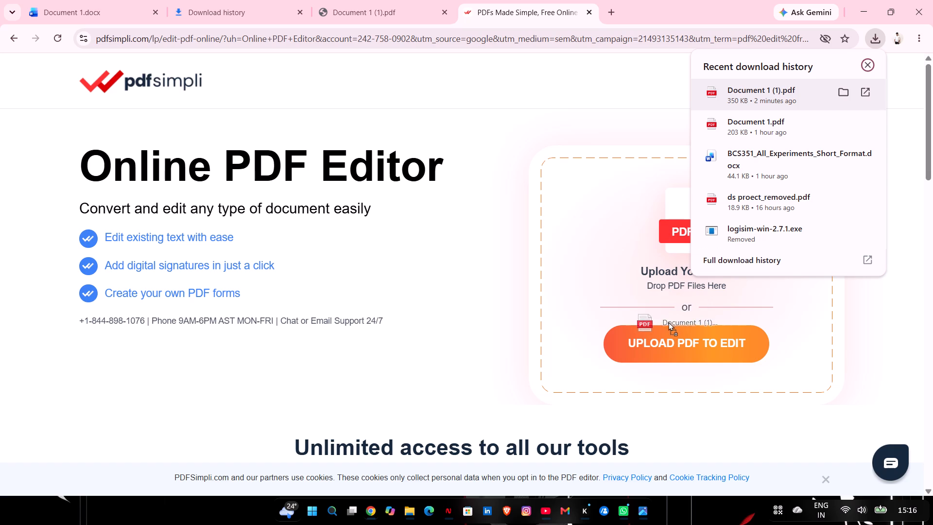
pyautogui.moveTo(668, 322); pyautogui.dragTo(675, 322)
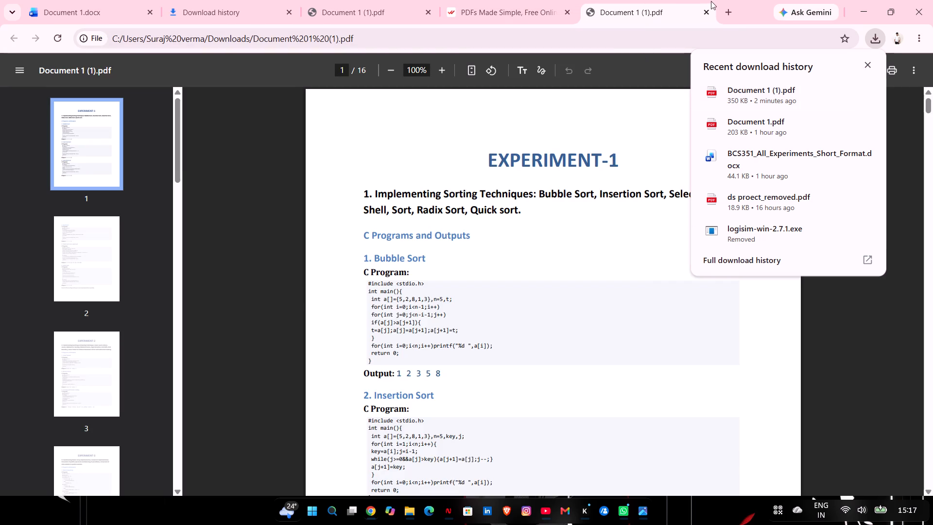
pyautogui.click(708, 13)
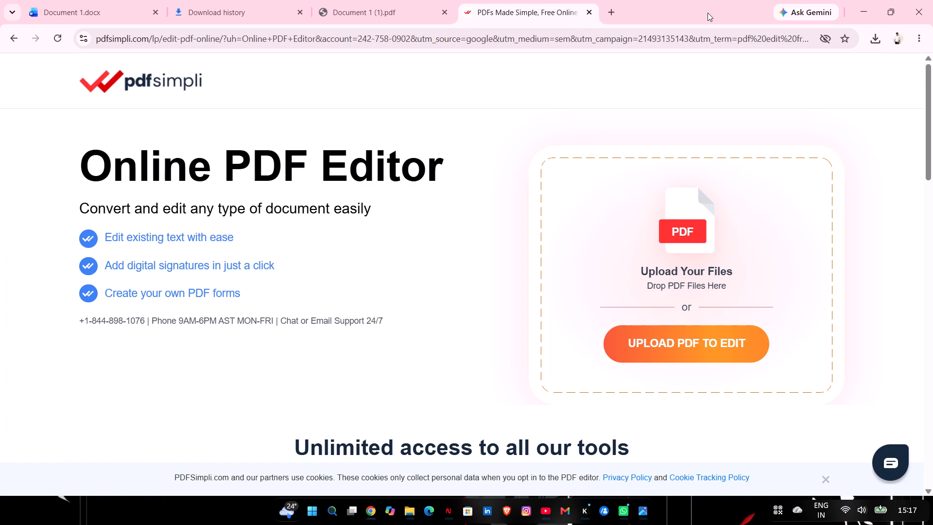
# Upload Document 1 (1) from the Downloads folder to the PDFSimpli editor and dismiss the getting-started introduction.
pyautogui.click(660, 344)
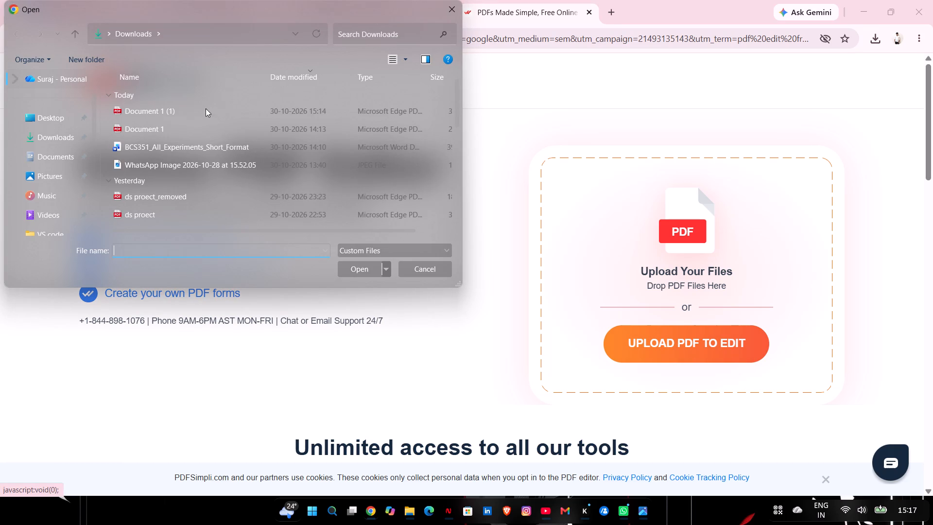
pyautogui.click(205, 107)
pyautogui.click(360, 266)
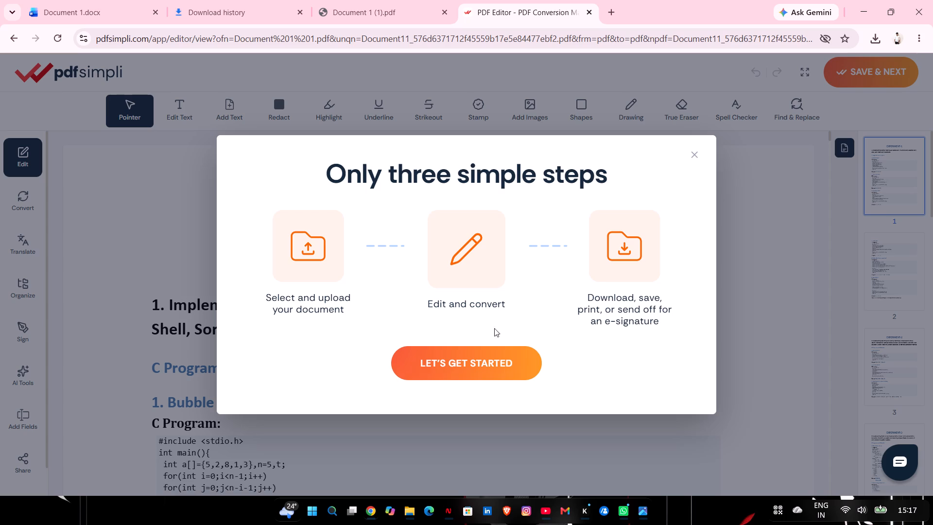
pyautogui.click(450, 355)
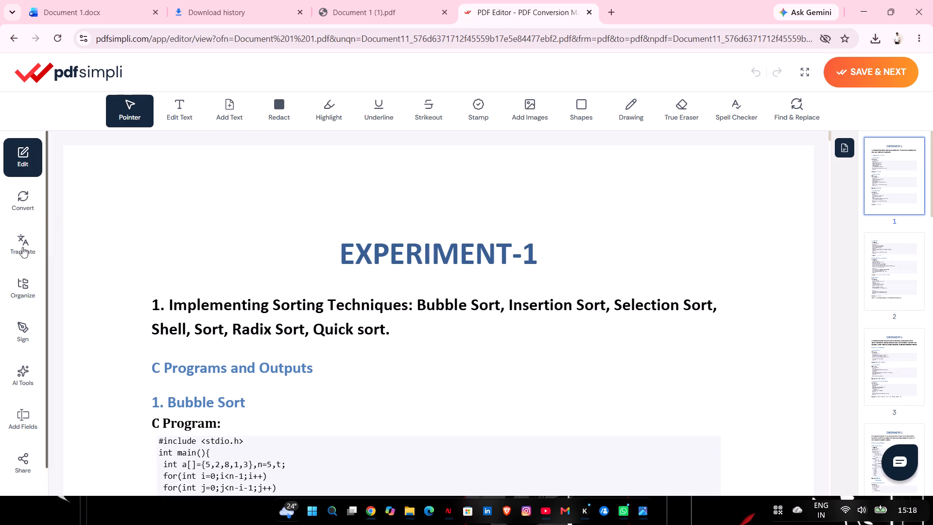
# Look through the PDF editor's tool categories for a way to add page borders.
pyautogui.scroll(-1, 25, 352)
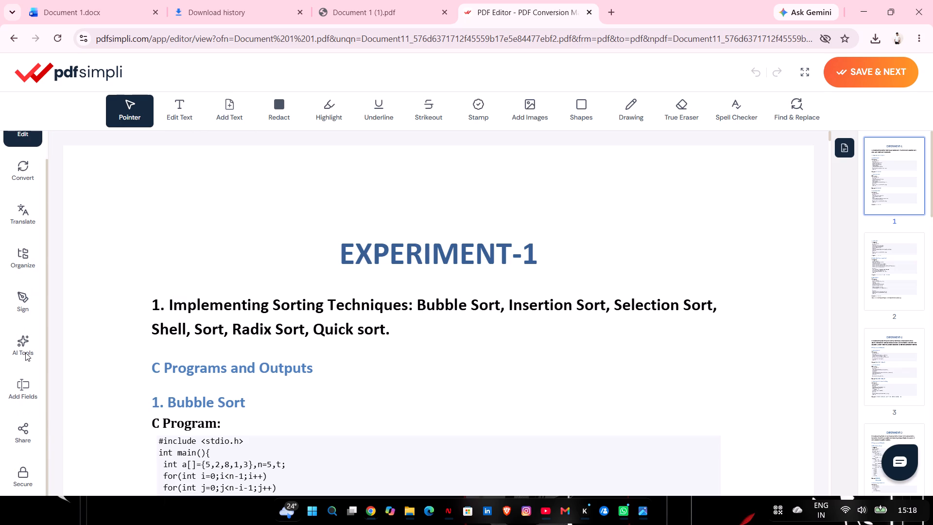
pyautogui.scroll(-1, 25, 352)
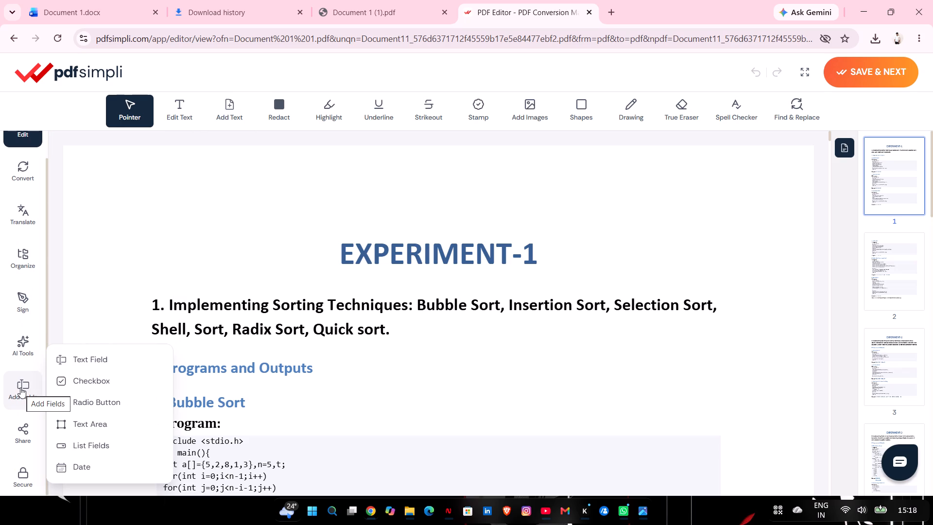
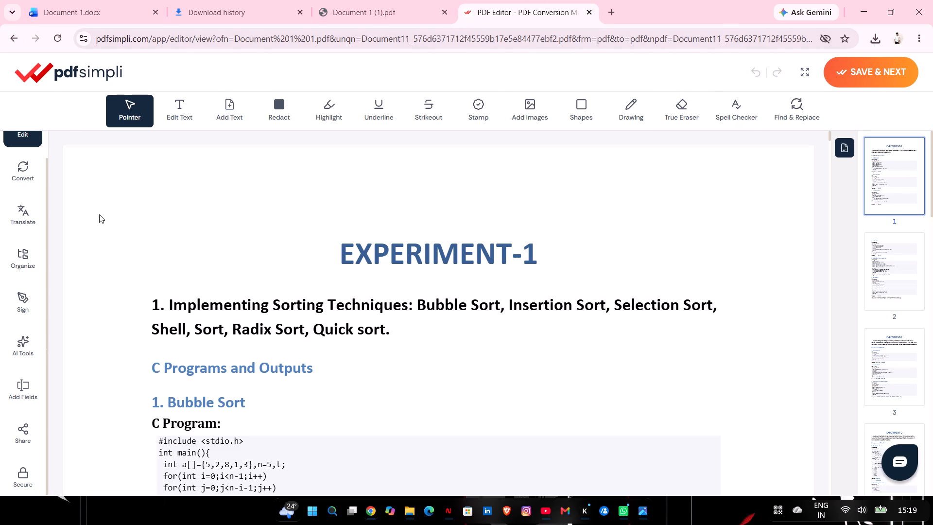
# Leave the PDF editor, search the web for "add border in pdf online free" and open the iMZi PDF border tool.
pyautogui.hscroll(14, 99, 214)
pyautogui.hscroll(10, 99, 214)
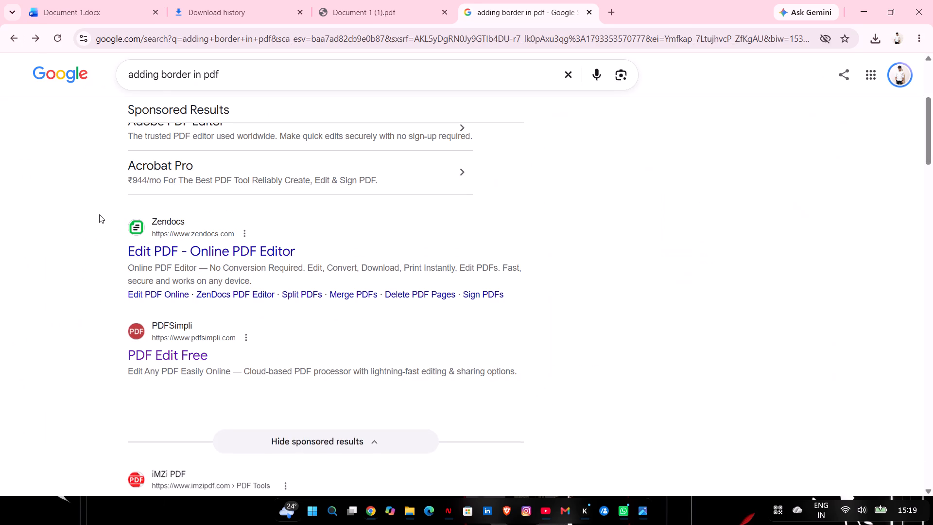
pyautogui.click(292, 79)
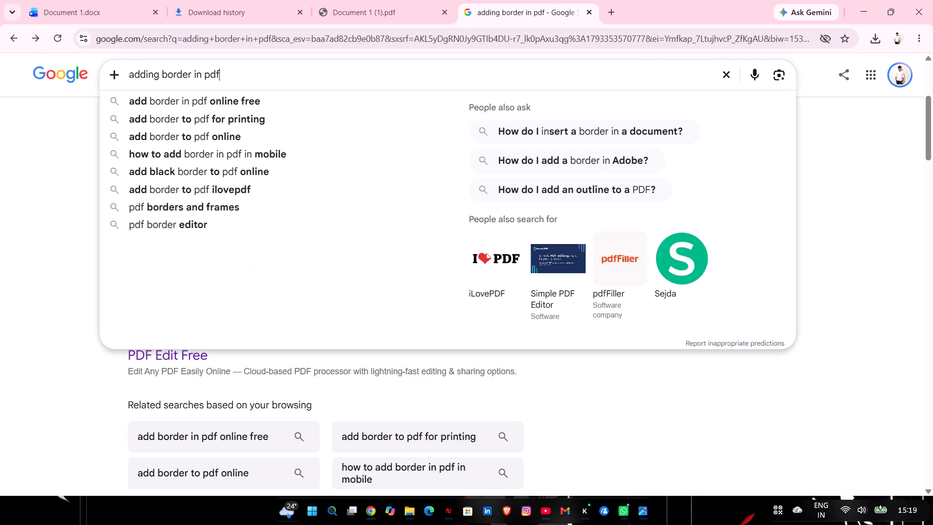
pyautogui.click(259, 98)
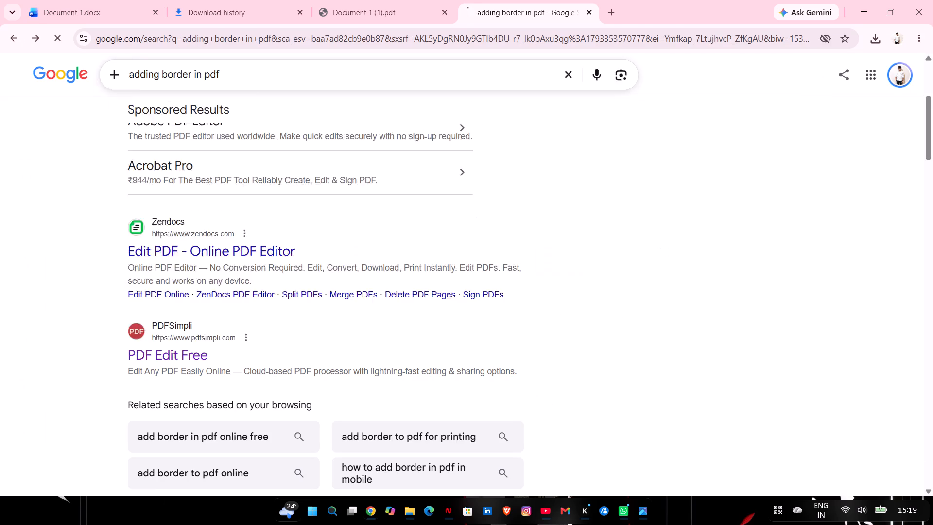
pyautogui.click(226, 182)
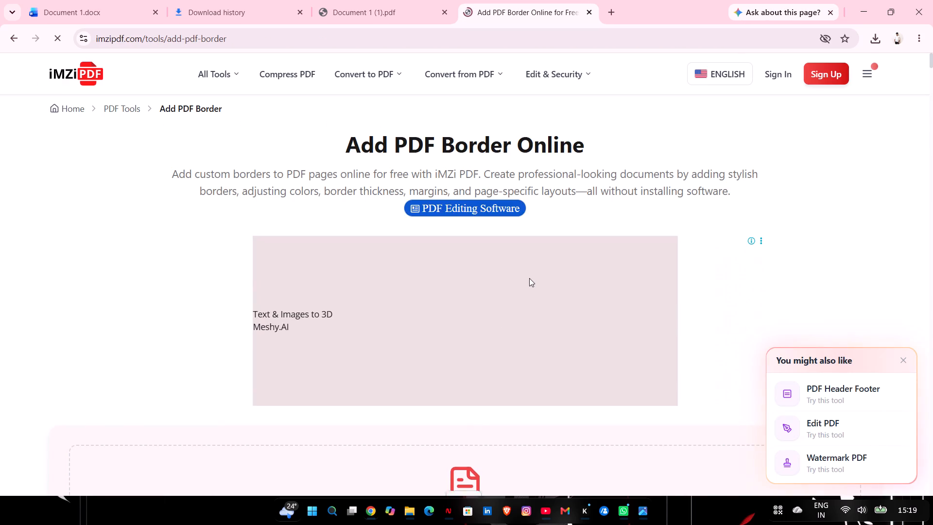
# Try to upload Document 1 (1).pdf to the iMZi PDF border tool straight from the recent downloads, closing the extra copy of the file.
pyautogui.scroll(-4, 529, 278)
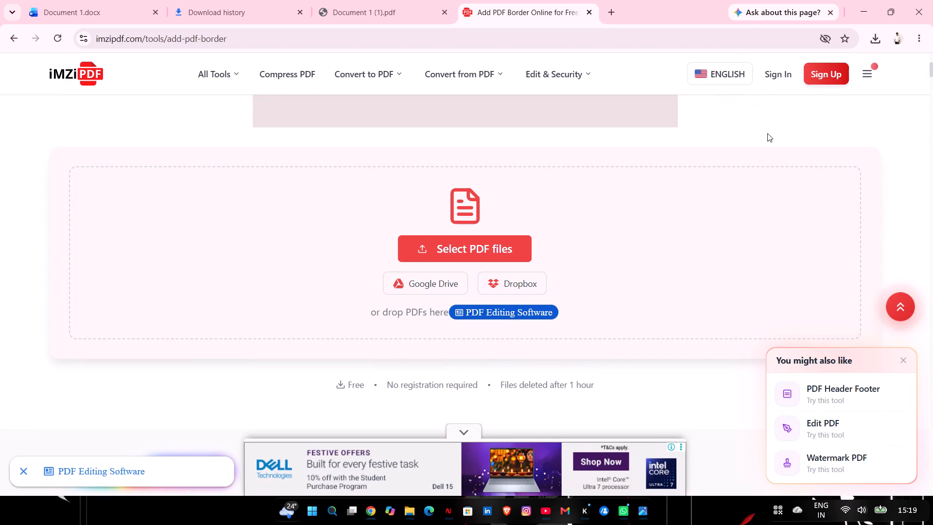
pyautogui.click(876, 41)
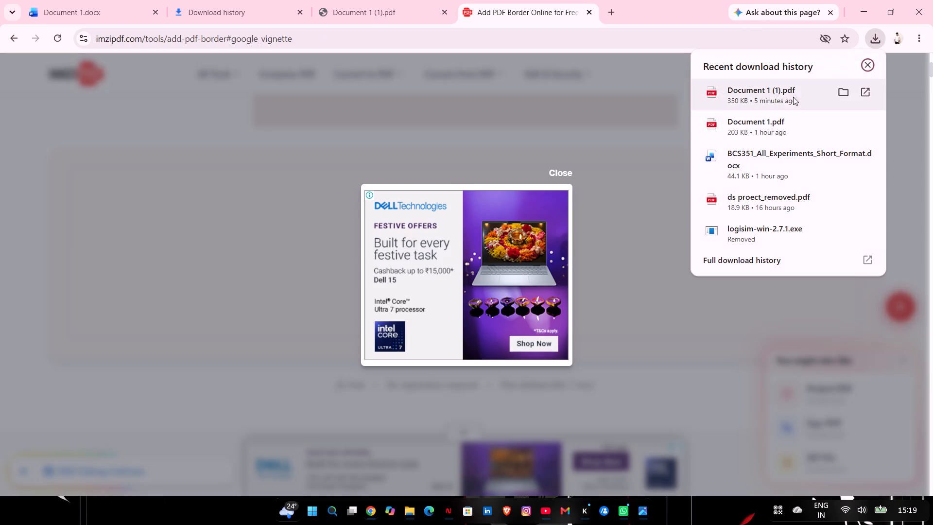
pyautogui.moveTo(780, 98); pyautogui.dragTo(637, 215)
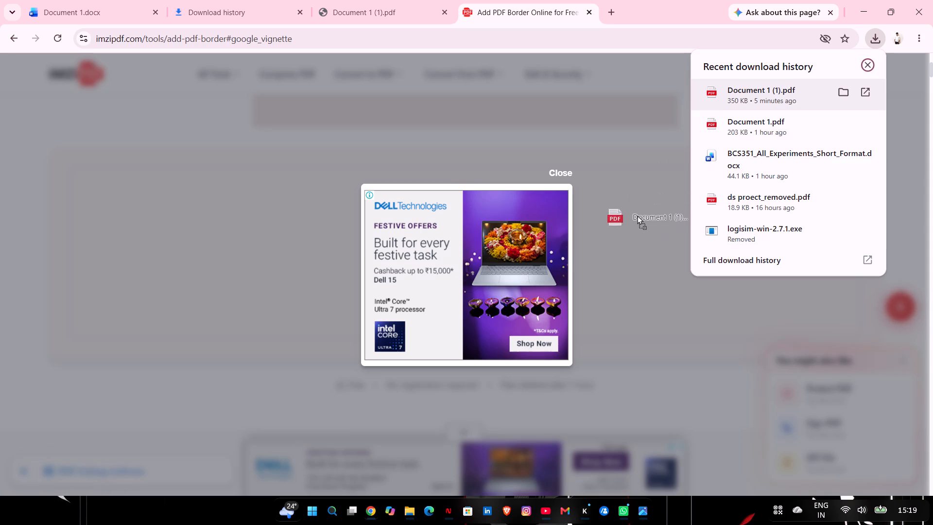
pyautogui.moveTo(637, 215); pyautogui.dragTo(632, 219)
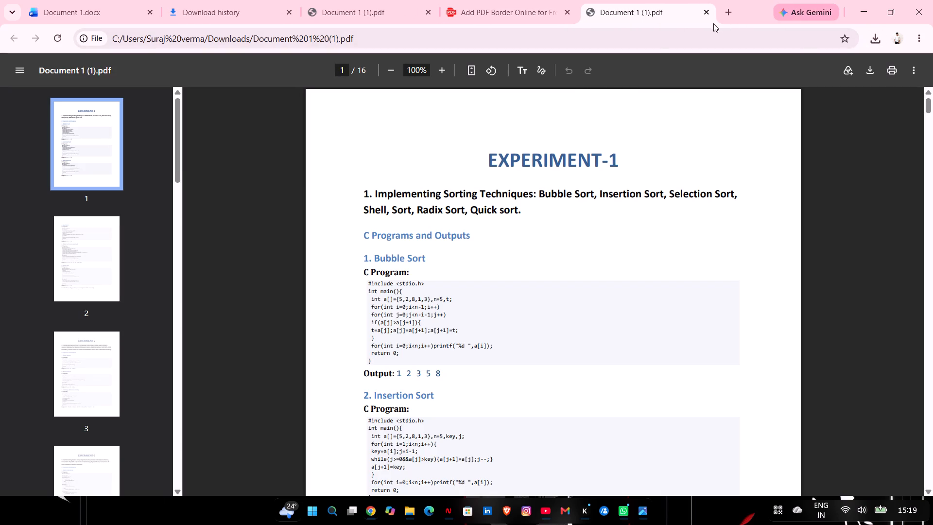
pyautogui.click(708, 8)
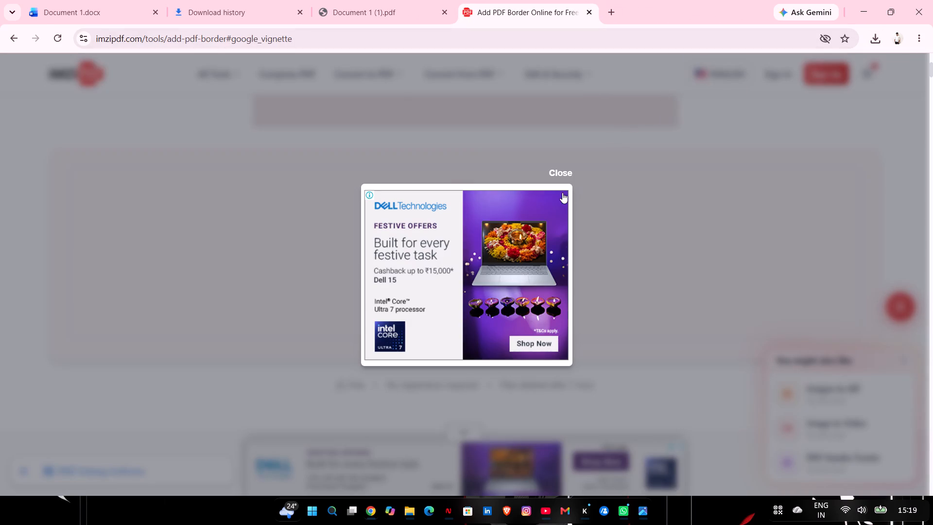
# Dismiss the advertisement and upload Document 1 (1) from the Downloads folder to the Add PDF Border tool.
pyautogui.click(556, 167)
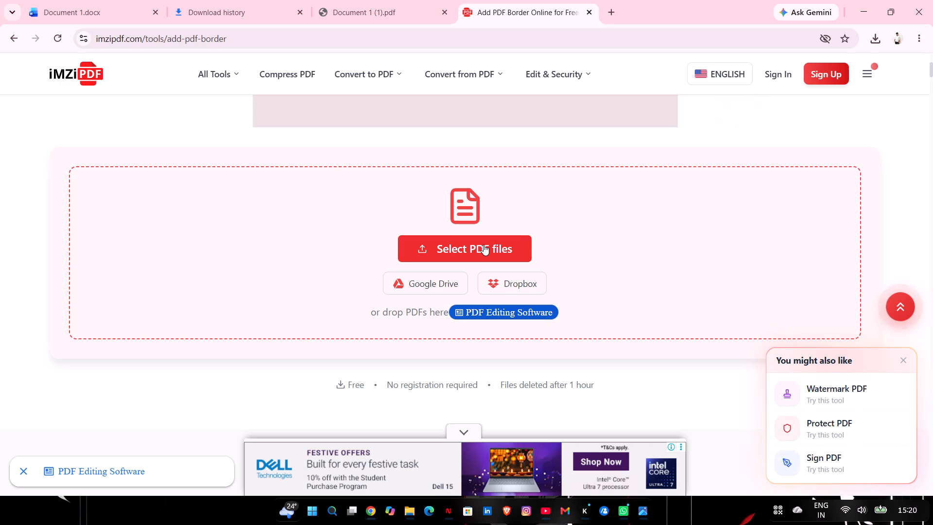
pyautogui.click(484, 245)
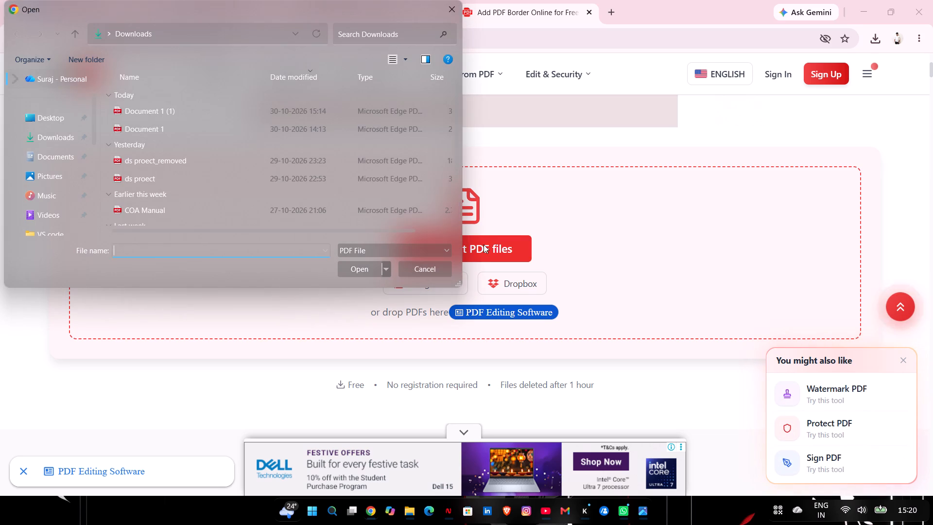
pyautogui.click(220, 108)
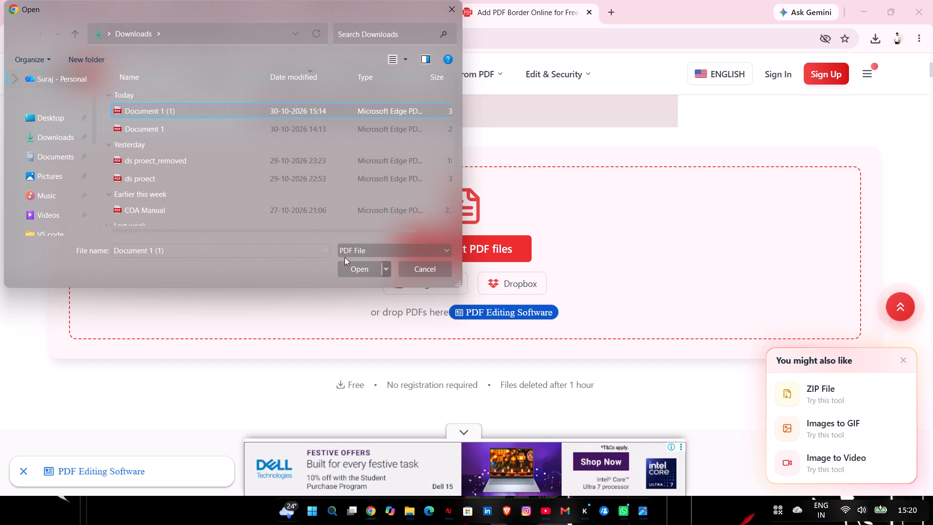
pyautogui.click(354, 270)
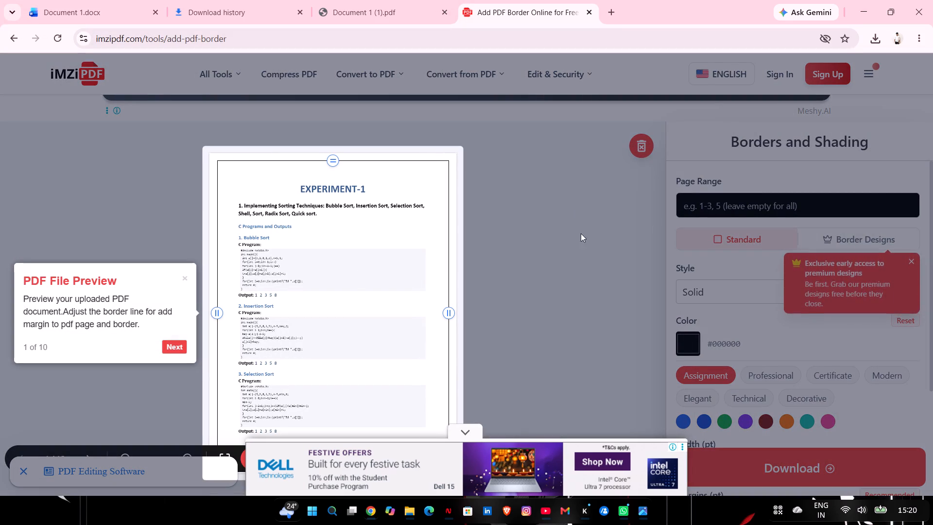
# Go through the border tool's guided introduction to its end, collapsing the advertisement that covers it.
pyautogui.click(182, 344)
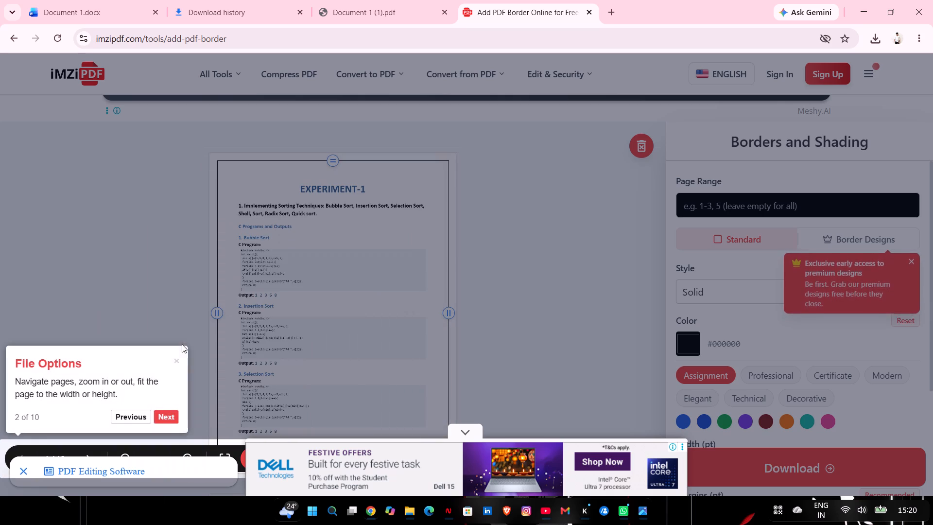
pyautogui.click(141, 412)
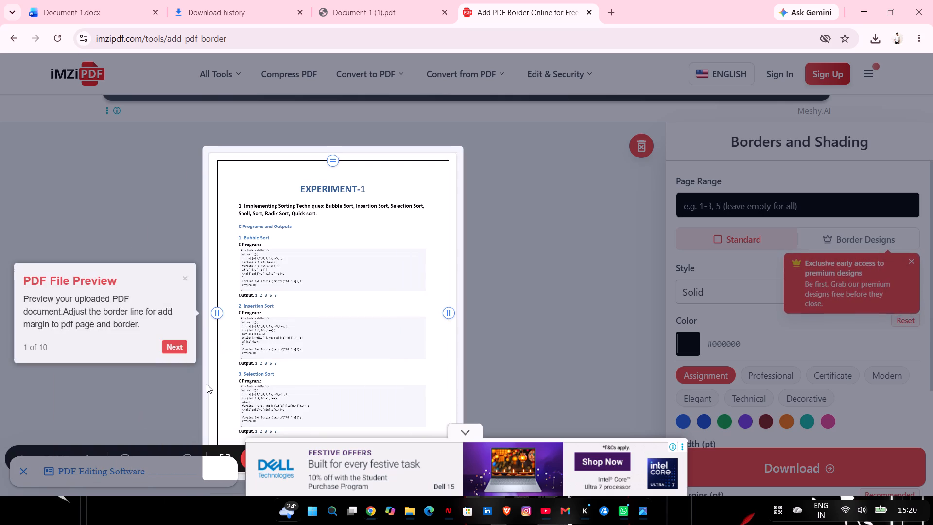
pyautogui.click(178, 347)
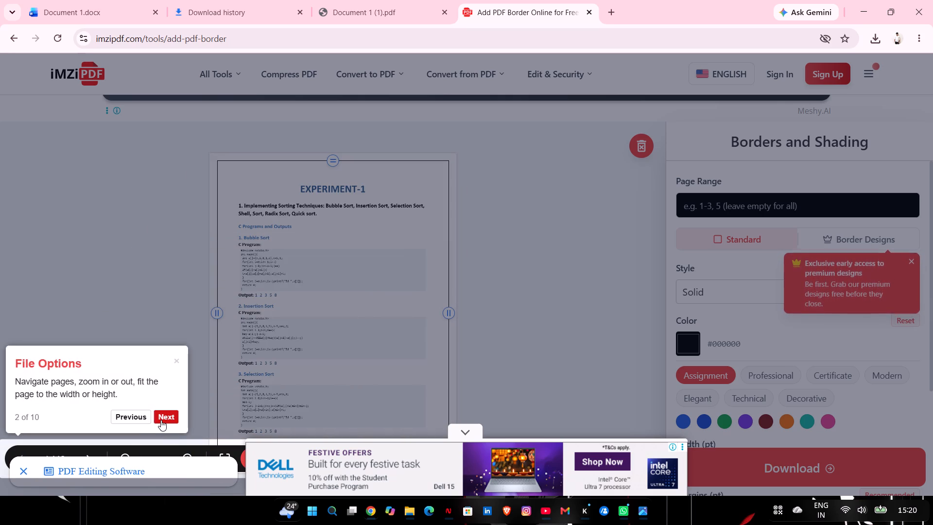
pyautogui.click(168, 417)
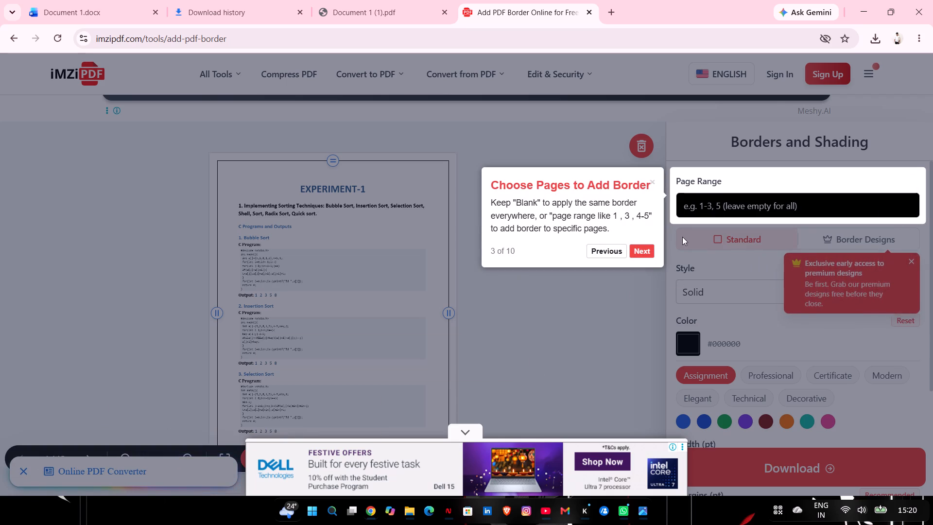
pyautogui.click(647, 257)
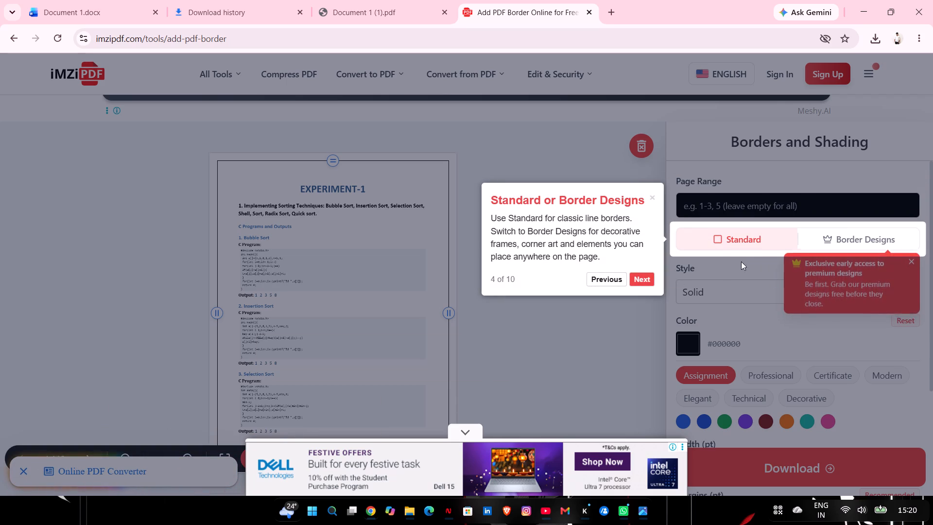
pyautogui.click(650, 281)
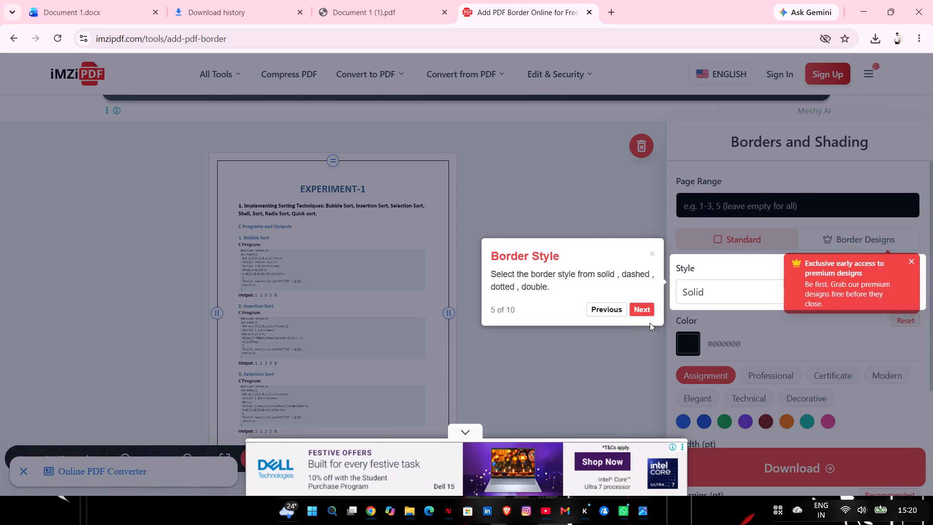
pyautogui.click(638, 315)
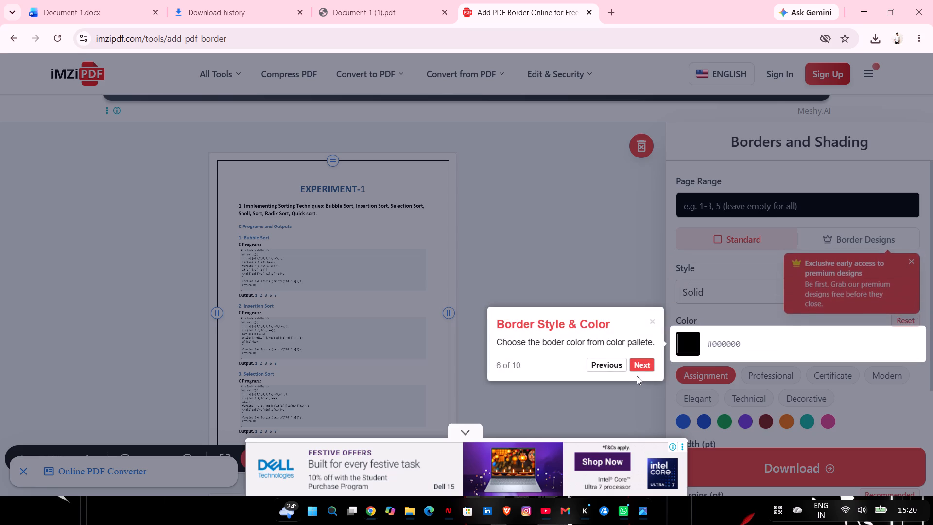
pyautogui.click(640, 370)
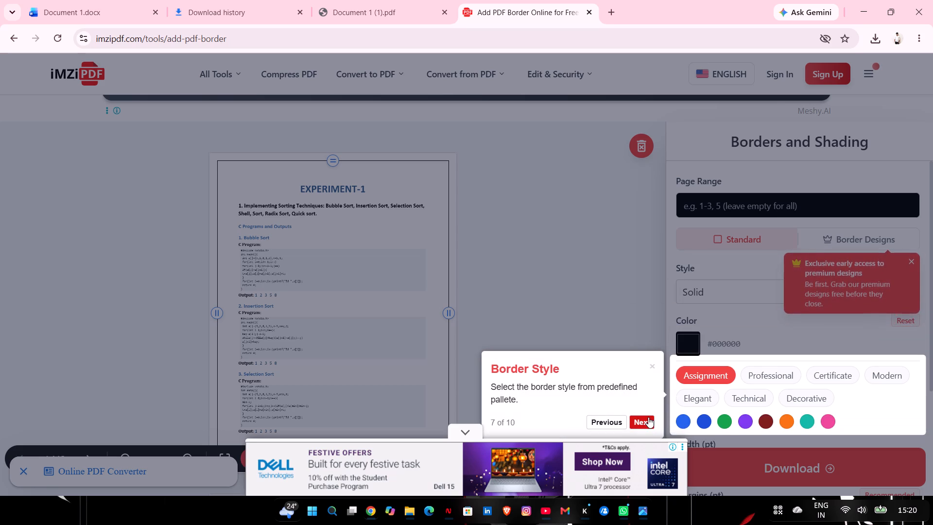
pyautogui.click(648, 417)
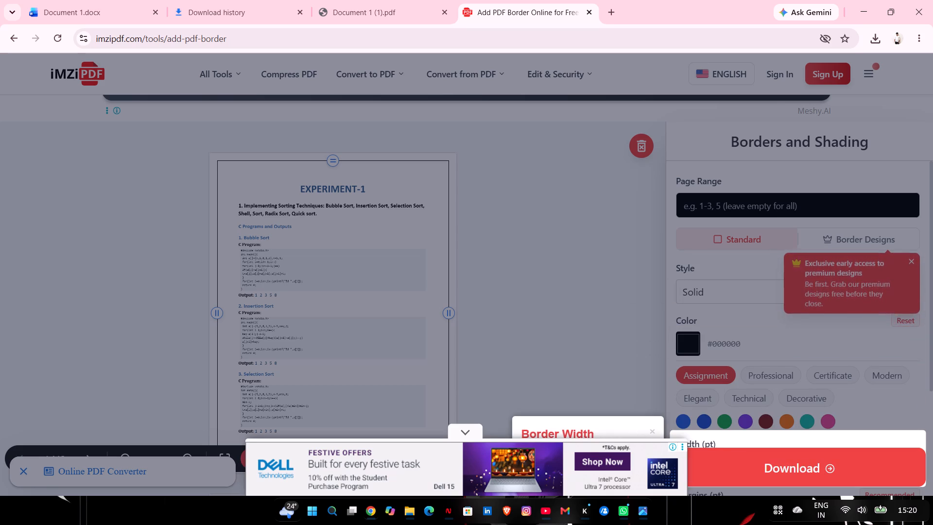
pyautogui.click(467, 432)
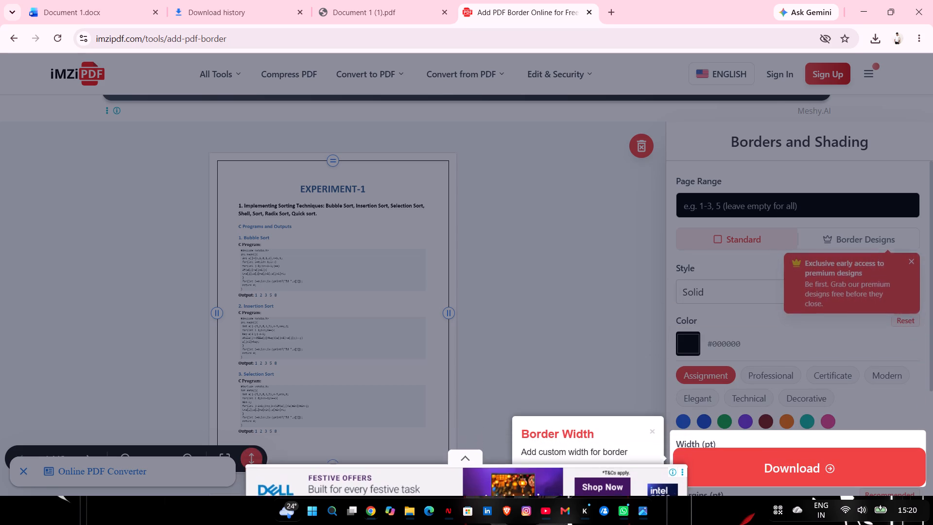
pyautogui.click(641, 473)
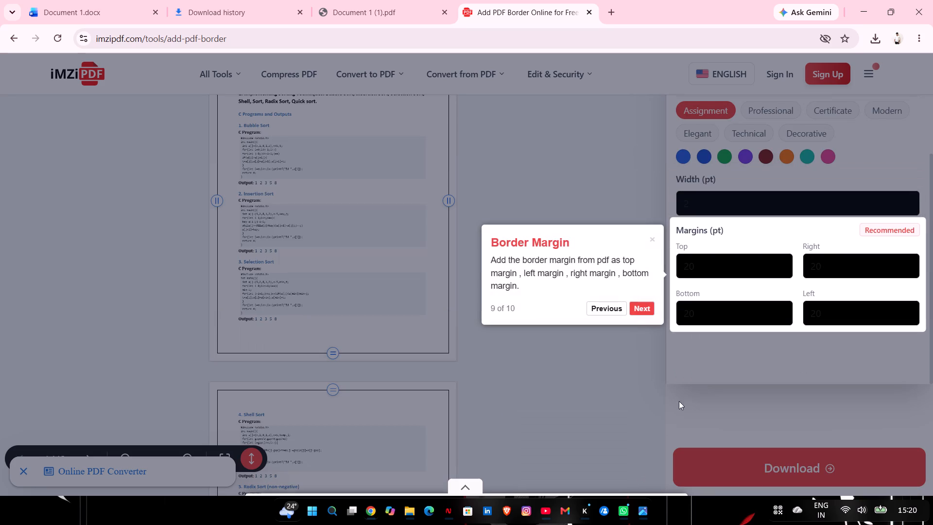
pyautogui.click(637, 312)
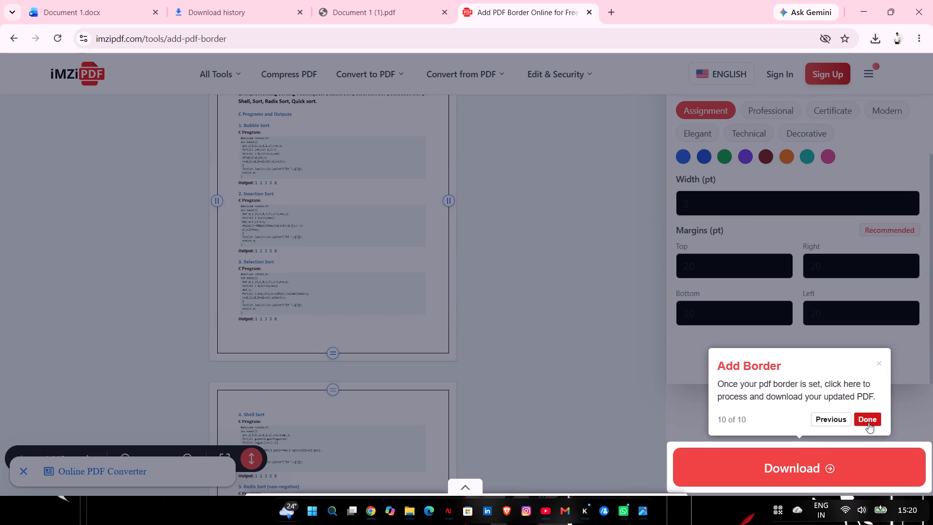
pyautogui.click(868, 422)
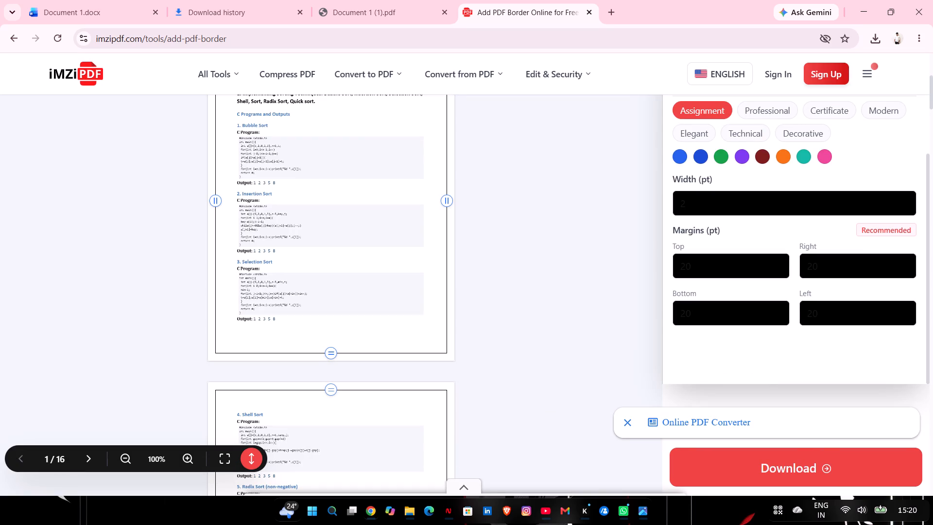
# Dismiss the premium designs notice and set the page border style to Double.
pyautogui.scroll(4, 704, 215)
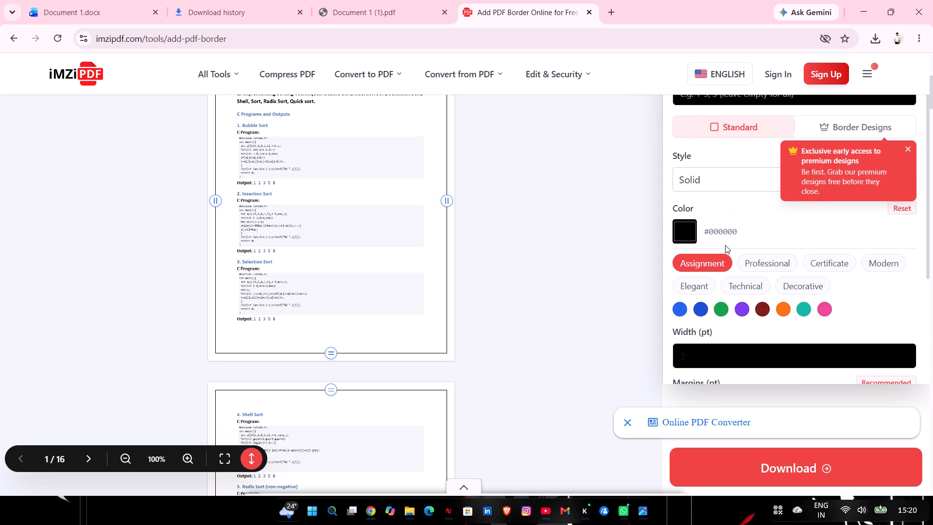
pyautogui.click(909, 148)
pyautogui.click(906, 176)
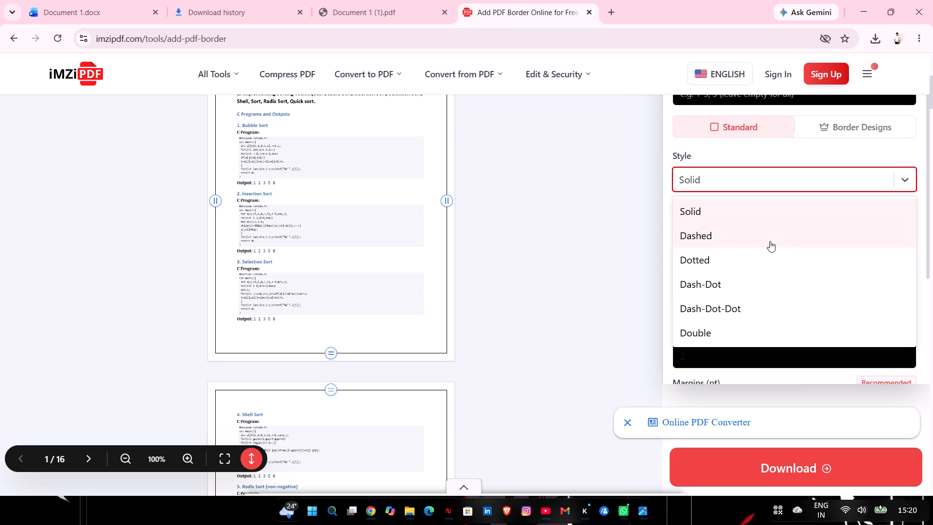
pyautogui.click(694, 329)
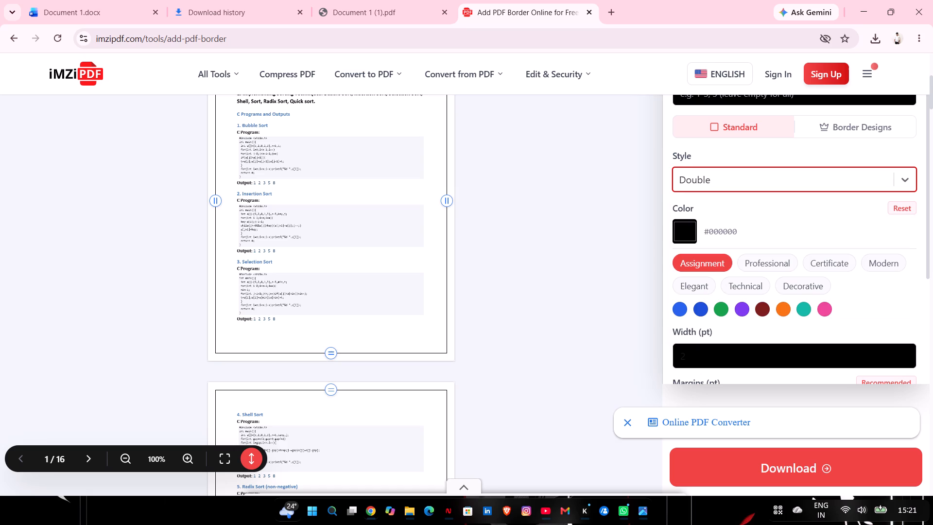
# Examine the border preview across the pages of the lab record.
pyautogui.scroll(-1, 650, 256)
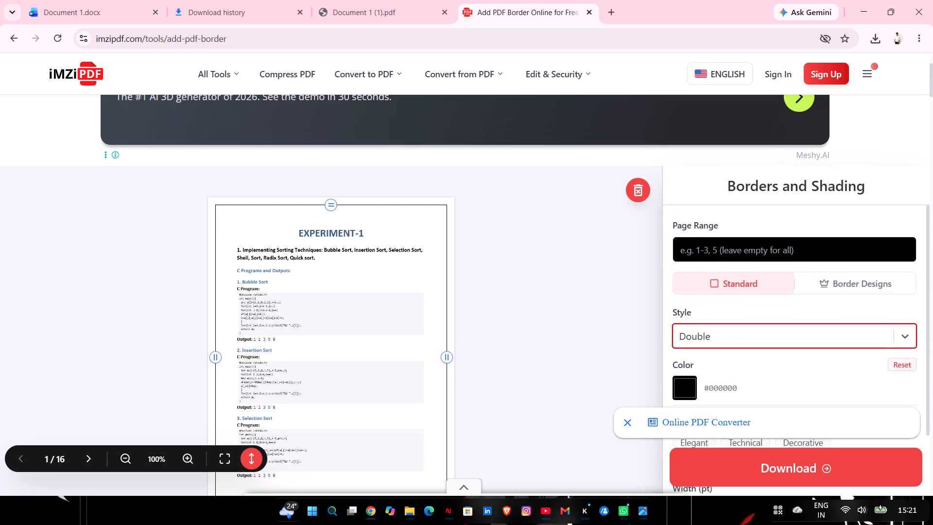
pyautogui.scroll(-1, 650, 256)
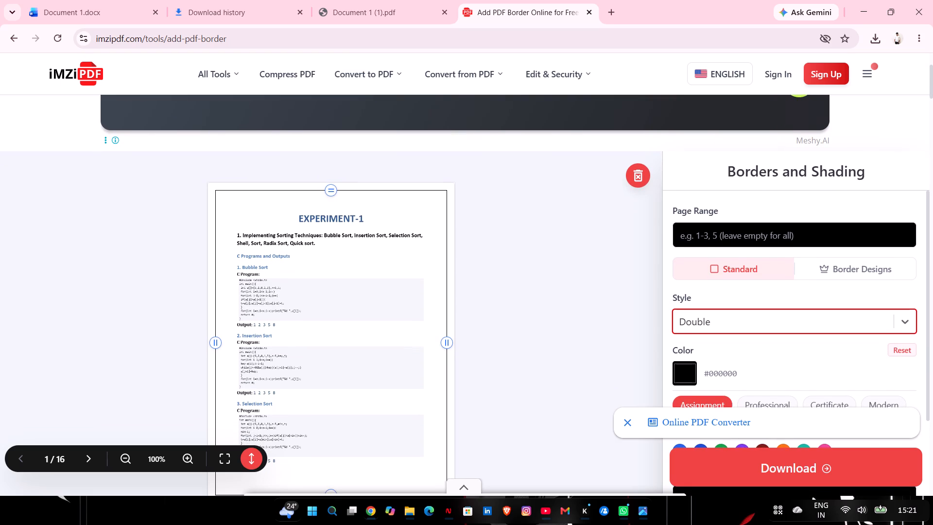
pyautogui.scroll(-3, 650, 256)
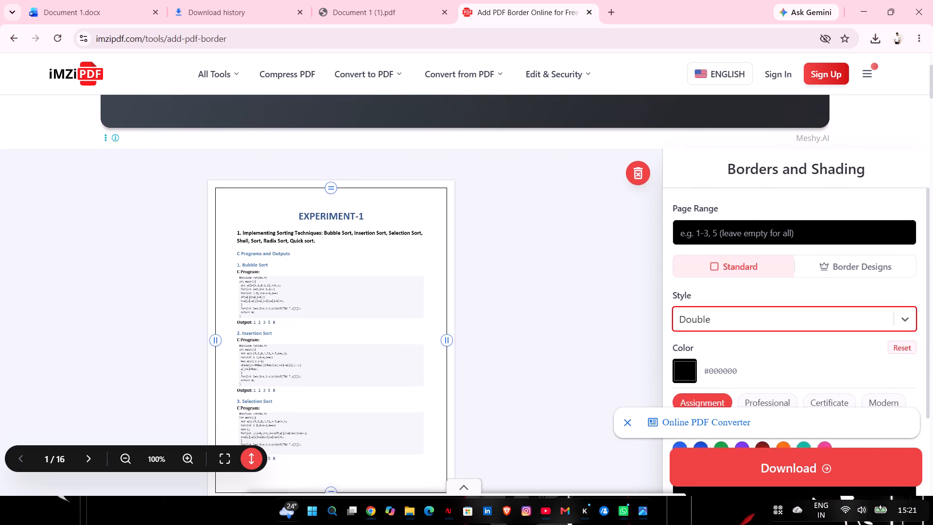
pyautogui.scroll(-5, 650, 256)
pyautogui.scroll(-8, 654, 159)
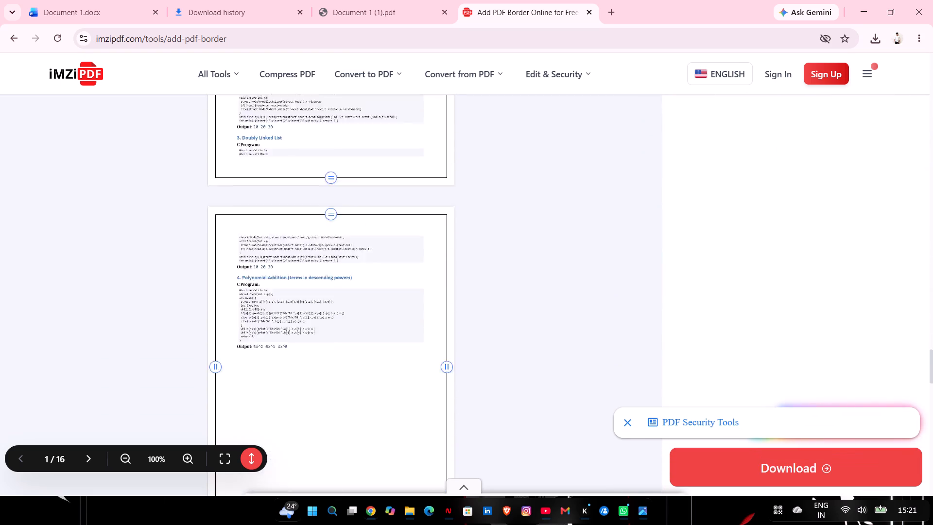
pyautogui.scroll(-13, 654, 159)
pyautogui.scroll(11, 654, 159)
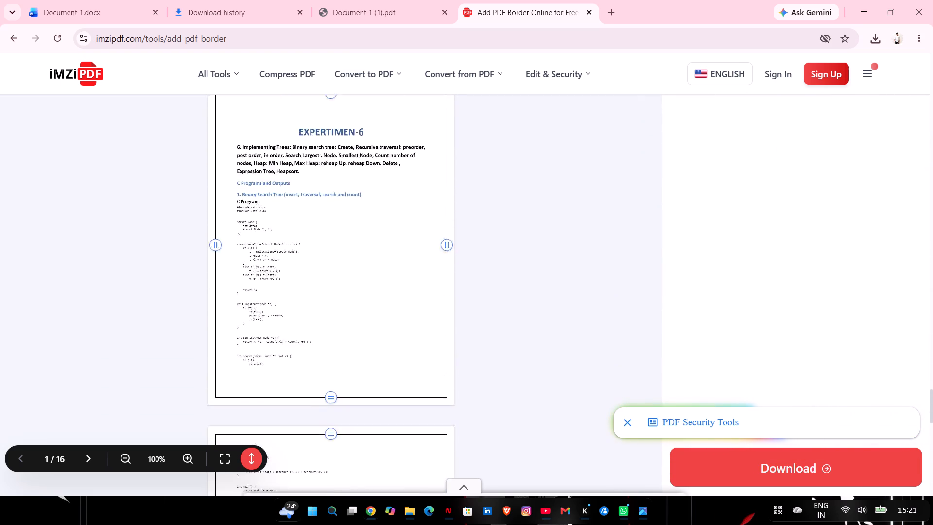
# Return to the border settings beside the first page and close the PDF Security Tools advertisement covering them.
pyautogui.scroll(20, 654, 159)
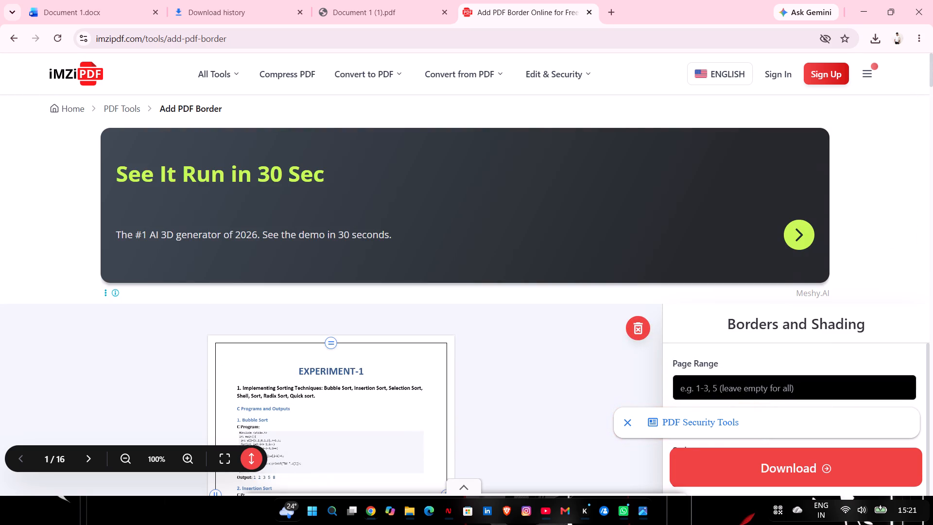
pyautogui.scroll(-4, 547, 388)
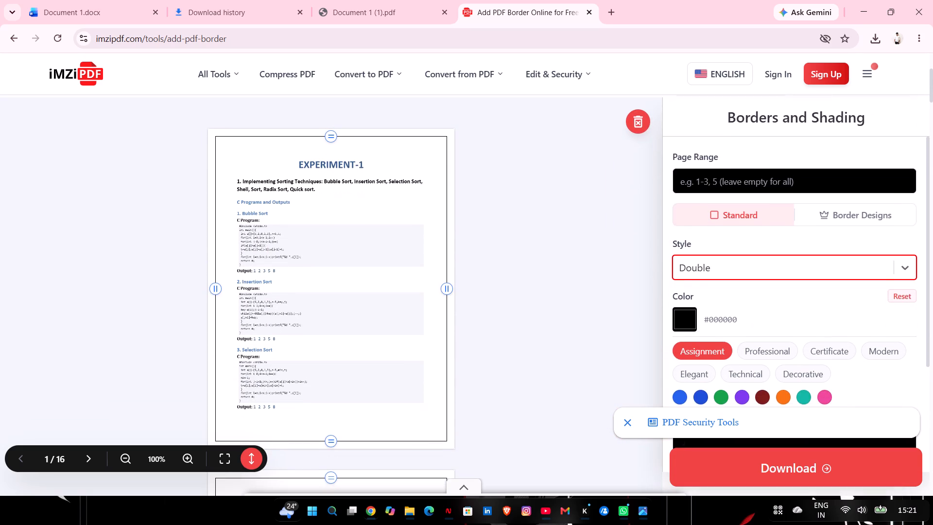
pyautogui.scroll(-1, 547, 388)
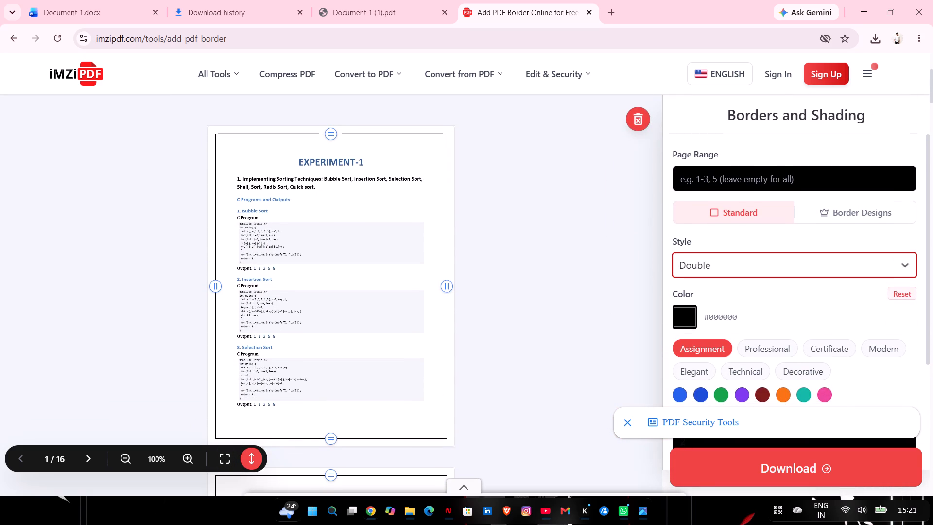
pyautogui.click(626, 423)
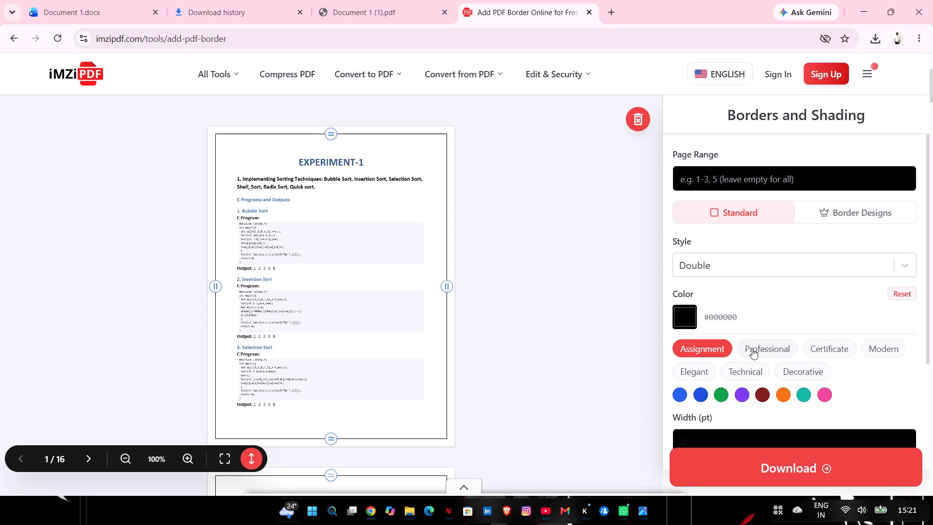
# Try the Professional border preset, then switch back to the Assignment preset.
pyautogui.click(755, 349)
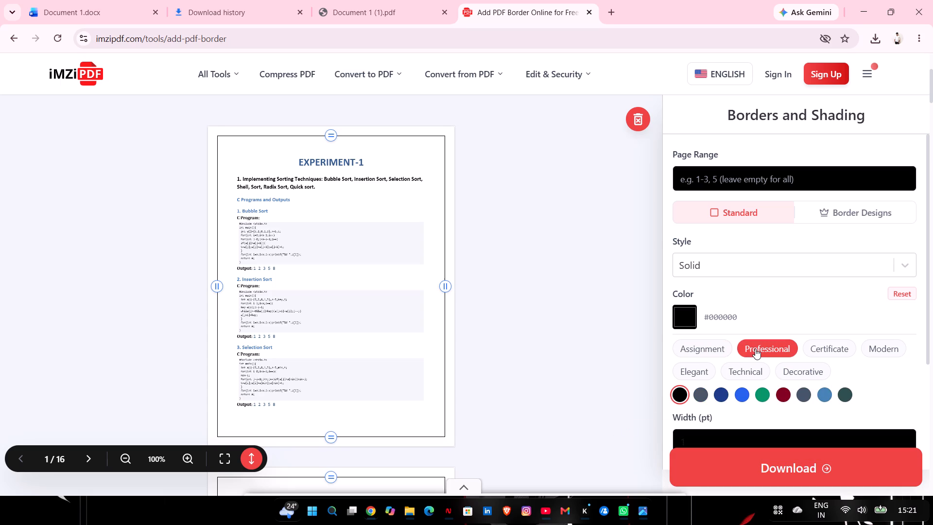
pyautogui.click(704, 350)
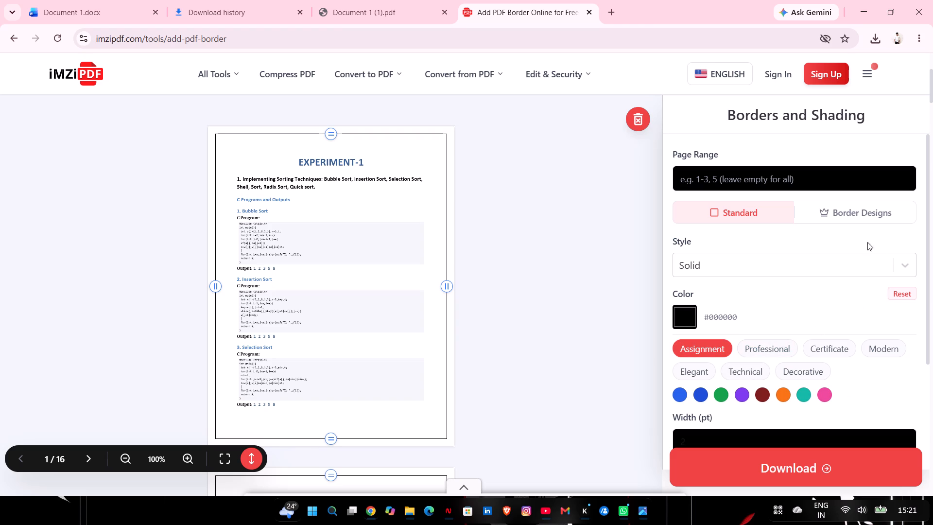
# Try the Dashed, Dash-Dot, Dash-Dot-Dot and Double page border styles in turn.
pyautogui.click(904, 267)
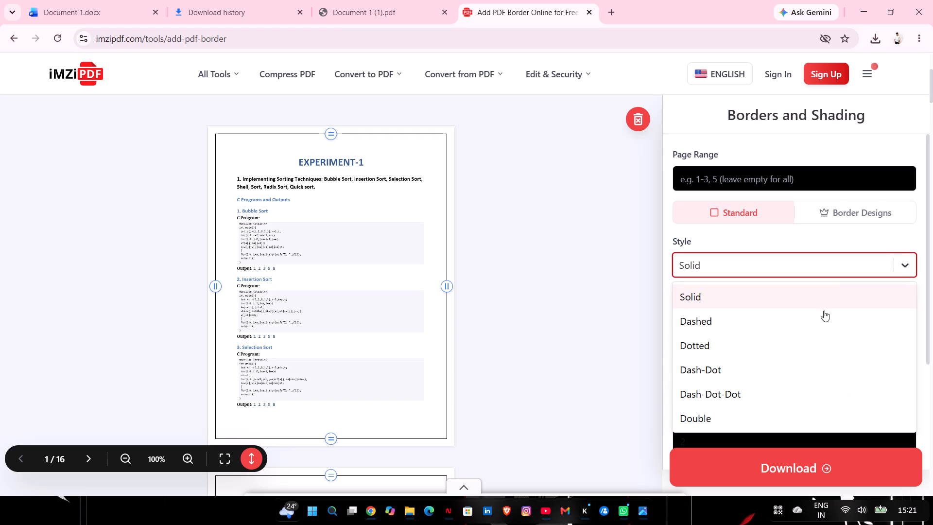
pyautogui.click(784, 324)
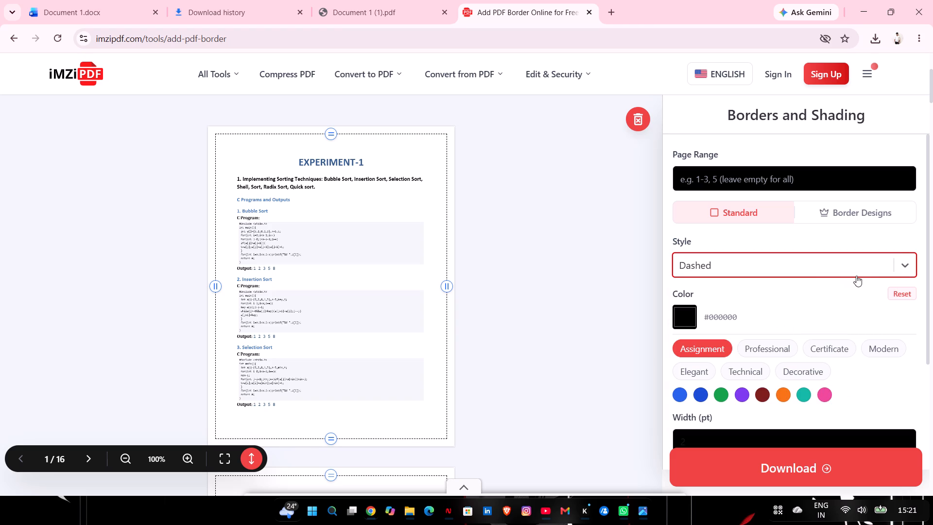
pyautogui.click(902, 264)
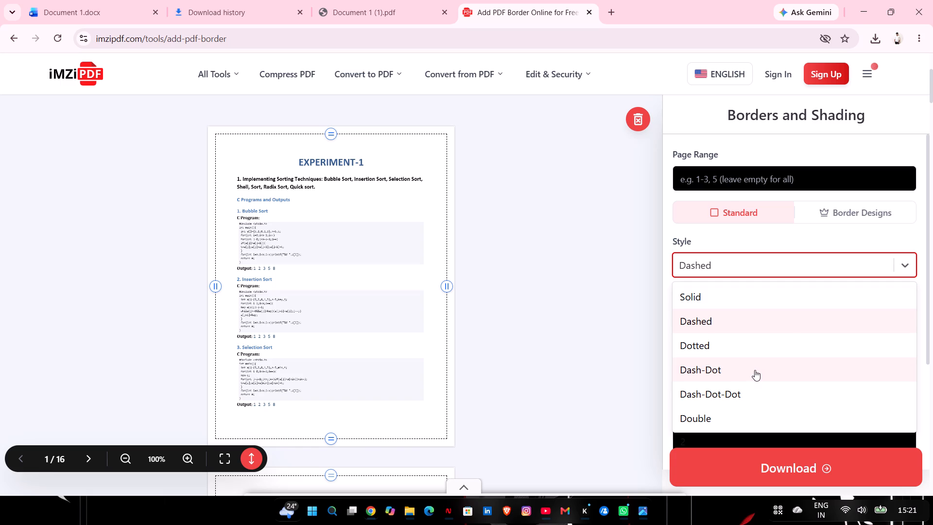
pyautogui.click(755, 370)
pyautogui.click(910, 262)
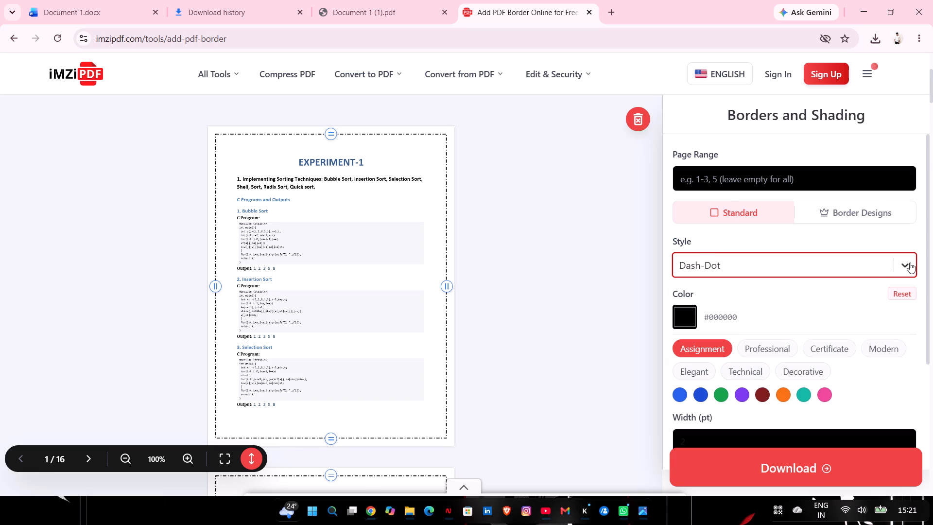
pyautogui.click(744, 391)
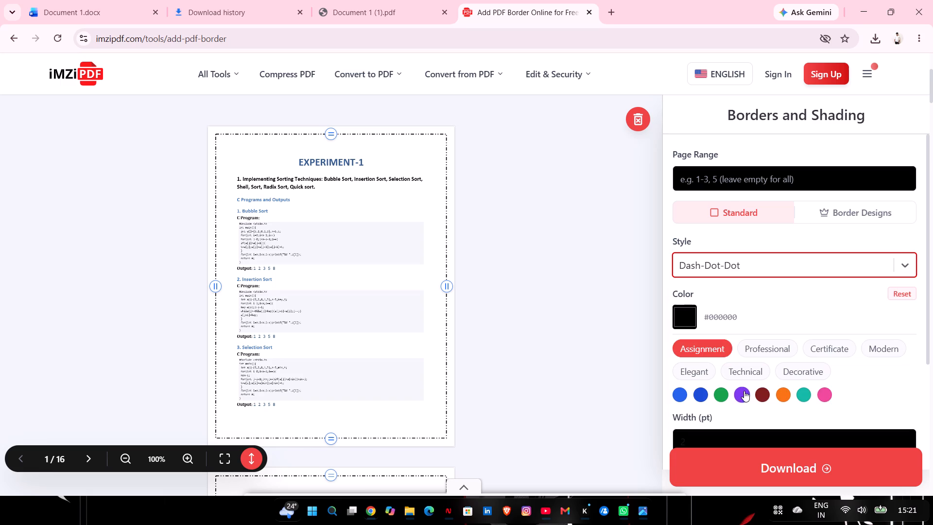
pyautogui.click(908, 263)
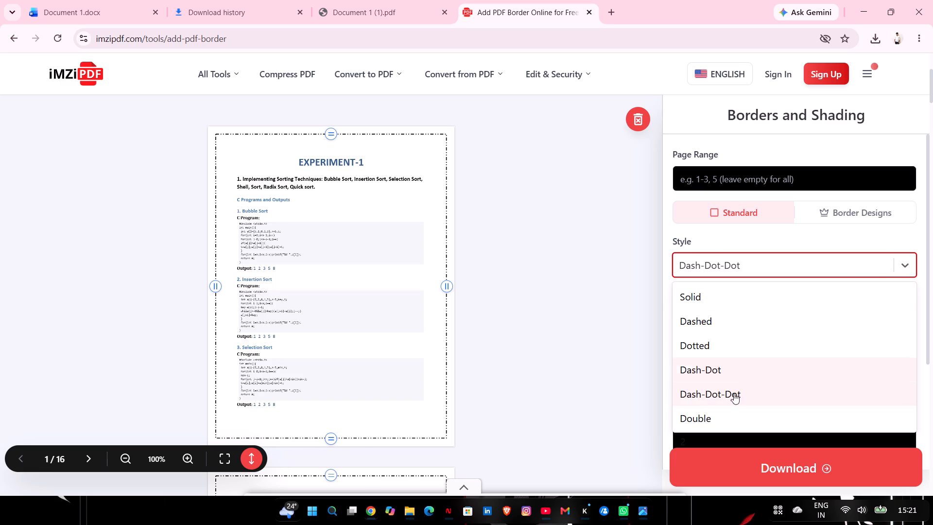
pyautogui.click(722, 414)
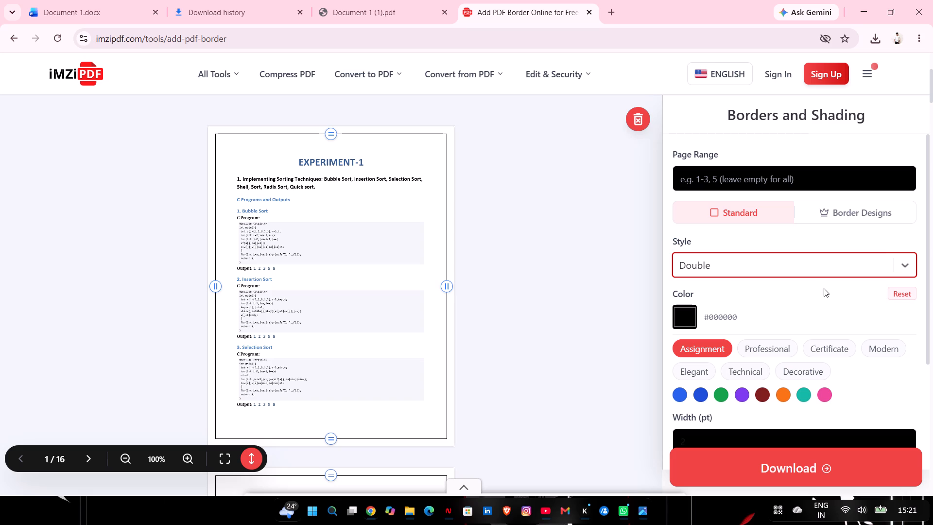
# Set the page border style to Solid.
pyautogui.click(905, 261)
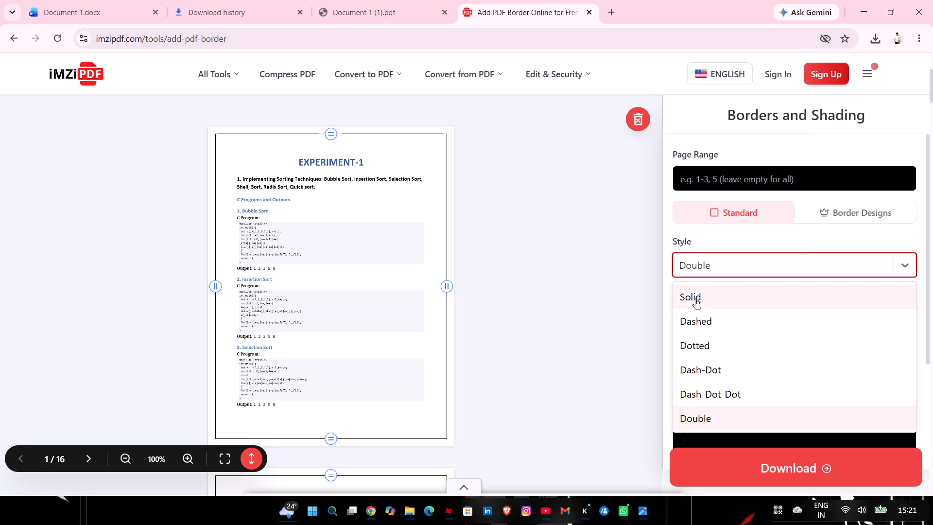
pyautogui.click(696, 299)
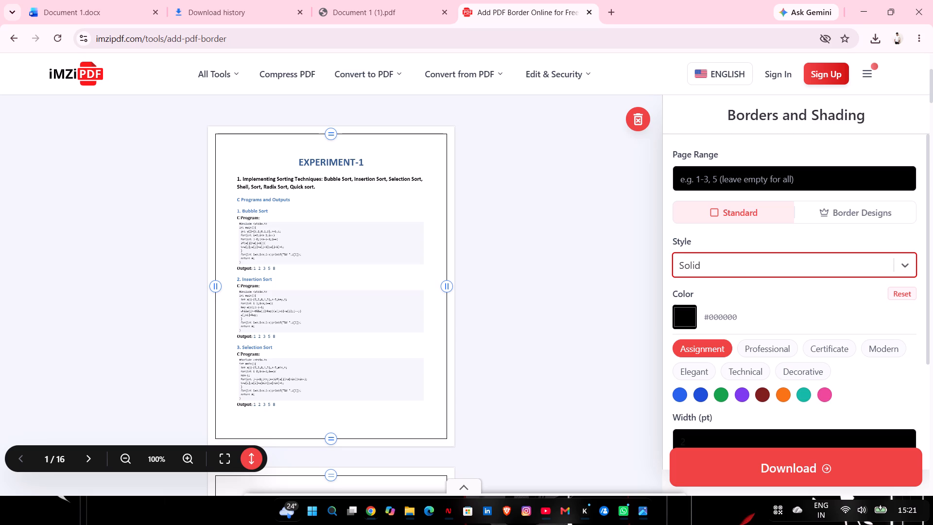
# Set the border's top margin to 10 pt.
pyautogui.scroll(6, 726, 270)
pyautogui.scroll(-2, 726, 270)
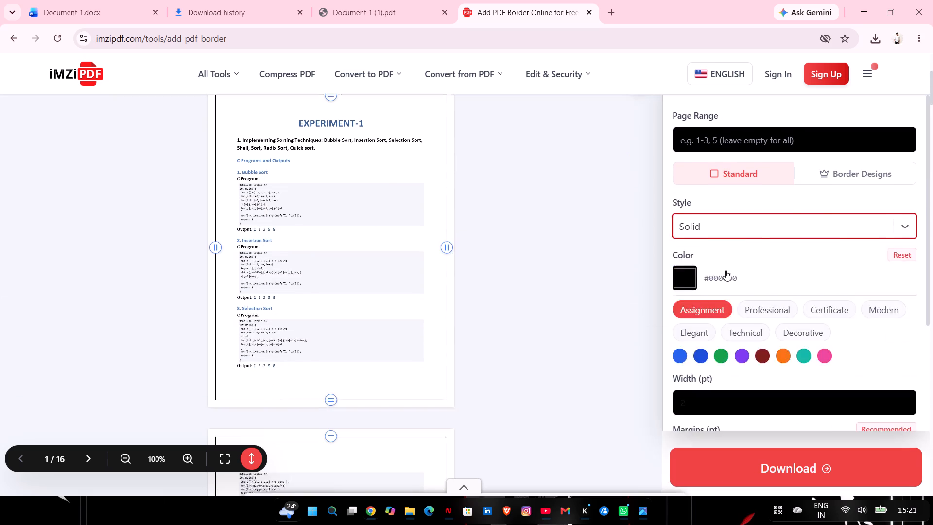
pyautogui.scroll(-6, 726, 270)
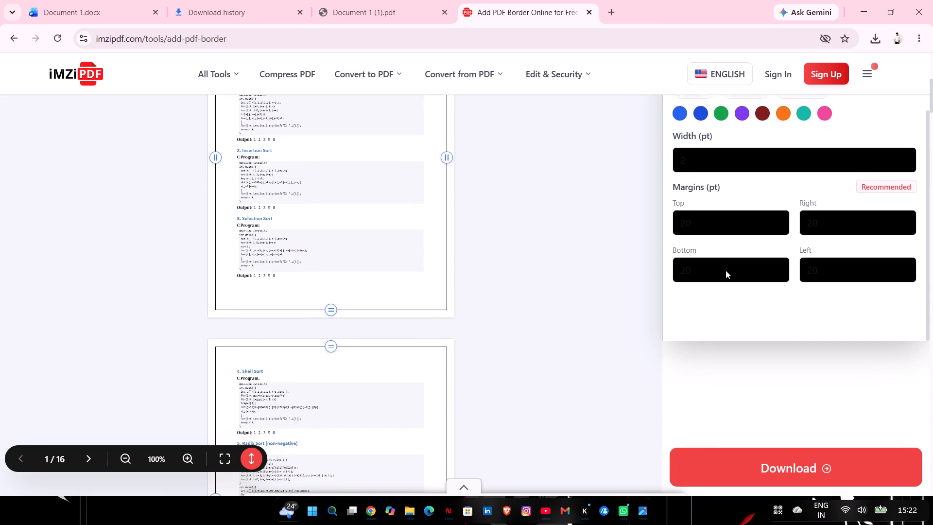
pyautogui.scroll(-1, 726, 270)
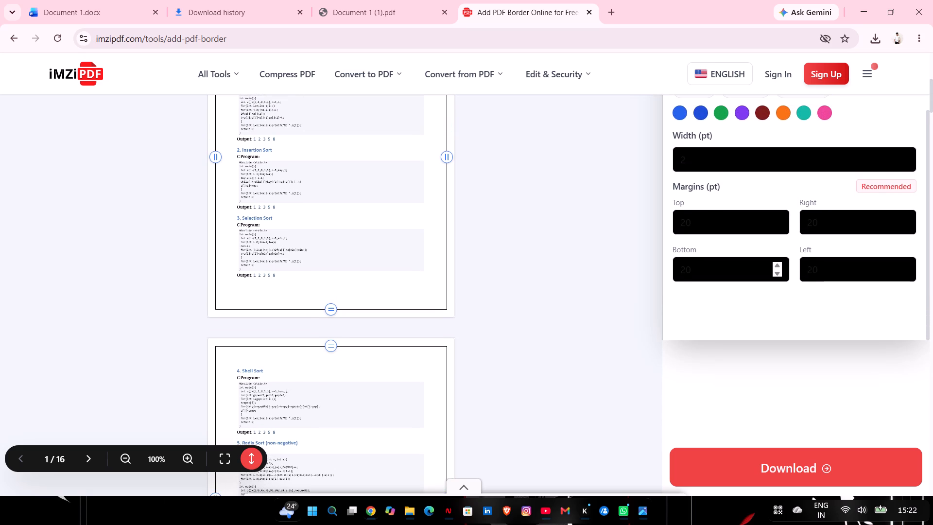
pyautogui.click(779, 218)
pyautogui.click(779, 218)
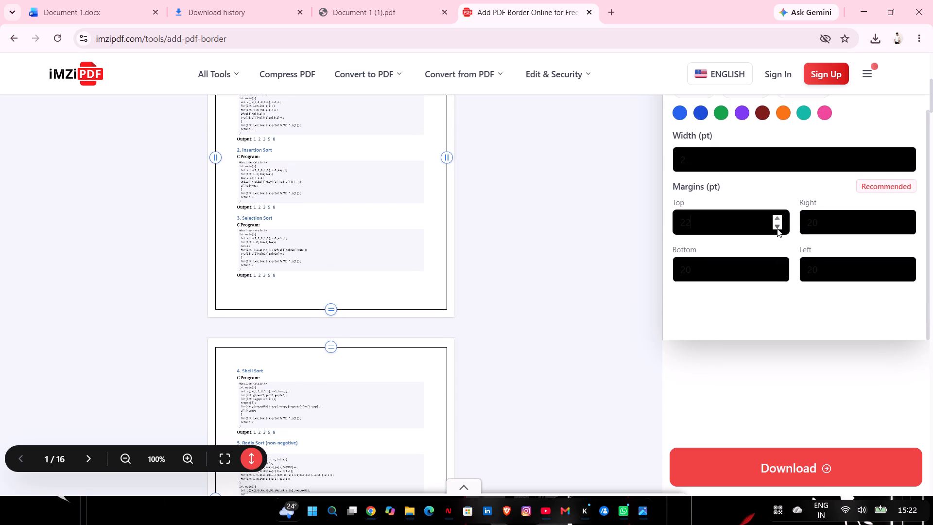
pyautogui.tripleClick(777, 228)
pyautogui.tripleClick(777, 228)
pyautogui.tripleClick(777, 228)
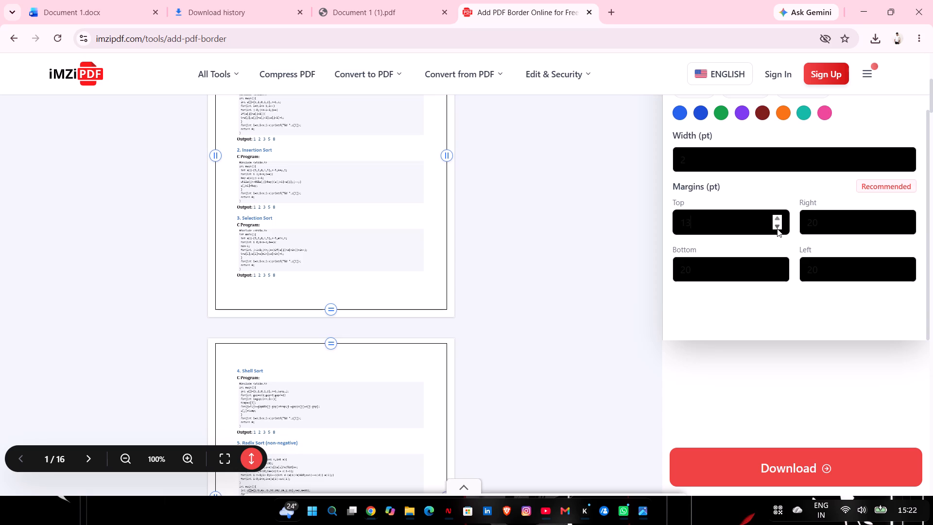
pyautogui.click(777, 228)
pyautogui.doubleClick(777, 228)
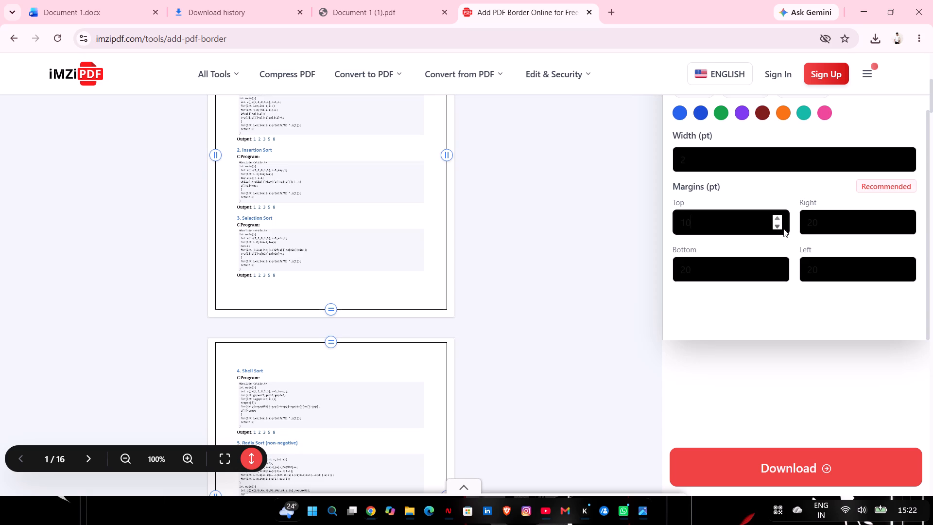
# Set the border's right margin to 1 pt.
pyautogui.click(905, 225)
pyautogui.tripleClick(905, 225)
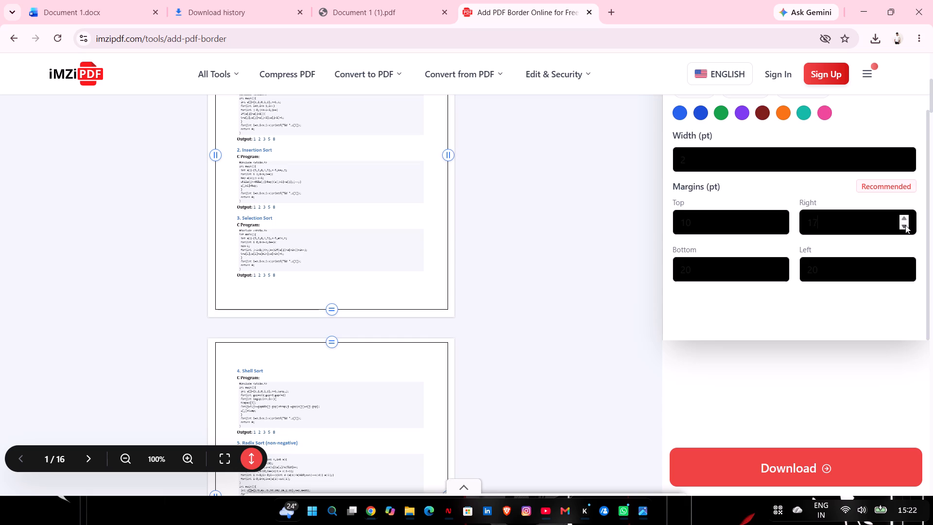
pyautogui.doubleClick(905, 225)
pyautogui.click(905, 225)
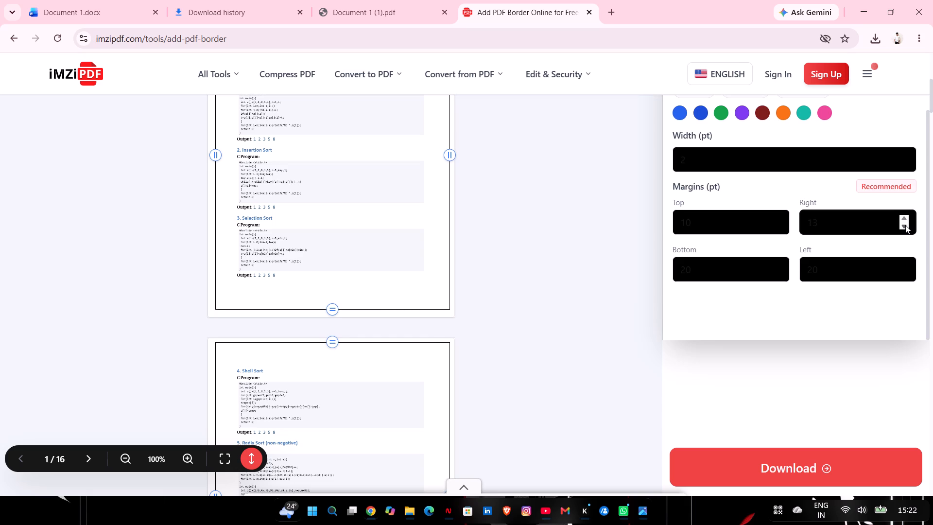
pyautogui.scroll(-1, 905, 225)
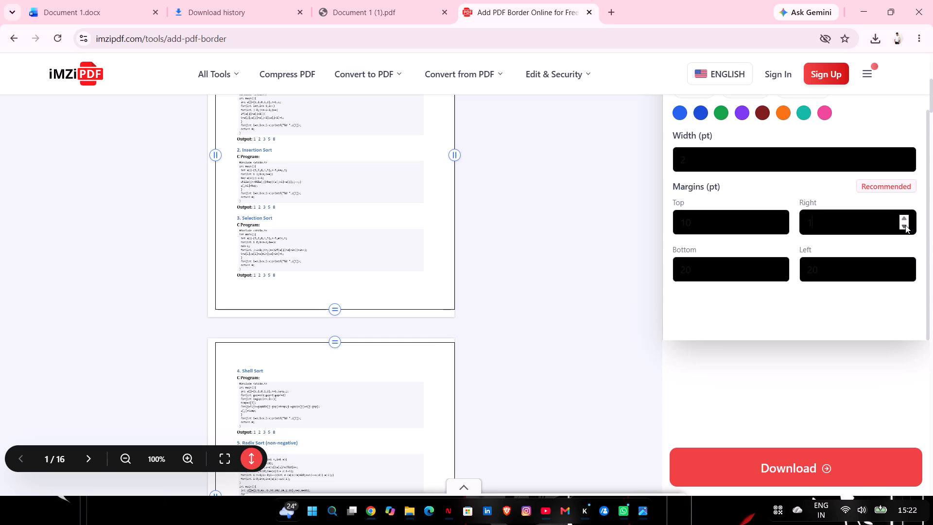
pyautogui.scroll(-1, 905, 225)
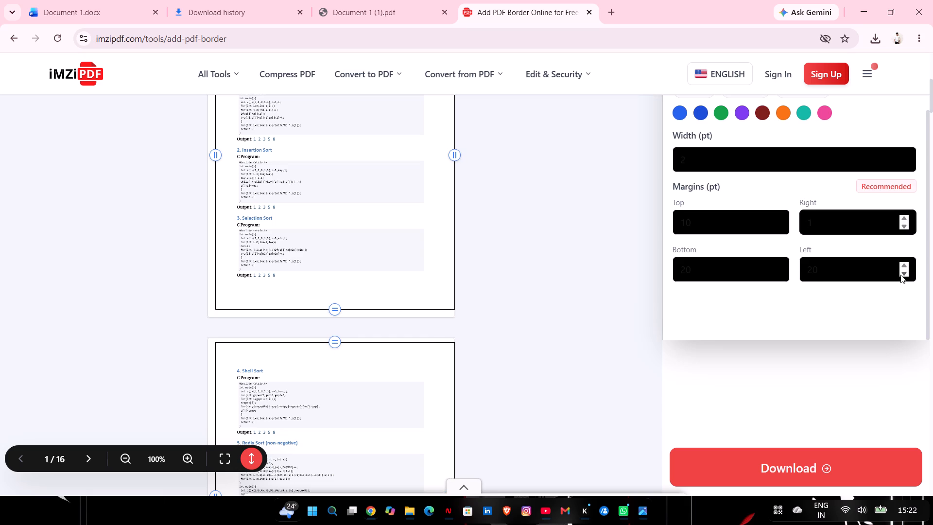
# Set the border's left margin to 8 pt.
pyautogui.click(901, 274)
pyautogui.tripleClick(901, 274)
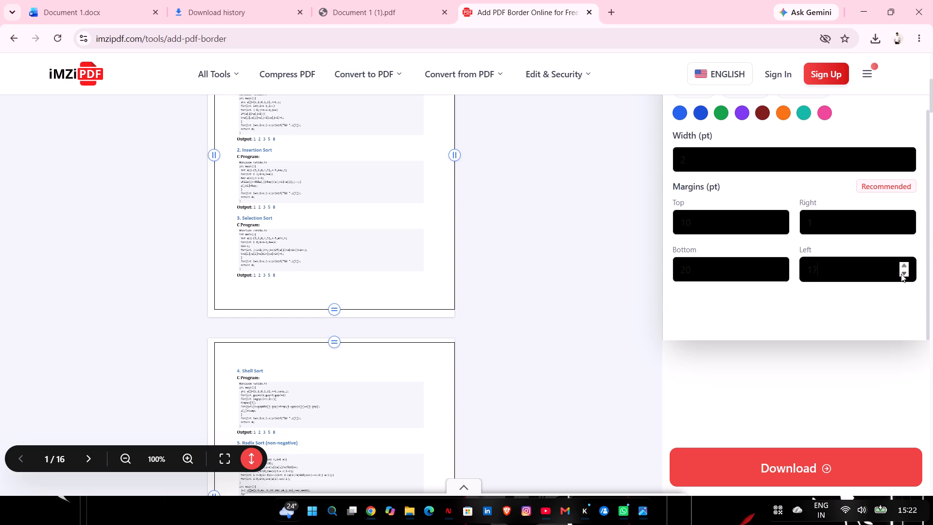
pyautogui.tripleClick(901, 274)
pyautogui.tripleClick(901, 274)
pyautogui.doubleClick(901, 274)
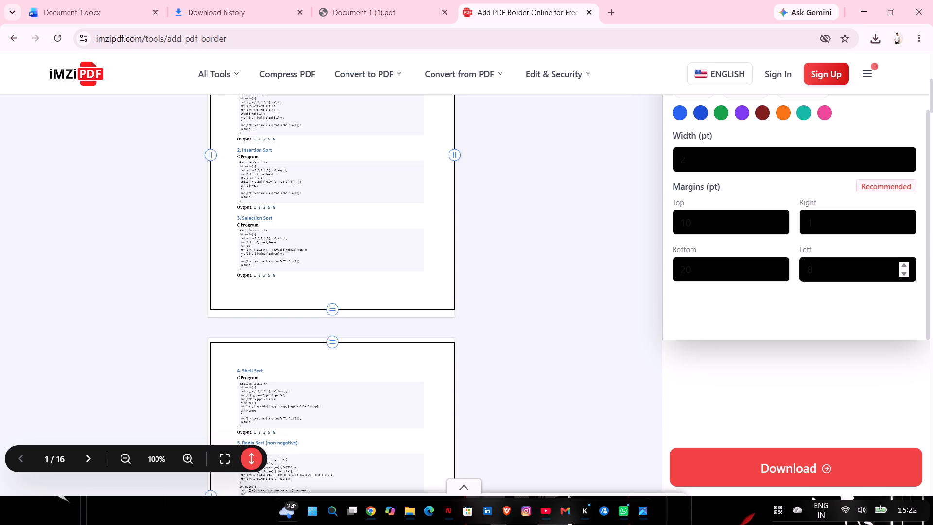
# Apply the recommended 24 pt margins to all sides of the border.
pyautogui.scroll(1, 852, 230)
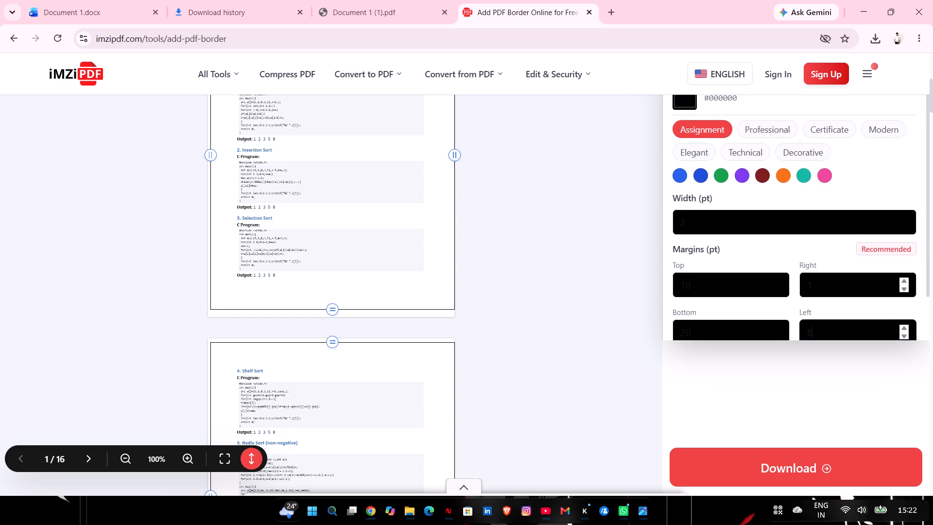
pyautogui.scroll(1, 852, 230)
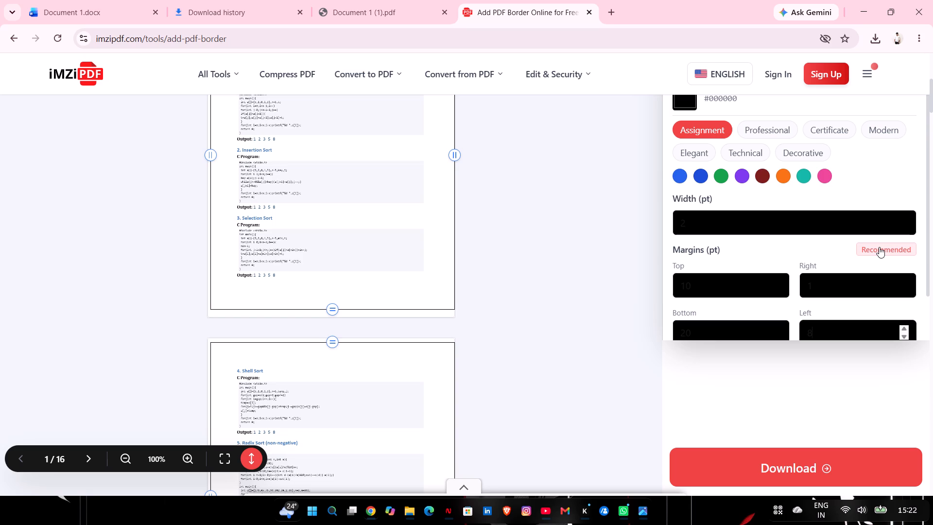
pyautogui.click(879, 247)
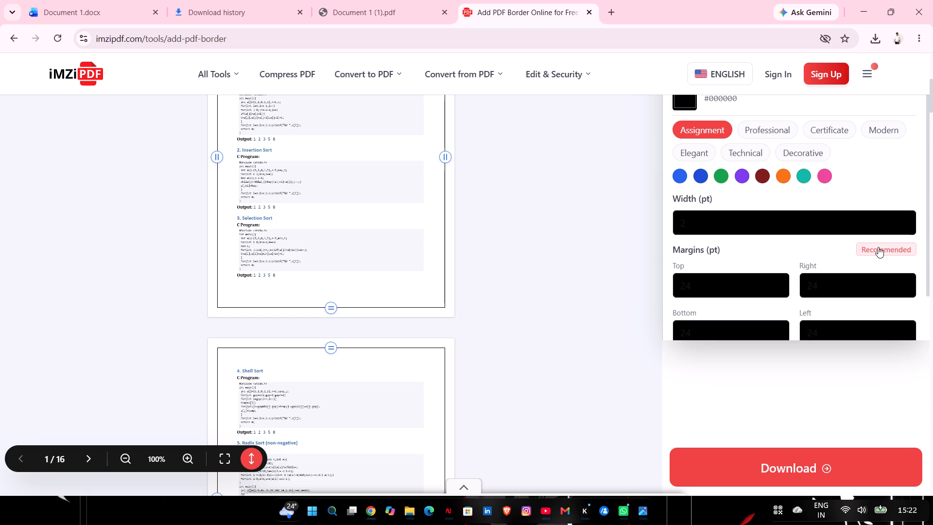
# Set the page border's width to 4 pt.
pyautogui.click(906, 226)
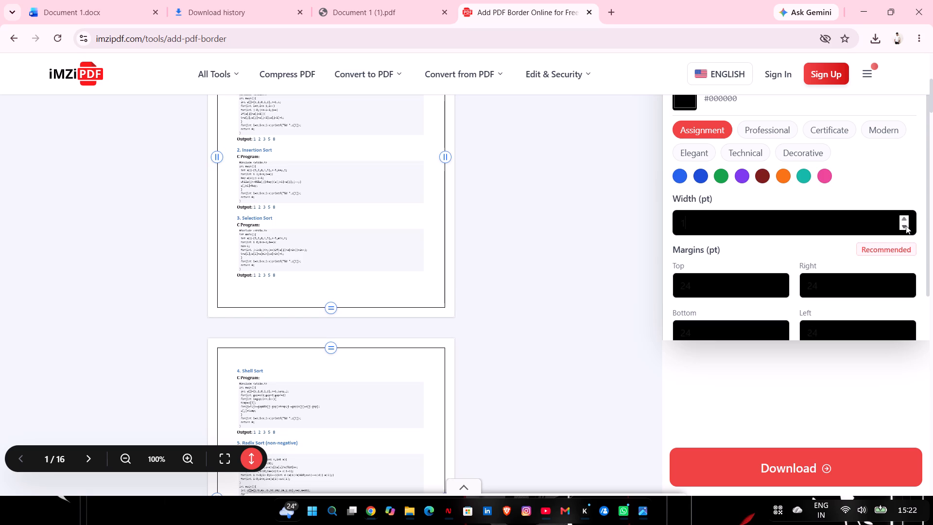
pyautogui.tripleClick(906, 226)
pyautogui.tripleClick(906, 226)
pyautogui.tripleClick(906, 226)
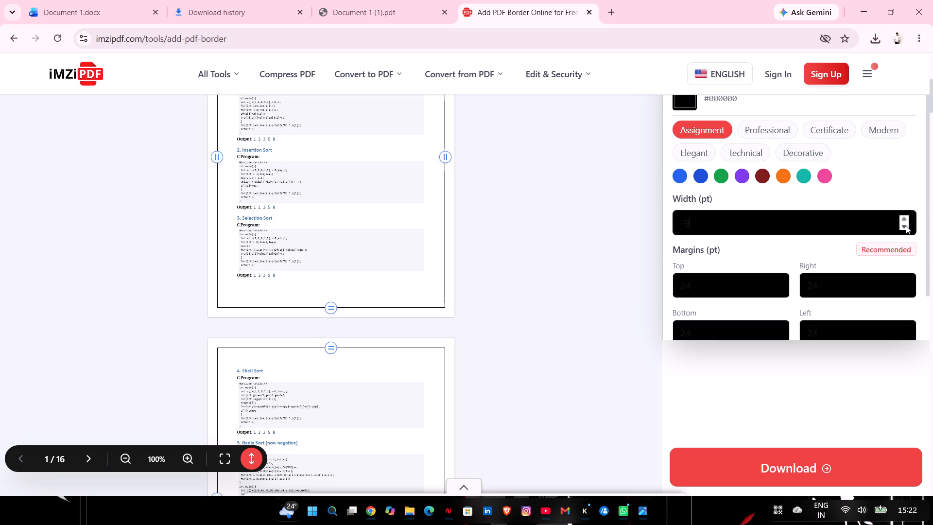
pyautogui.tripleClick(906, 226)
pyautogui.tripleClick(906, 226)
pyautogui.tripleClick(906, 226)
pyautogui.click(906, 226)
pyautogui.moveTo(906, 226); pyautogui.dragTo(902, 221)
pyautogui.tripleClick(902, 221)
pyautogui.tripleClick(902, 221)
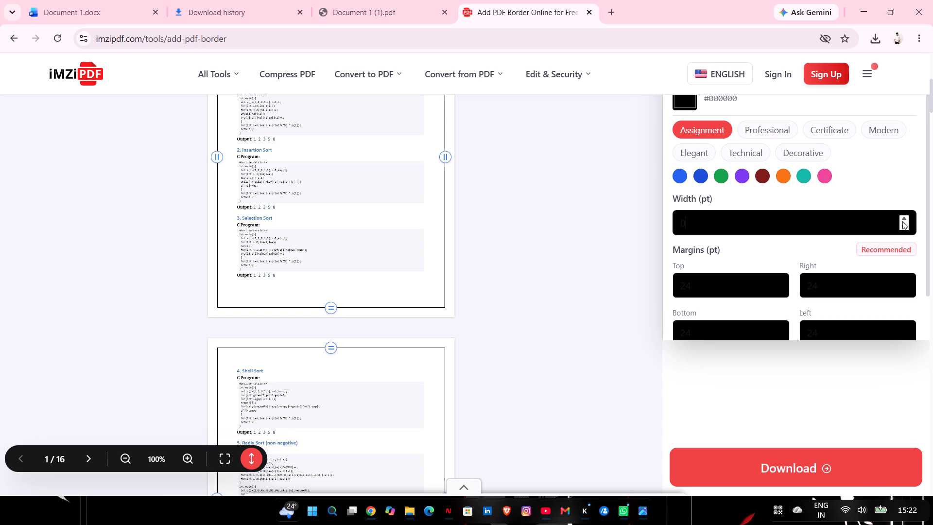
pyautogui.tripleClick(902, 221)
pyautogui.doubleClick(902, 221)
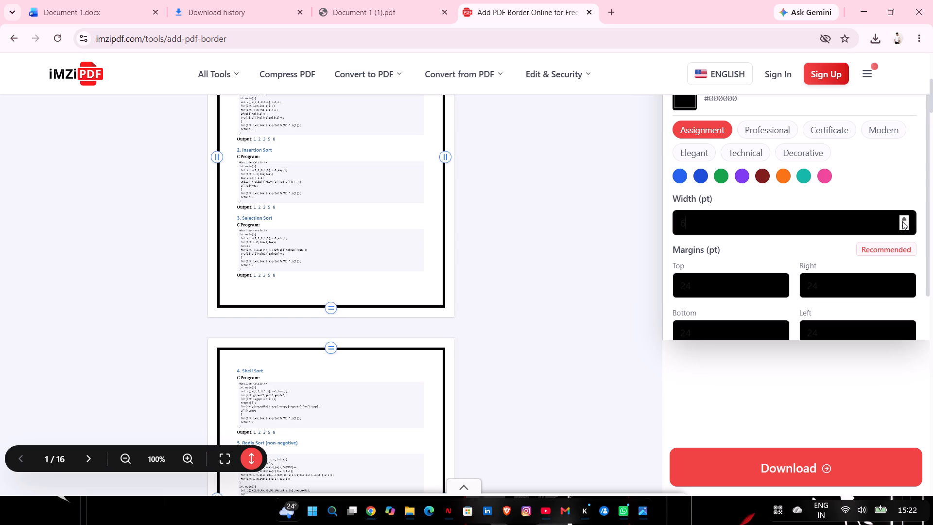
pyautogui.click(905, 226)
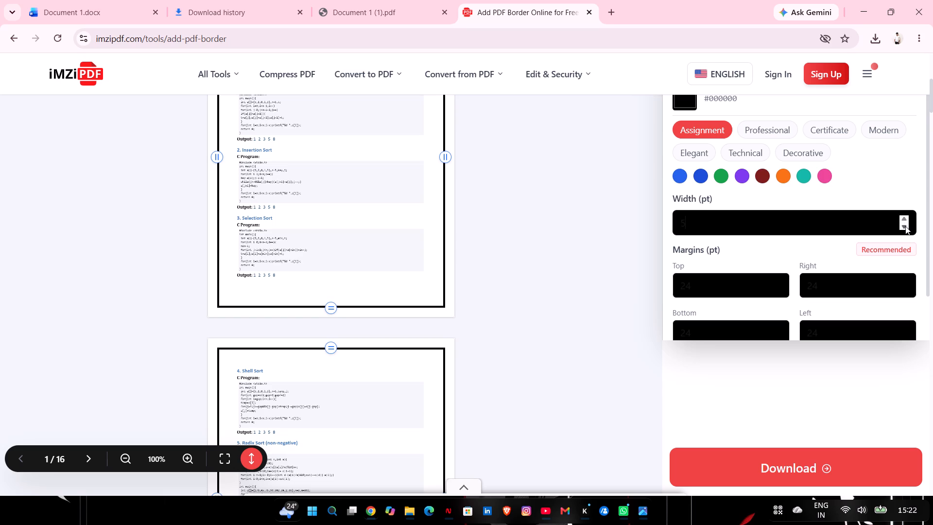
pyautogui.click(905, 226)
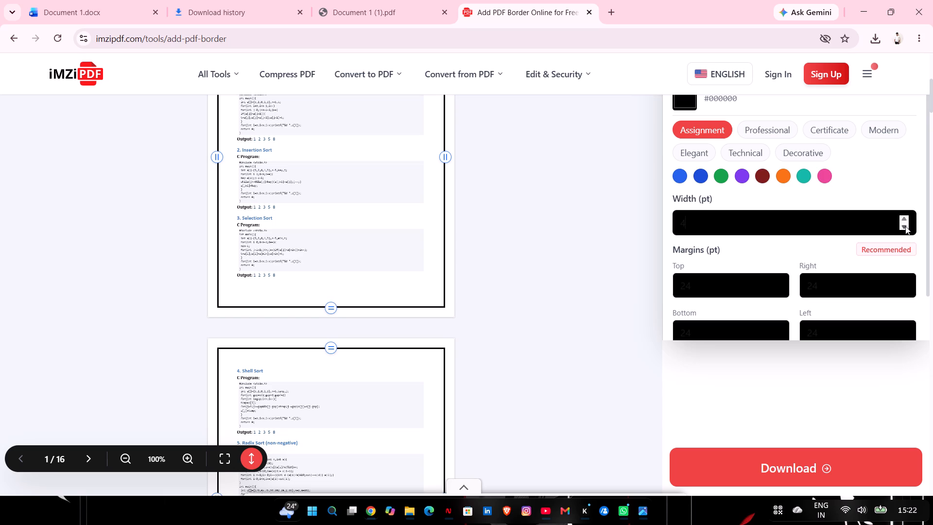
# Examine how the border sits around the content across the pages of the document preview.
pyautogui.scroll(4, 599, 214)
pyautogui.scroll(-3, 599, 214)
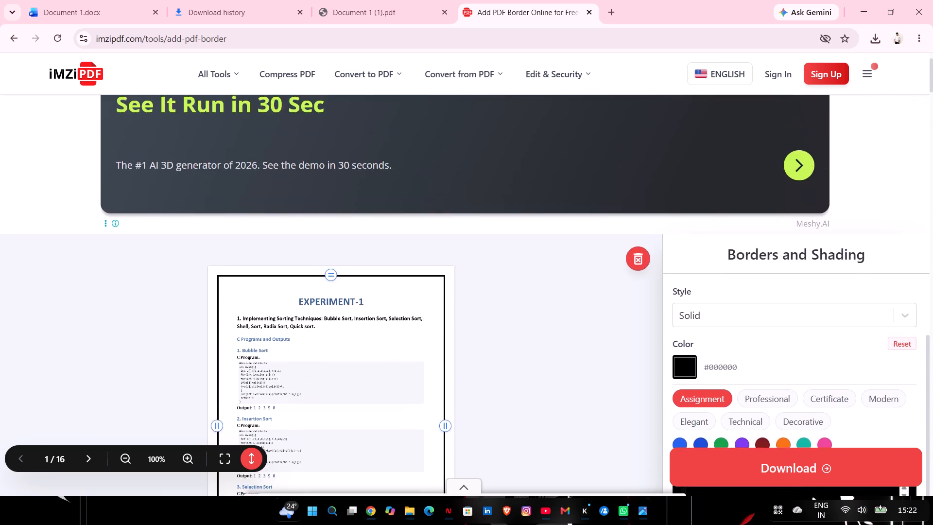
pyautogui.scroll(-13, 599, 214)
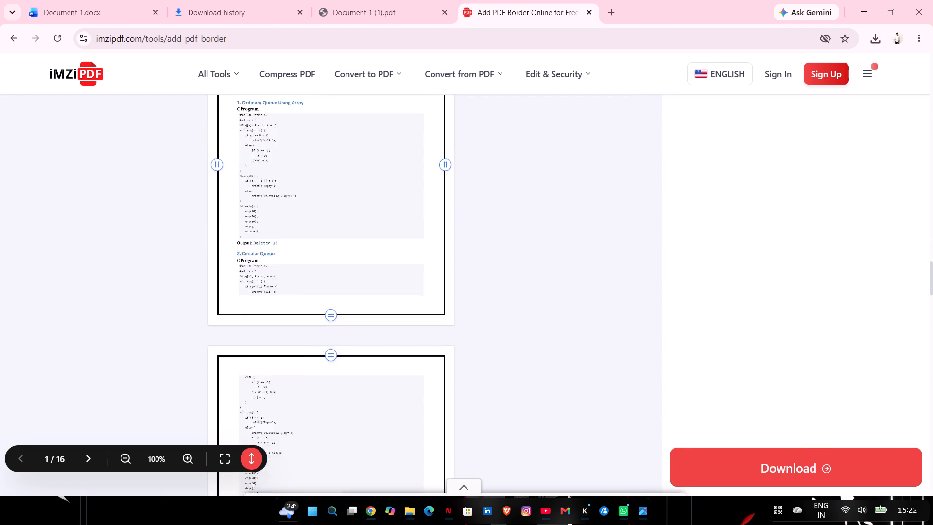
pyautogui.scroll(-9, 599, 214)
pyautogui.scroll(4, 599, 214)
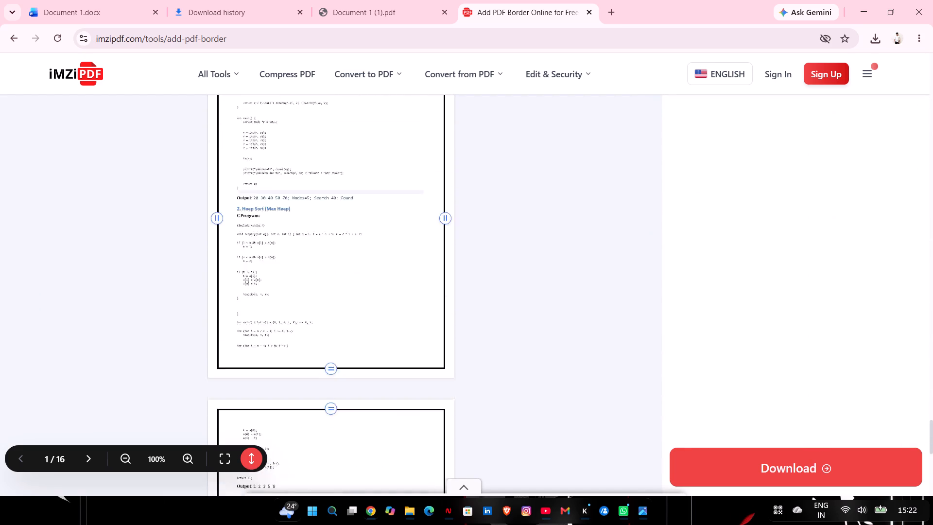
pyautogui.scroll(5, 599, 214)
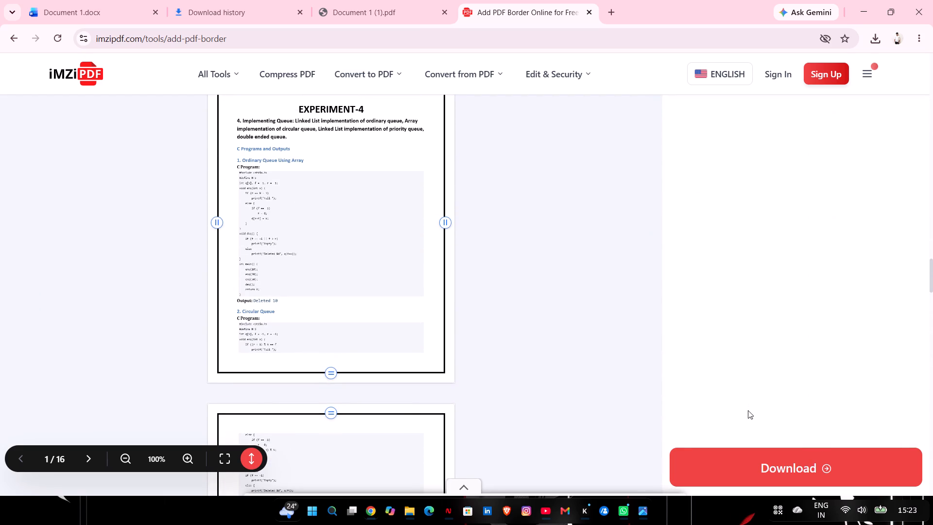
# Process the PDF with the configured border and dismiss the review request on the result page.
pyautogui.click(776, 476)
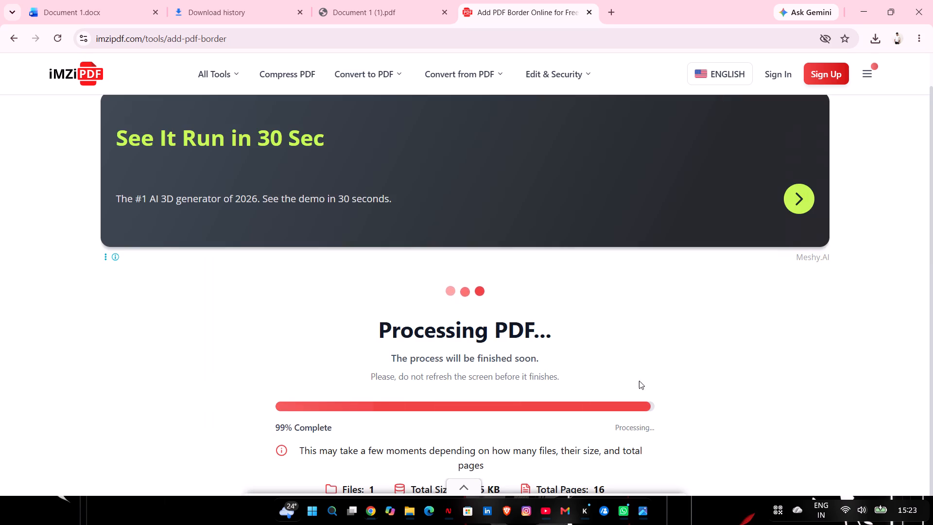
pyautogui.scroll(-2, 537, 388)
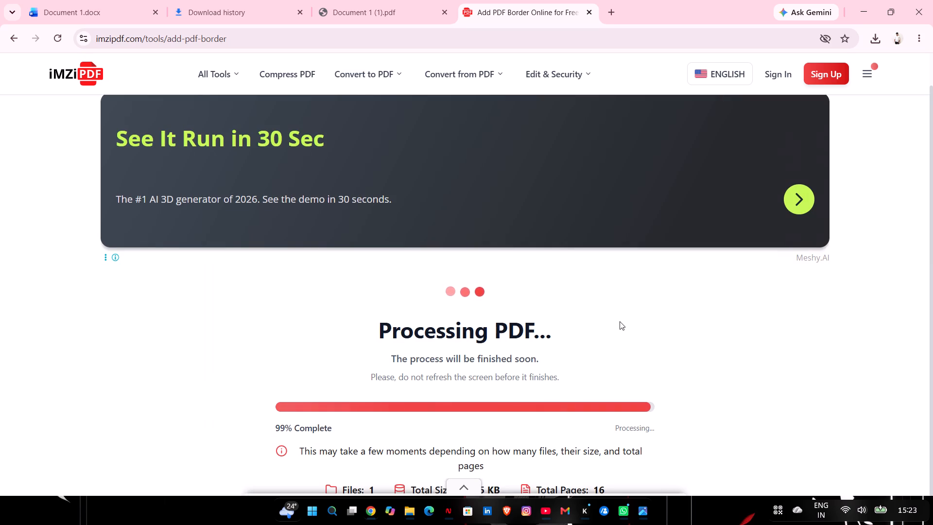
pyautogui.scroll(-1, 620, 321)
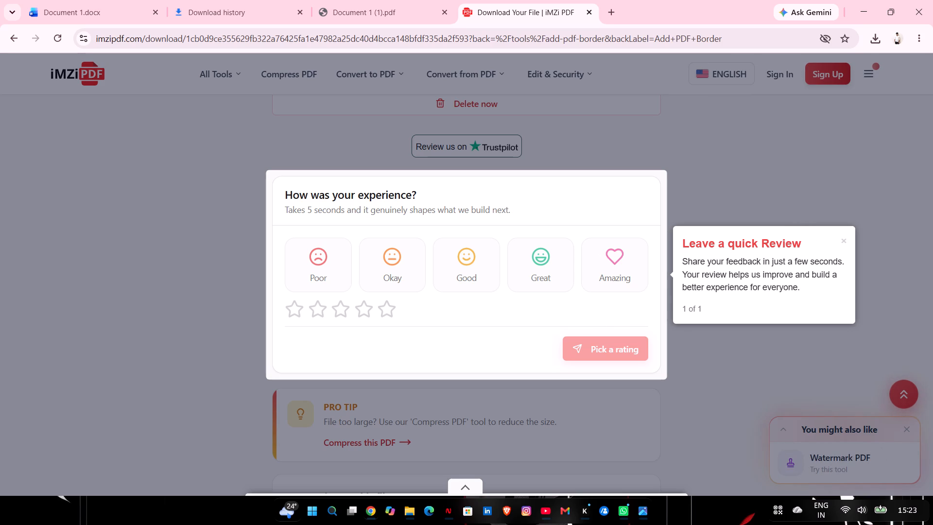
pyautogui.click(841, 241)
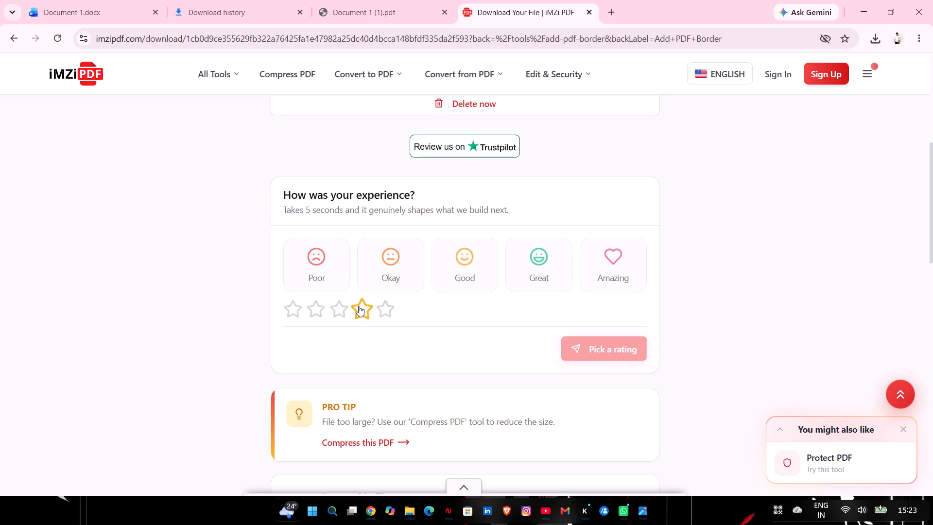
# Rename the bordered output file as DS_Projectfile.
pyautogui.scroll(5, 359, 306)
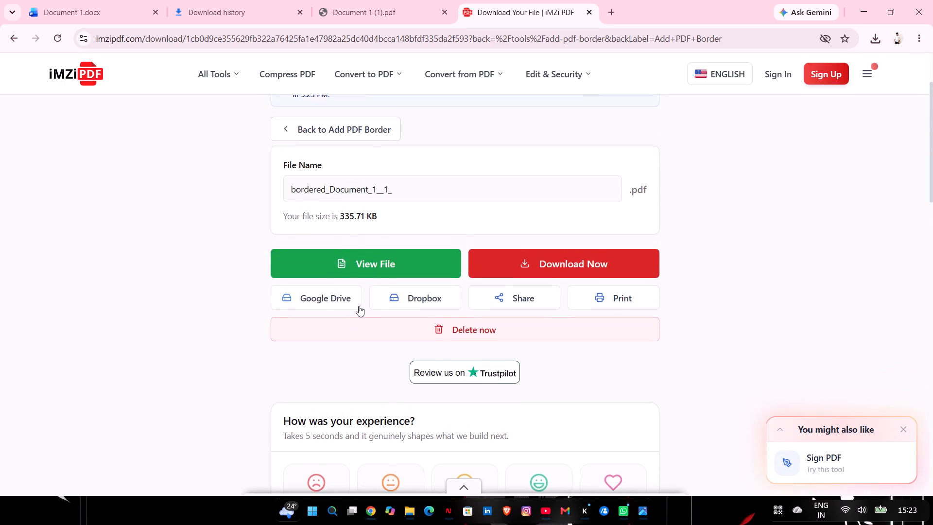
pyautogui.scroll(1, 359, 306)
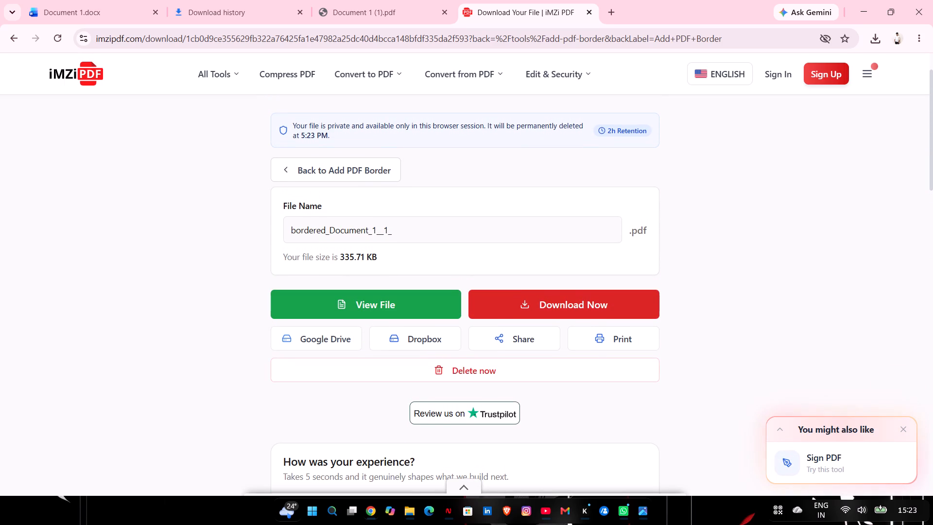
pyautogui.click(395, 229)
pyautogui.press('BackSpace')
pyautogui.press('BackSpace')
pyautogui.press('BackSpace')
pyautogui.press('BackSpace')
pyautogui.press('BackSpace')
pyautogui.press('BackSpace')
pyautogui.press('BackSpace')
pyautogui.press('BackSpace')
pyautogui.press('BackSpace')
pyautogui.press('BackSpace')
pyautogui.press('BackSpace')
pyautogui.press('BackSpace')
pyautogui.press('BackSpace')
pyautogui.press('BackSpace')
pyautogui.press('BackSpace')
pyautogui.press('BackSpace')
pyautogui.press('BackSpace')
pyautogui.press('BackSpace')
pyautogui.press('BackSpace')
pyautogui.press('BackSpace')
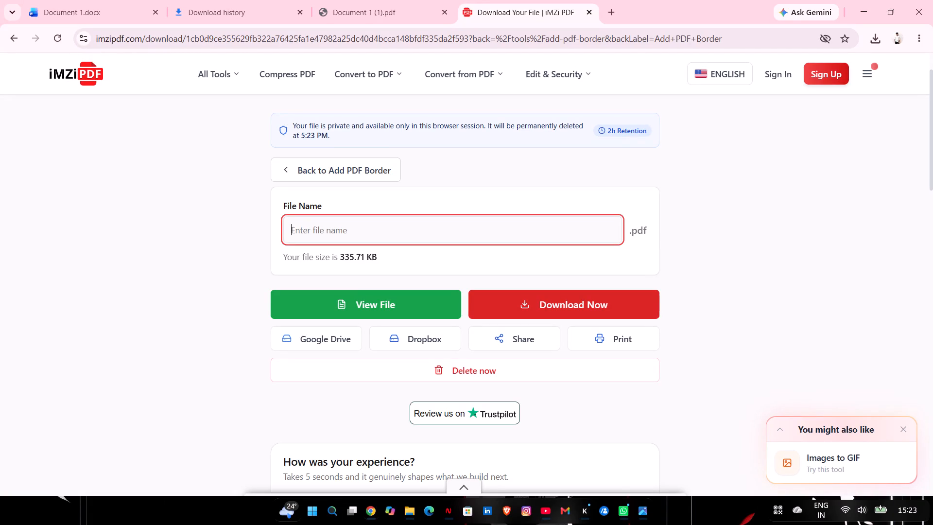
pyautogui.write('DS')
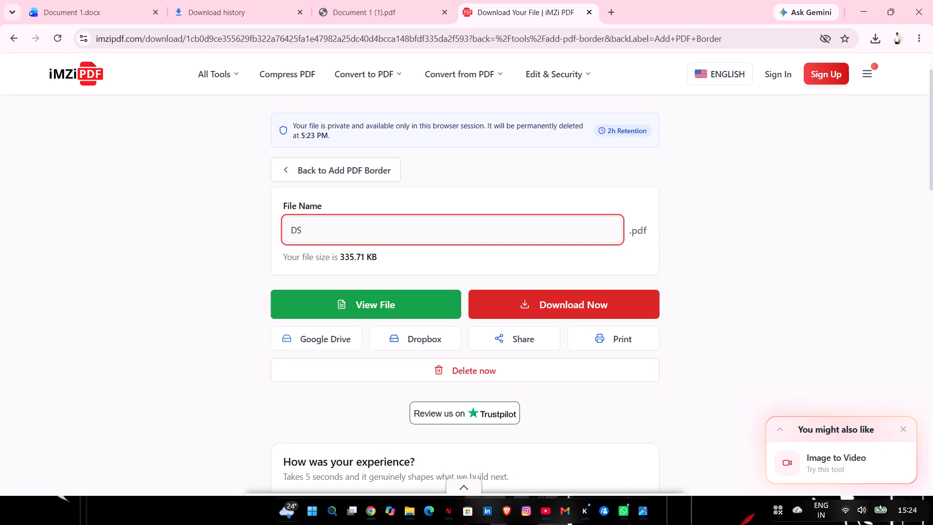
pyautogui.press('space')
pyautogui.press('BackSpace')
pyautogui.hotkey('shift', '_')
pyautogui.hotkey('shift', 'p')
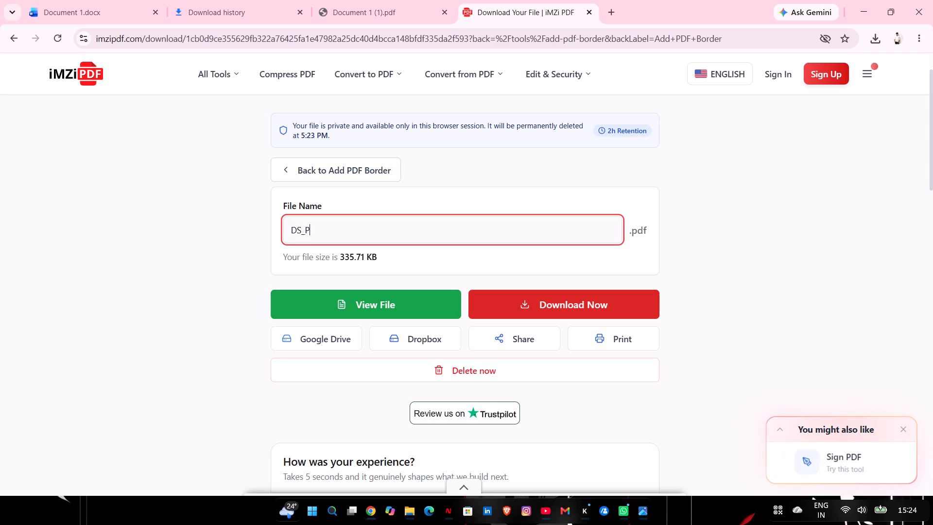
pyautogui.write('roject')
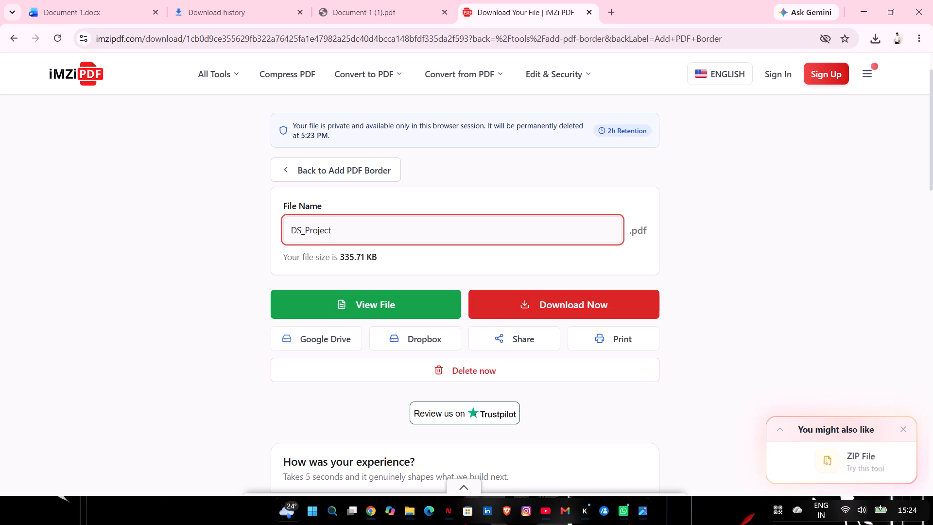
pyautogui.write('file')
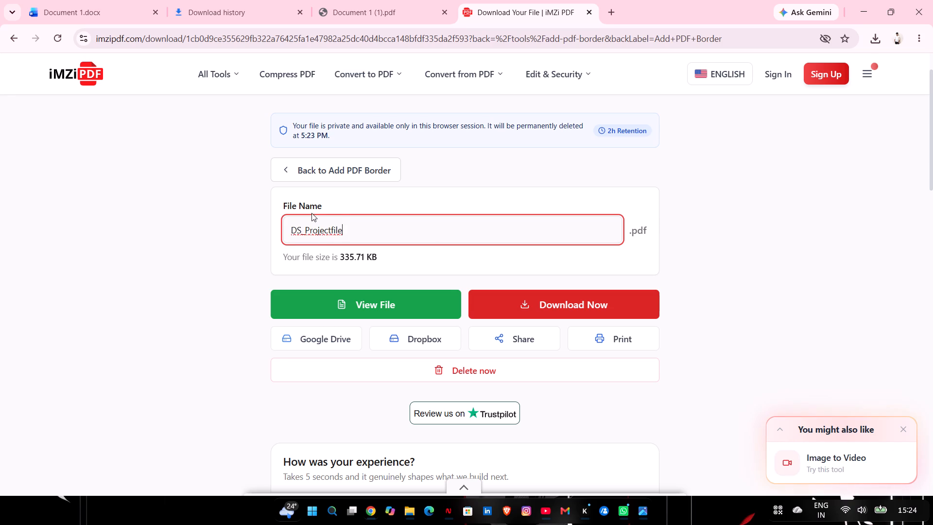
# Download the renamed bordered PDF.
pyautogui.click(529, 305)
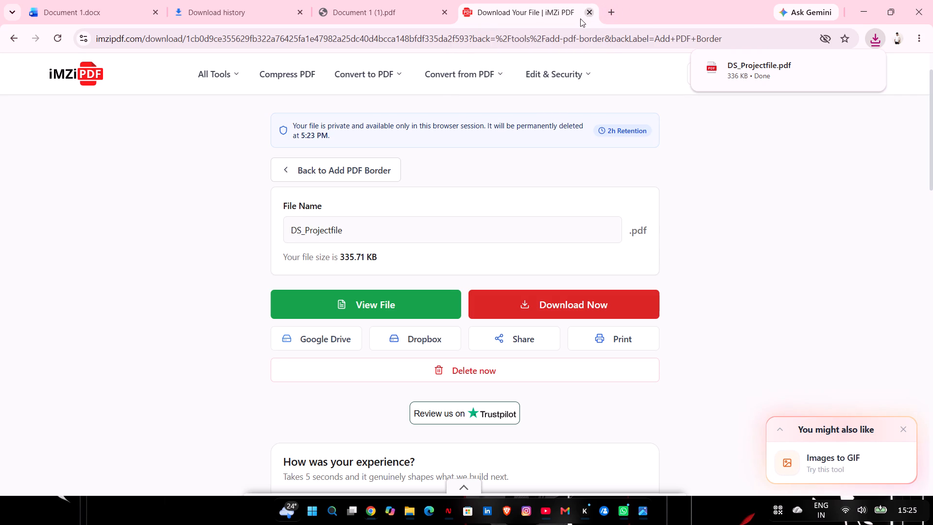
# Close the iMZi PDF result, Document 1 (1).pdf and download history pages, keeping the Word document open.
pyautogui.click(589, 11)
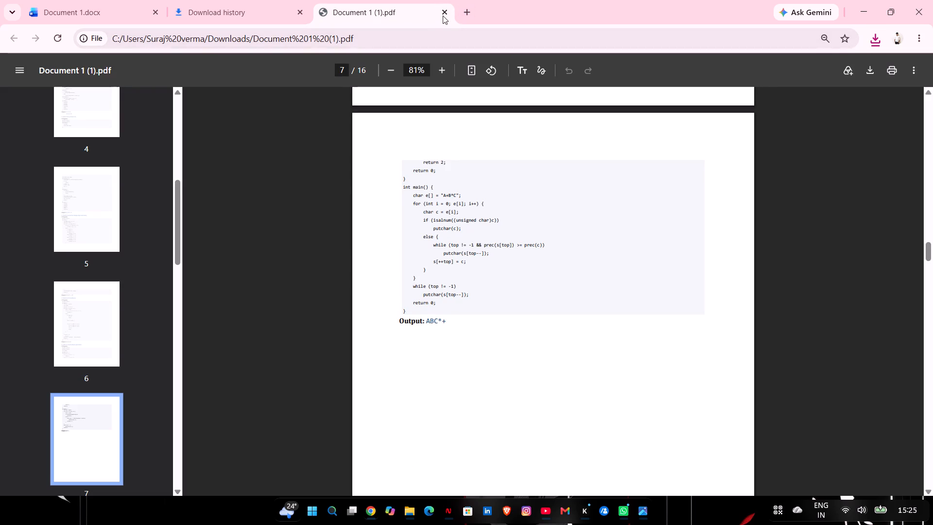
pyautogui.click(444, 12)
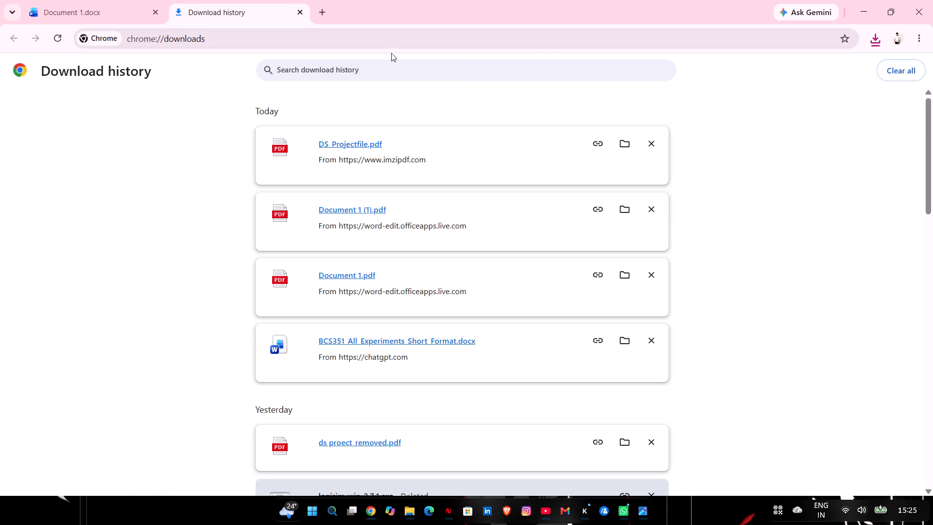
pyautogui.click(78, 15)
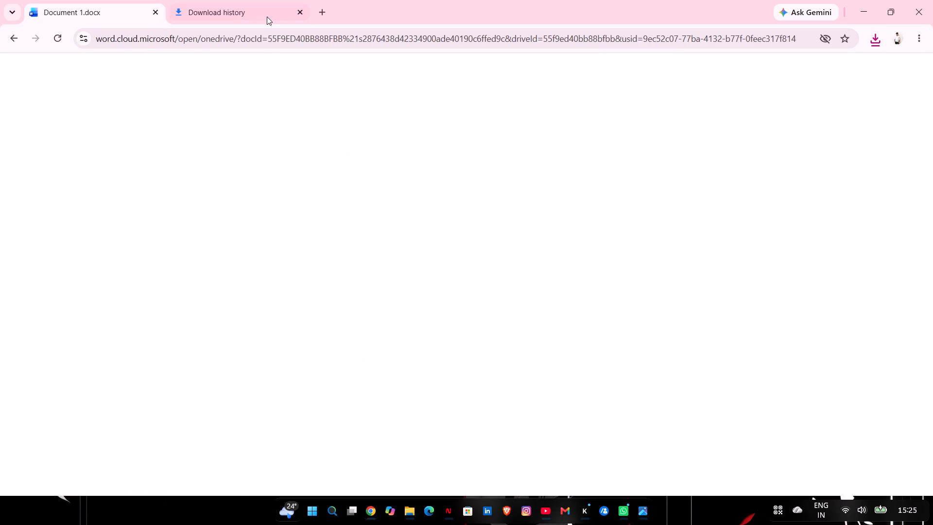
pyautogui.click(303, 12)
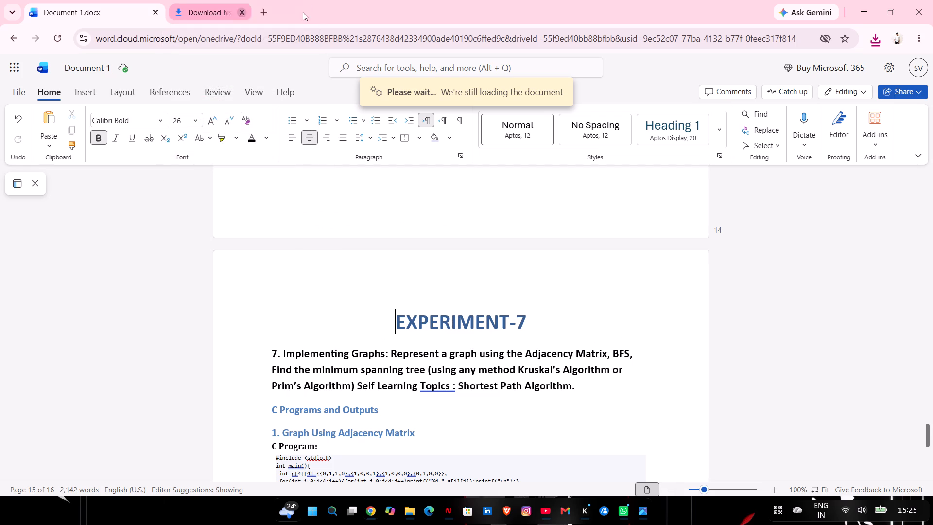
# Open the downloaded DS_Projectfile.pdf from the recent downloads.
pyautogui.click(879, 42)
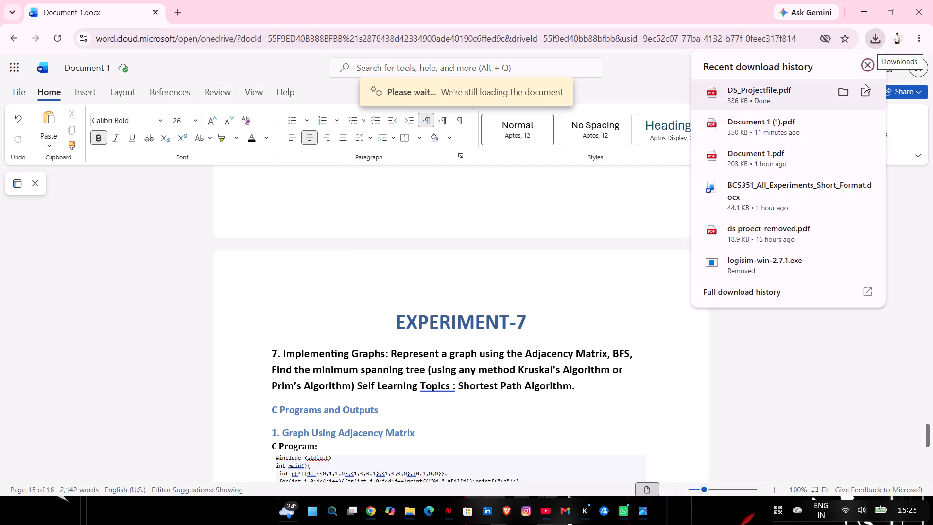
pyautogui.click(866, 88)
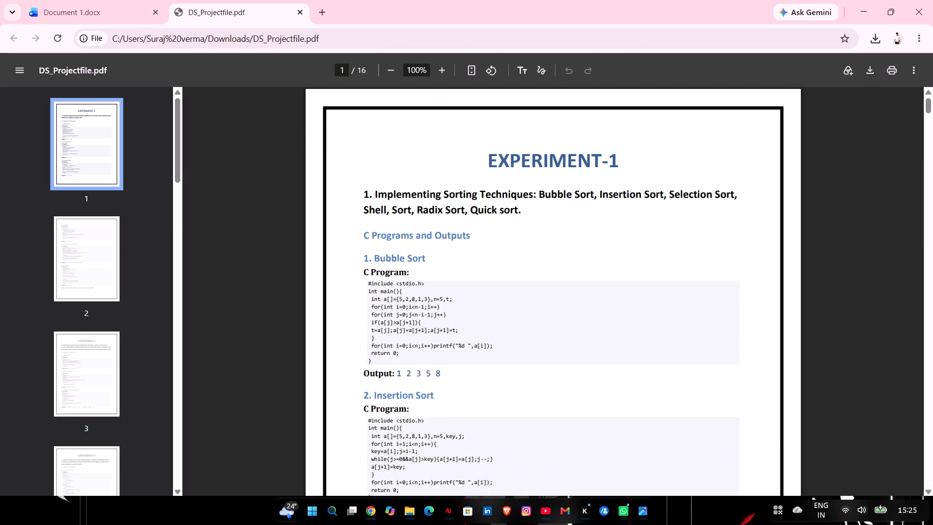
# Examine the borders and page layout throughout DS_Projectfile.pdf, from Experiment-1 to the last page and back to Experiment-7.
pyautogui.scroll(-4, 454, 312)
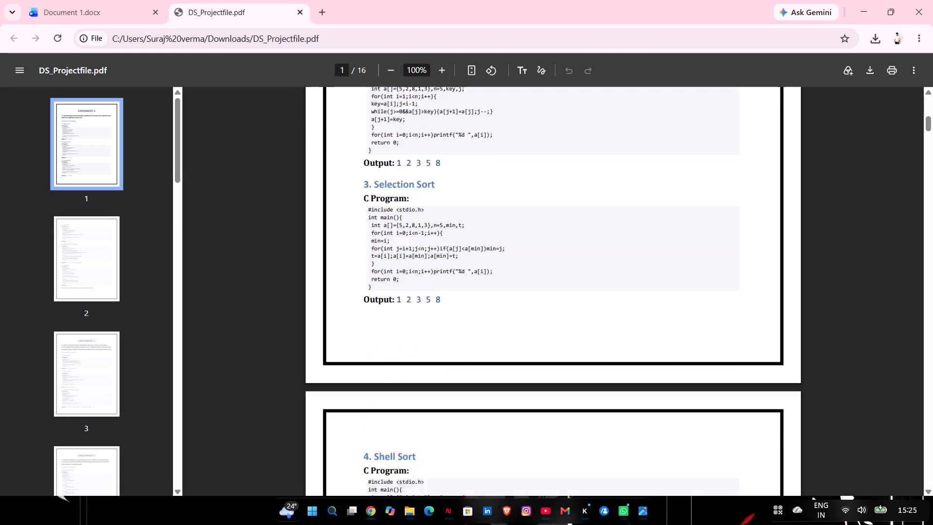
pyautogui.scroll(-13, 454, 312)
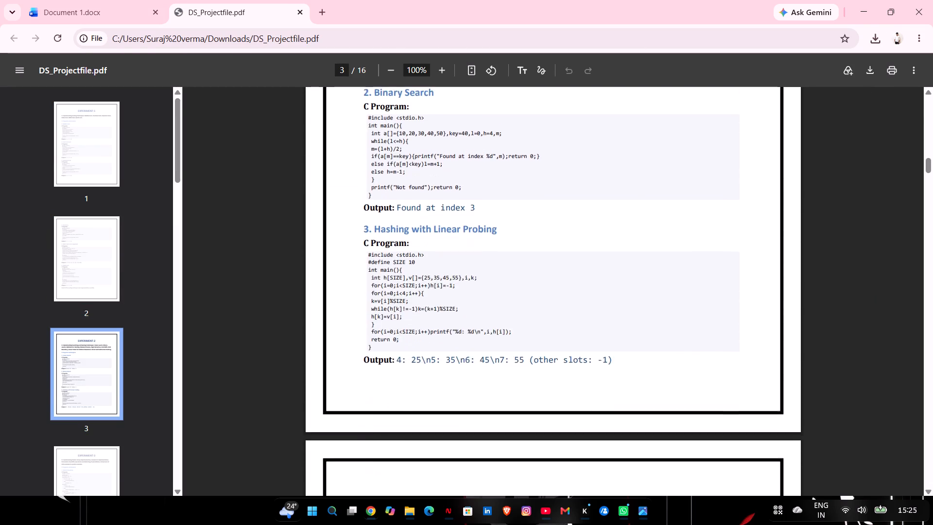
pyautogui.scroll(-6, 454, 312)
pyautogui.scroll(6, 454, 312)
pyautogui.scroll(-5, 454, 312)
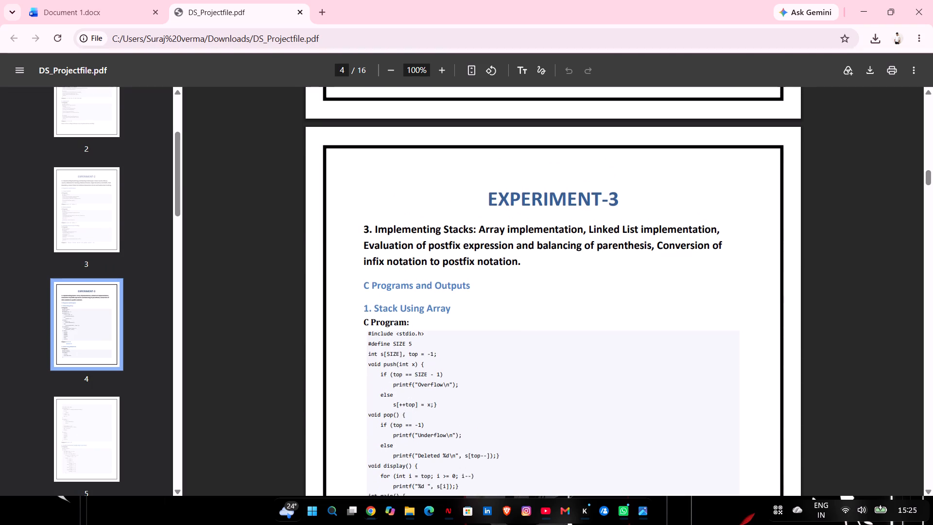
pyautogui.scroll(-12, 454, 312)
pyautogui.scroll(1, 454, 312)
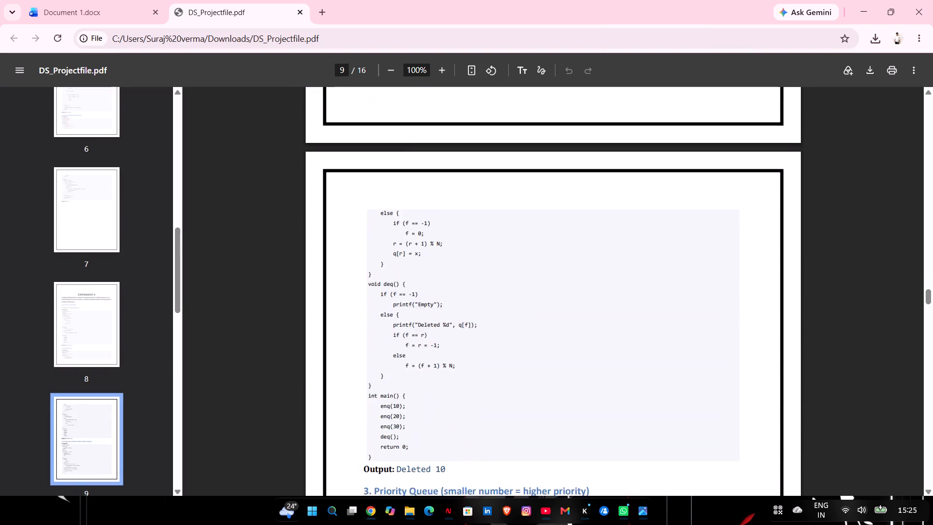
pyautogui.scroll(1, 454, 312)
pyautogui.hscroll(1, 454, 312)
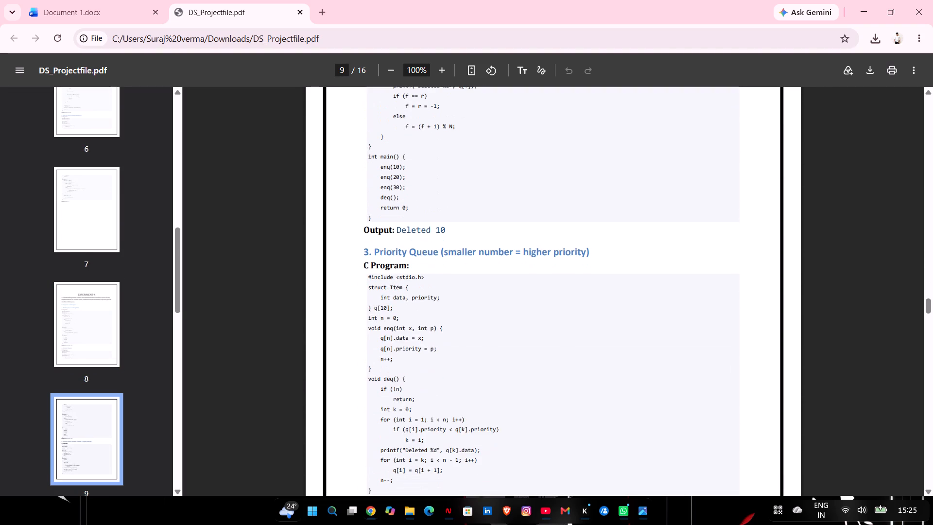
pyautogui.scroll(-4, 454, 312)
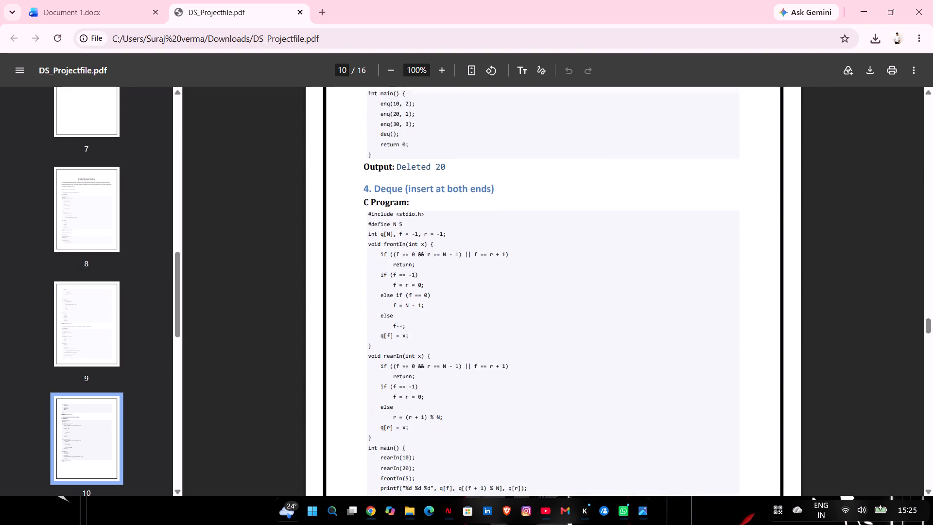
pyautogui.scroll(-5, 454, 312)
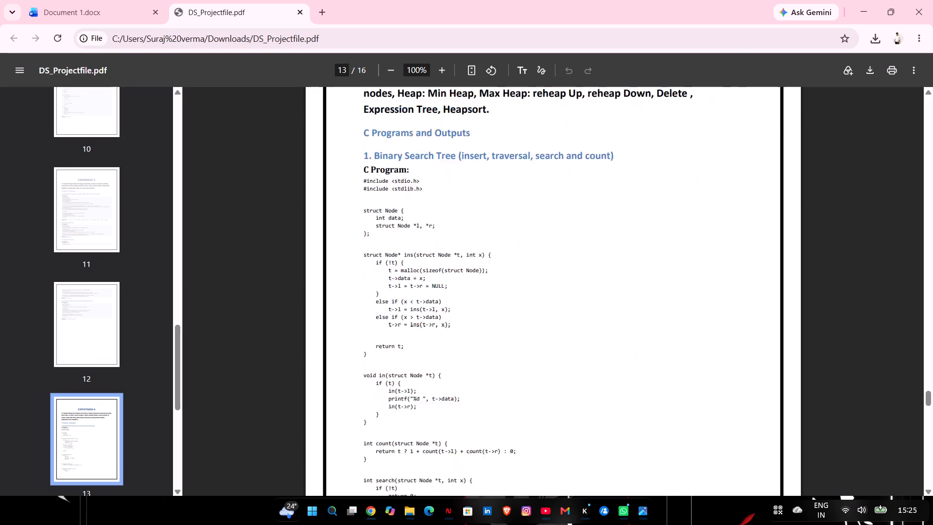
pyautogui.scroll(-6, 454, 312)
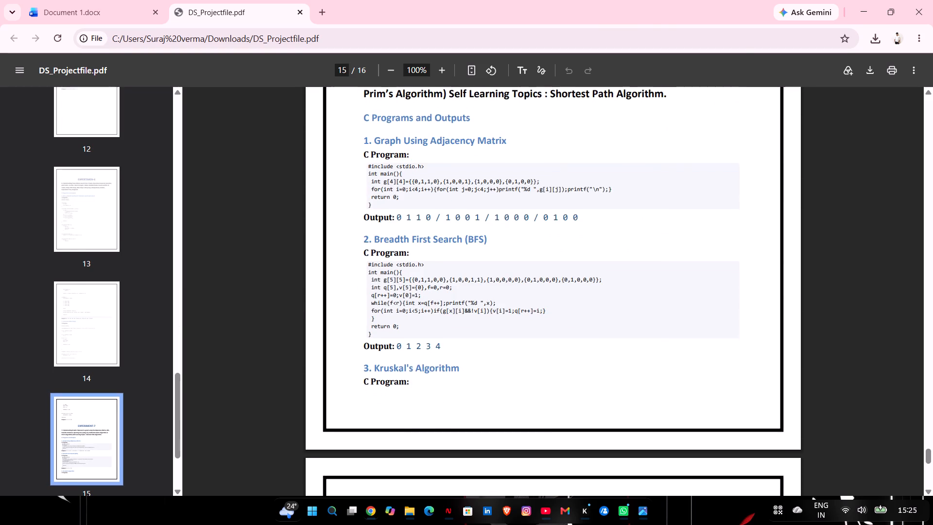
pyautogui.scroll(-2, 454, 312)
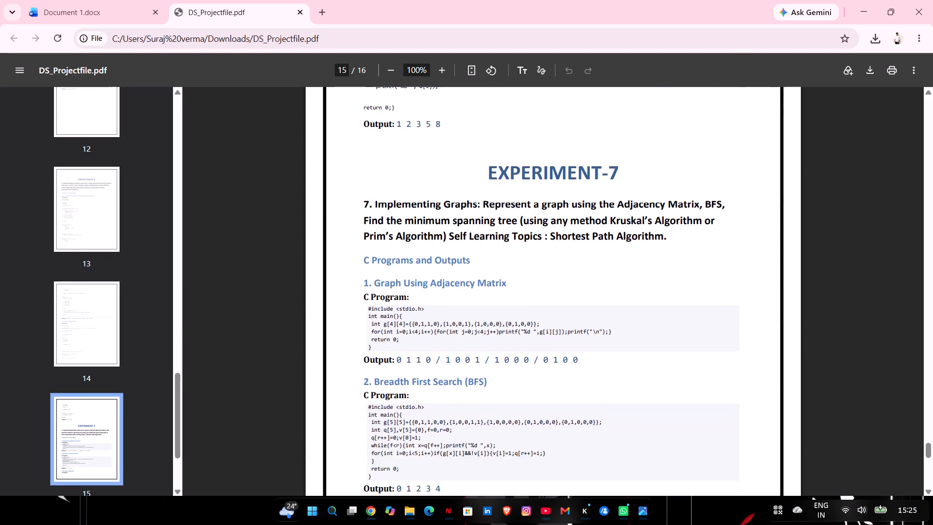
pyautogui.scroll(-7, 454, 312)
pyautogui.scroll(1, 454, 312)
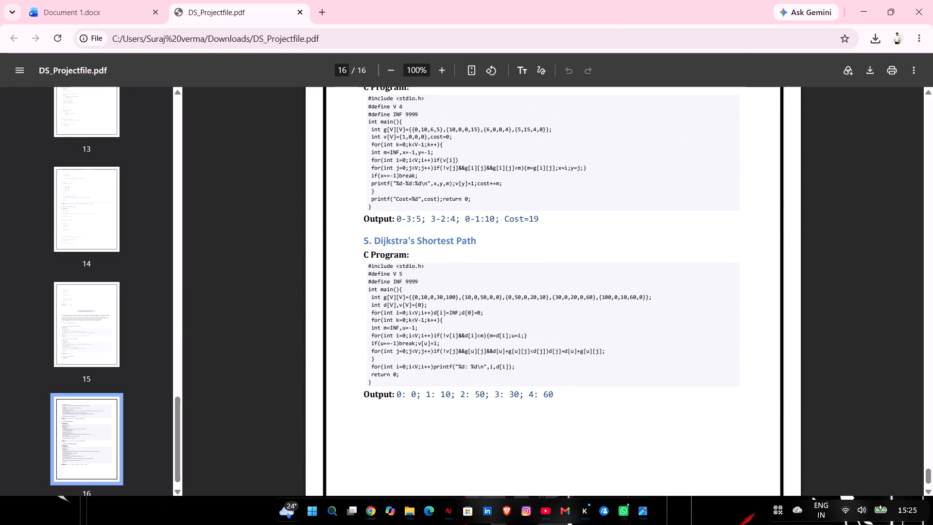
pyautogui.scroll(8, 454, 312)
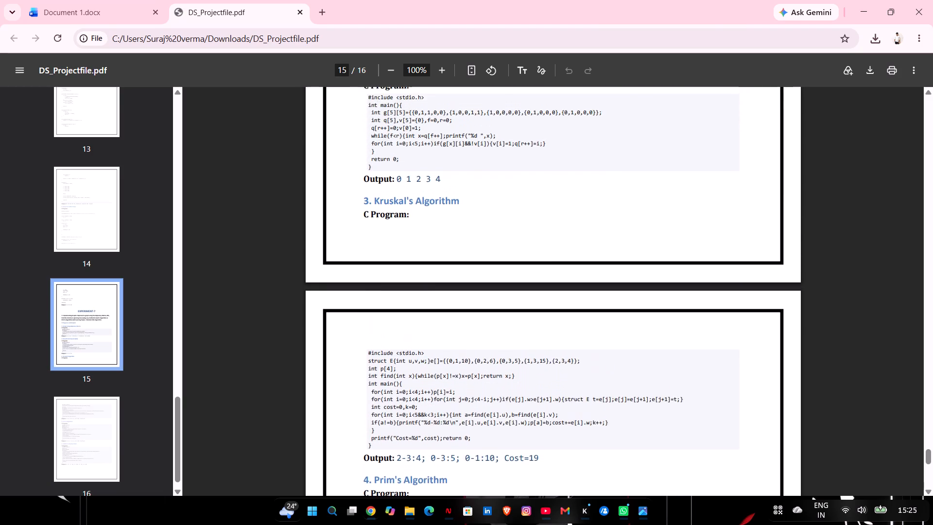
pyautogui.scroll(2, 454, 312)
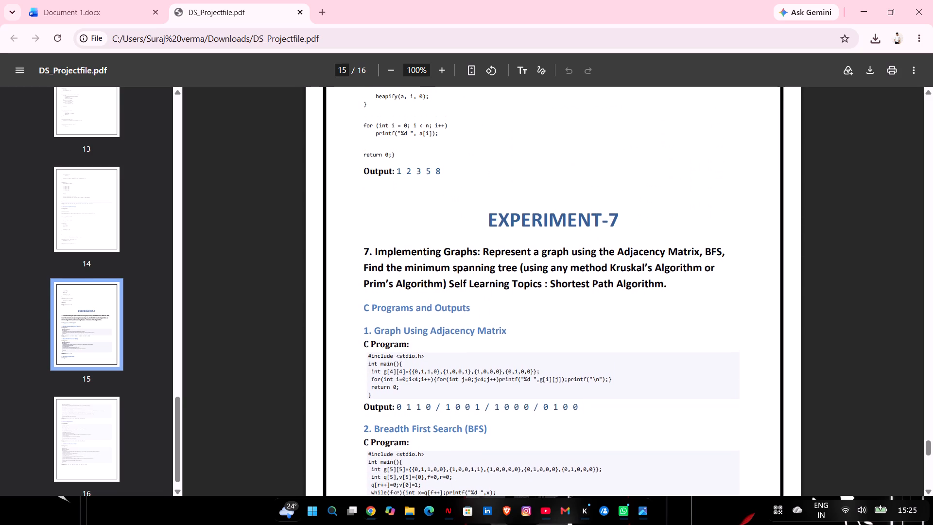
pyautogui.scroll(1, 454, 312)
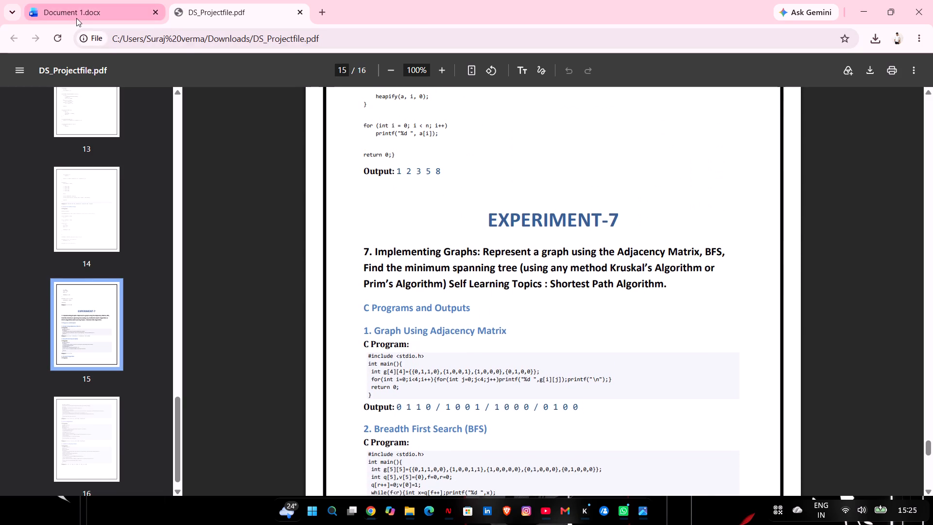
# Compare the heap sort and Experiment-7 pages in the Document 1 Word file with the pages of DS_Projectfile.pdf.
pyautogui.click(76, 18)
pyautogui.scroll(-1, 322, 272)
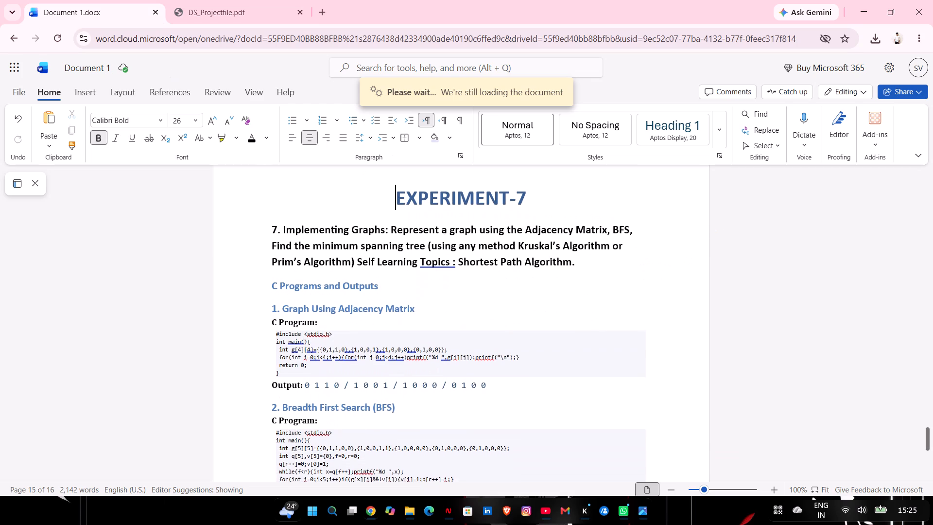
pyautogui.scroll(-1, 322, 272)
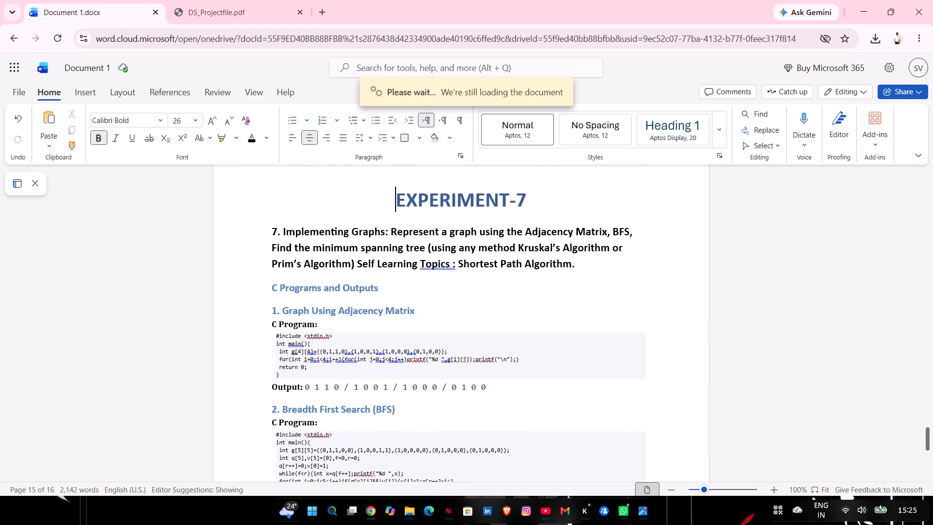
pyautogui.scroll(-1, 322, 272)
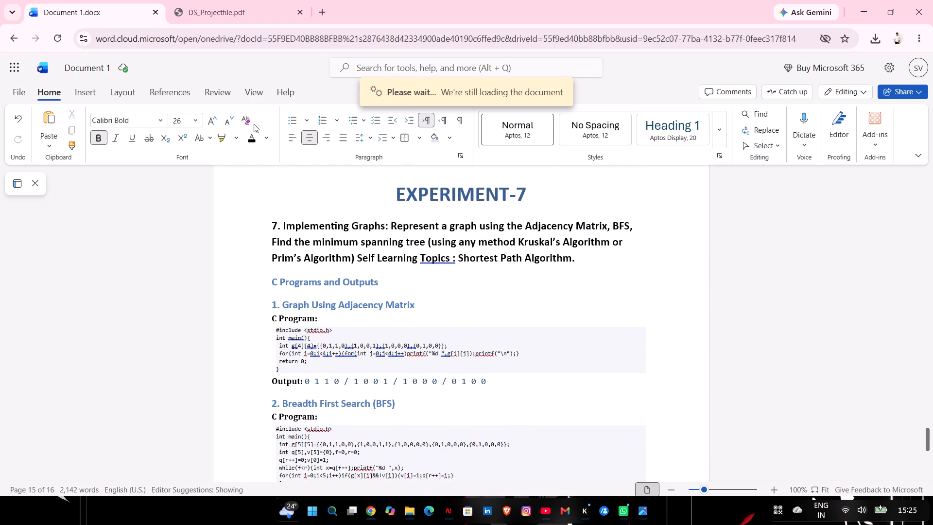
pyautogui.scroll(5, 355, 259)
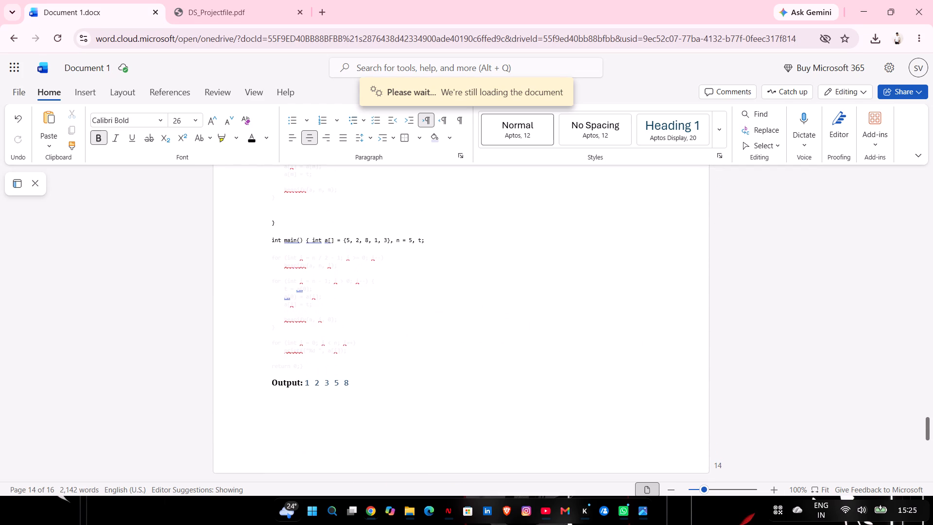
pyautogui.hscroll(1, 355, 259)
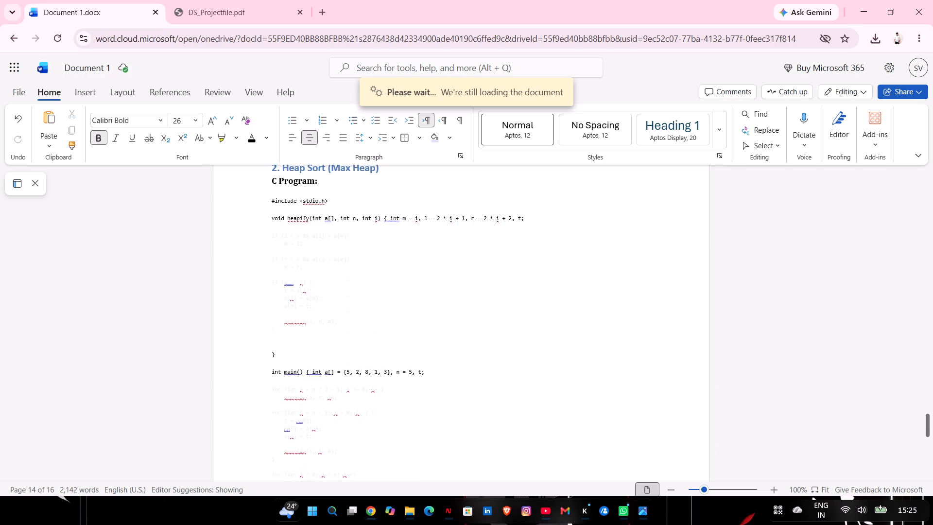
pyautogui.hscroll(1, 355, 259)
pyautogui.scroll(-6, 355, 259)
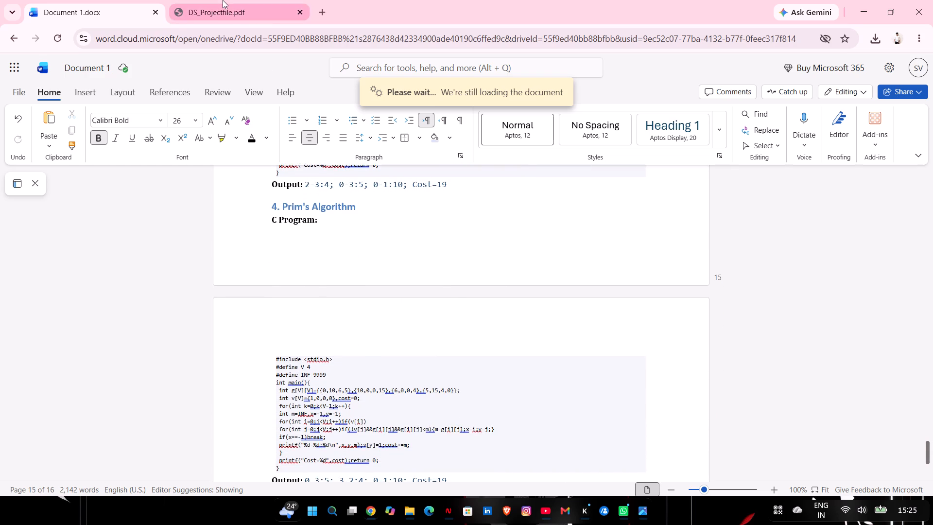
pyautogui.click(223, 0)
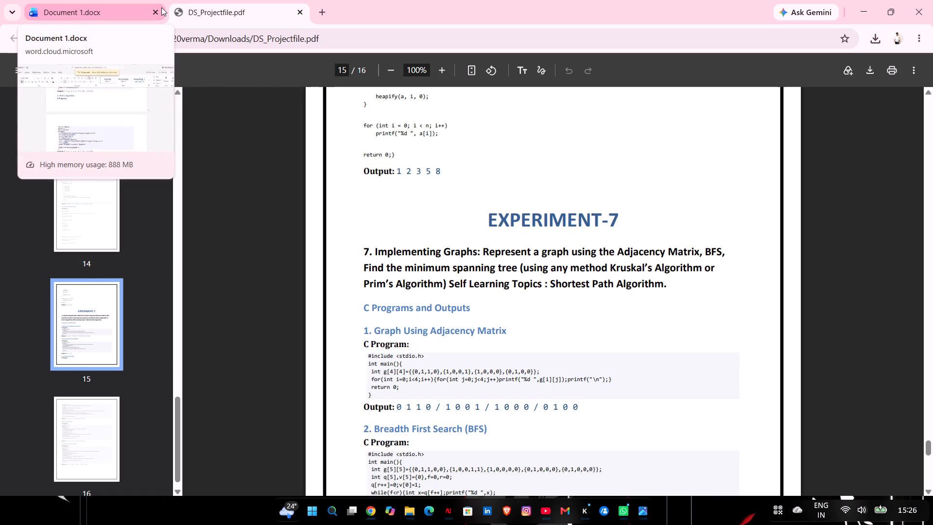
pyautogui.scroll(5, 260, 113)
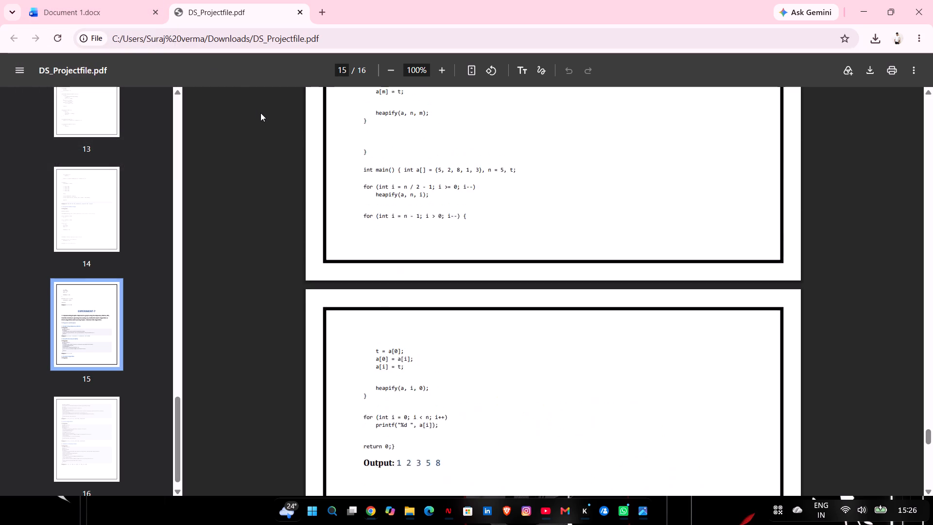
pyautogui.scroll(12, 260, 113)
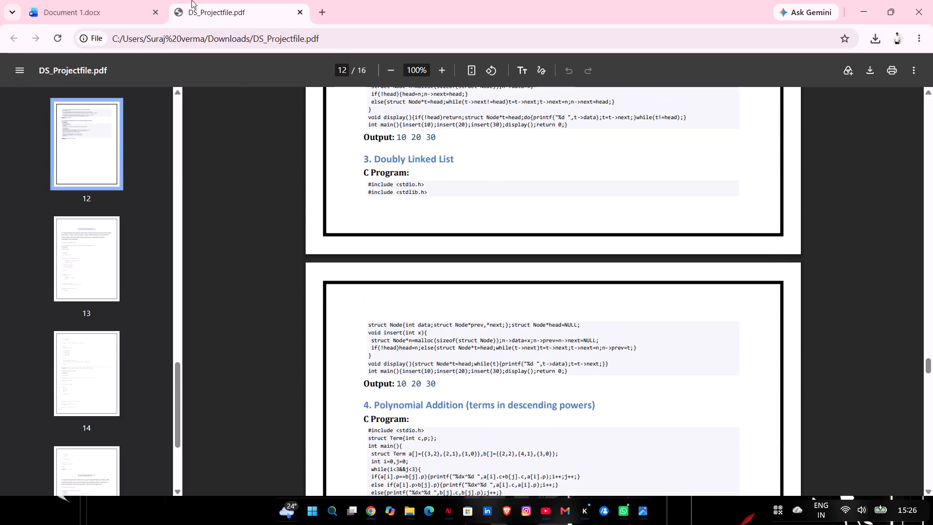
# Search the web in a new tab for "adding two pdf together".
pyautogui.click(321, 10)
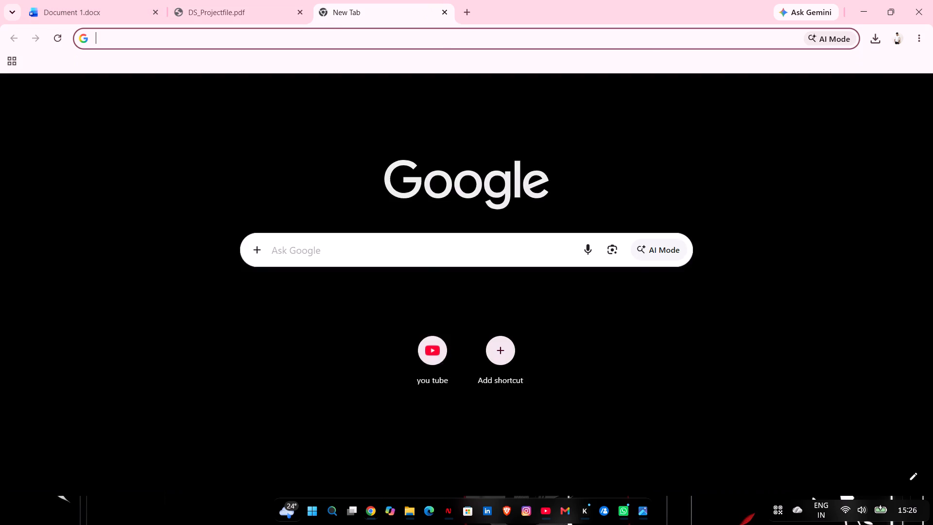
pyautogui.click(324, 39)
pyautogui.write('add')
pyautogui.write('ing')
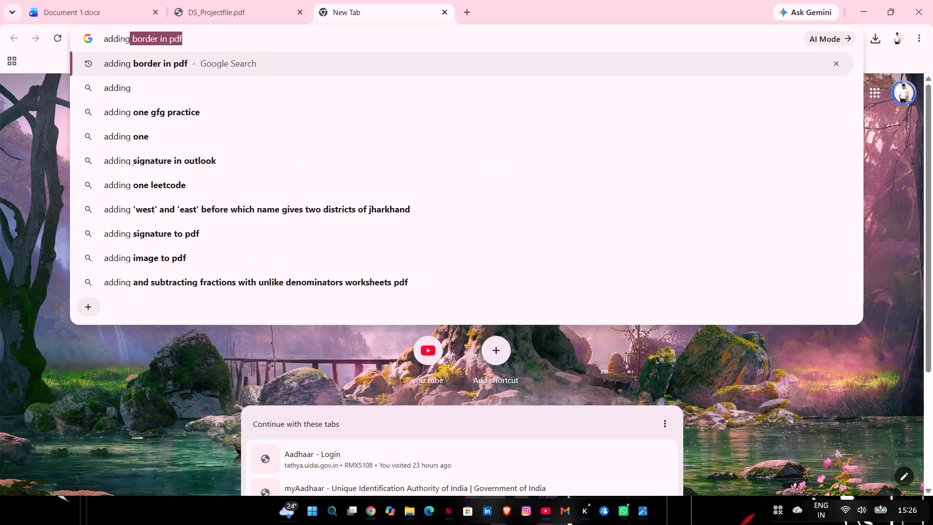
pyautogui.press('space')
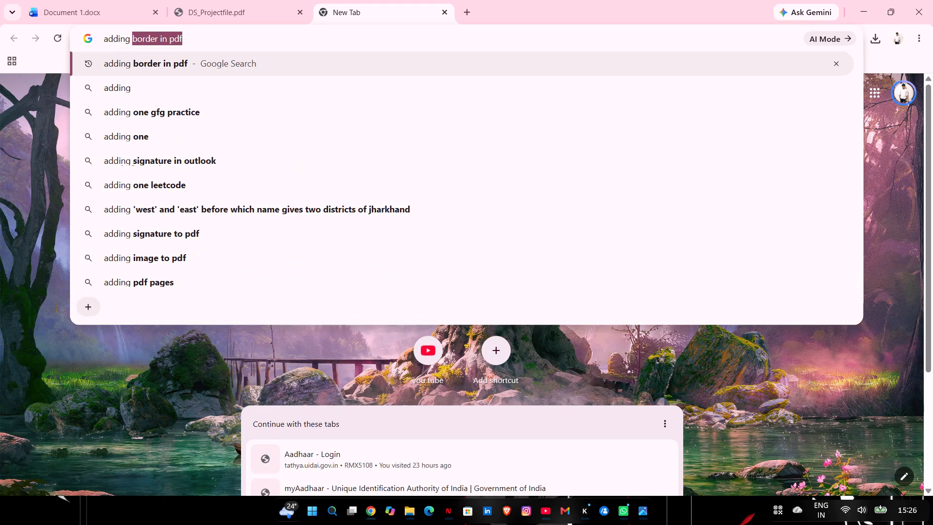
pyautogui.press('t')
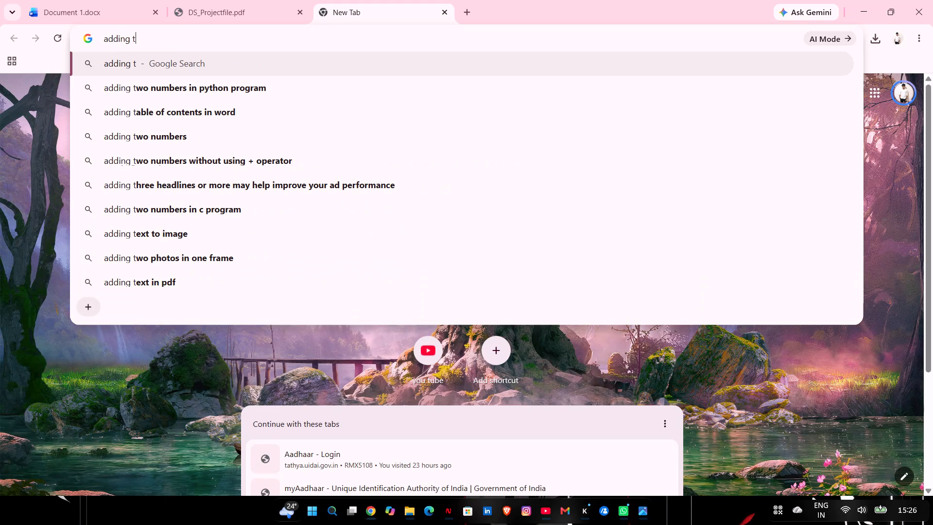
pyautogui.press('w')
pyautogui.write('op')
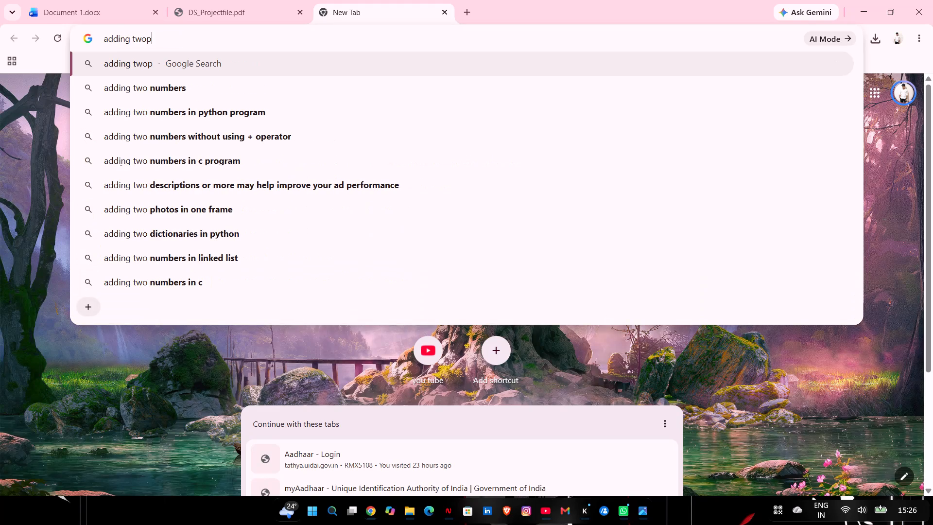
pyautogui.write('df')
pyautogui.press('space')
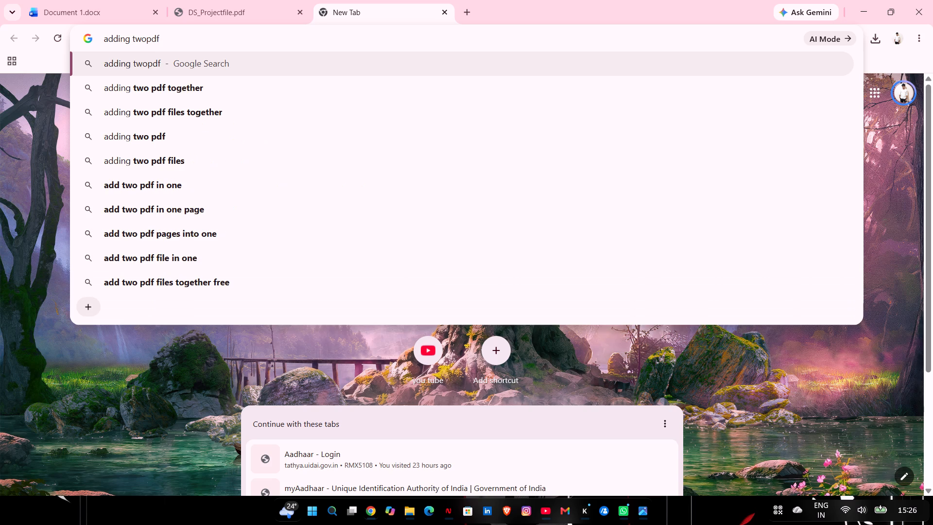
pyautogui.click(213, 91)
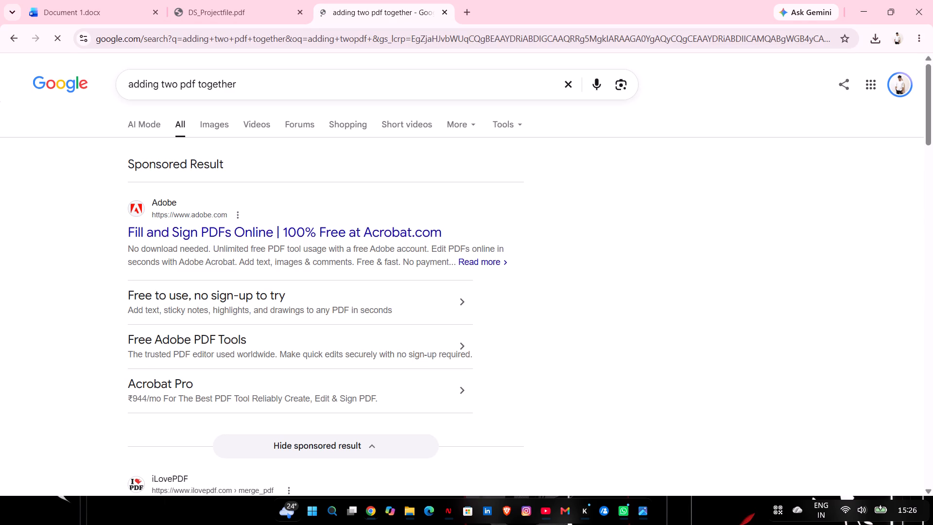
# Open iLovePDF's Merge PDF files page from the search results.
pyautogui.scroll(-2, 166, 309)
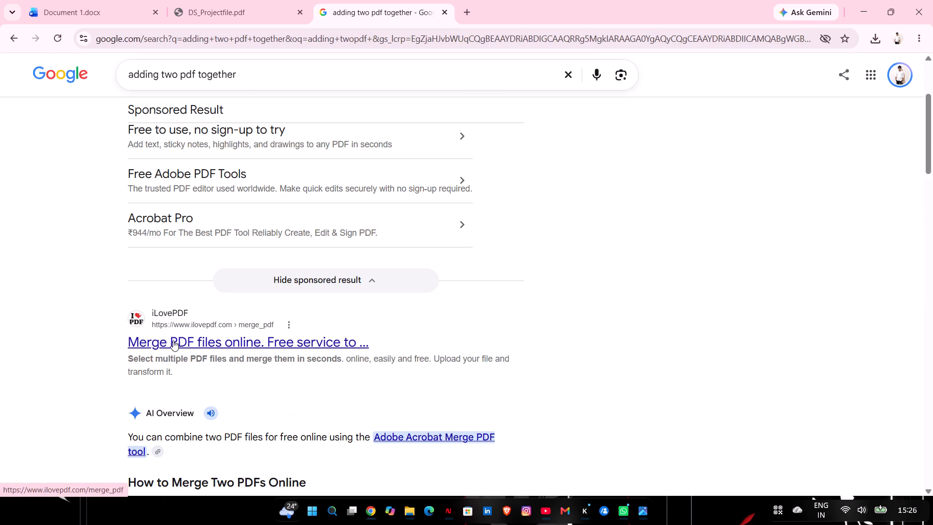
pyautogui.click(174, 341)
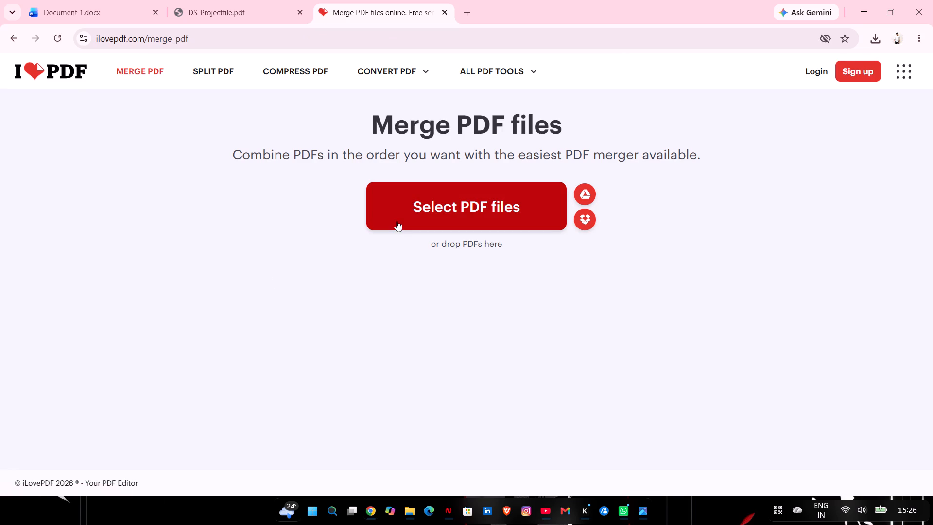
# Add ds proect_removed.pdf from the Downloads folder as the first file to merge.
pyautogui.click(397, 221)
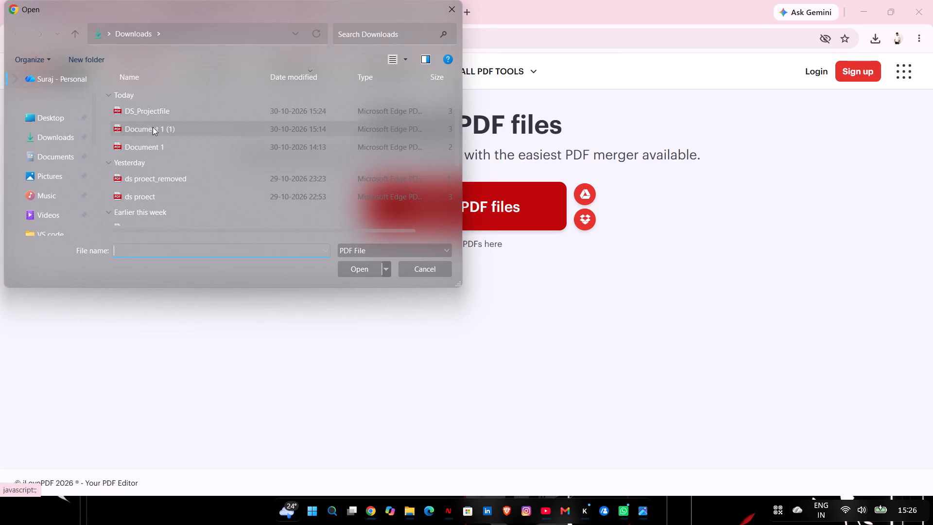
pyautogui.click(155, 182)
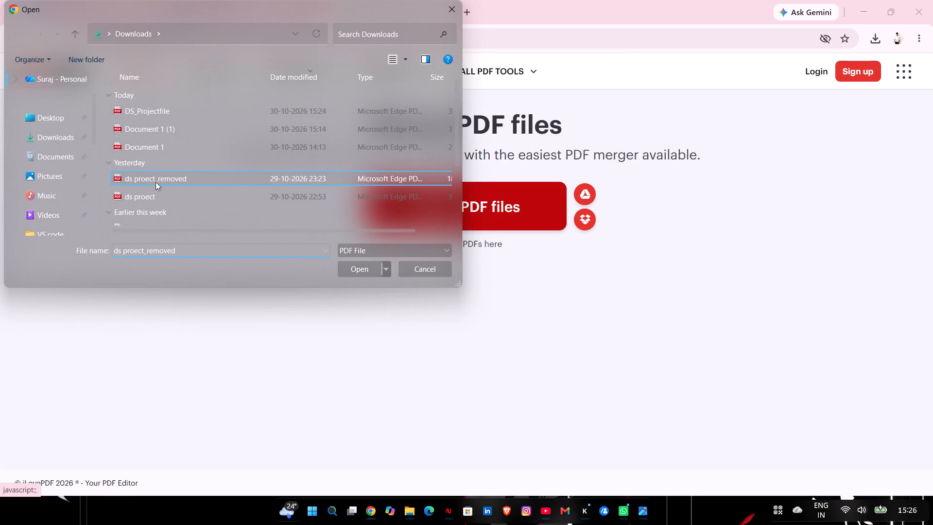
pyautogui.click(141, 109)
pyautogui.click(151, 178)
pyautogui.click(356, 271)
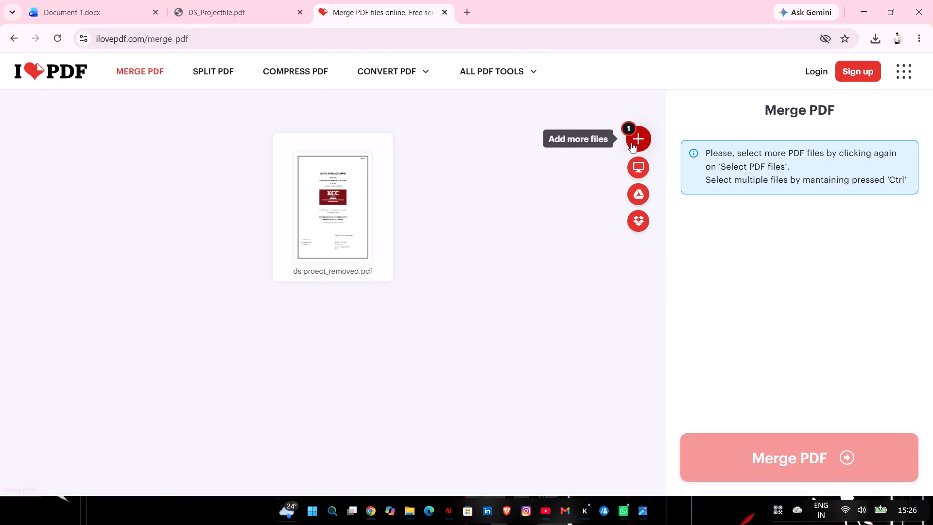
# Add DS_Projectfile.pdf from the Downloads folder as the second file to merge.
pyautogui.click(631, 142)
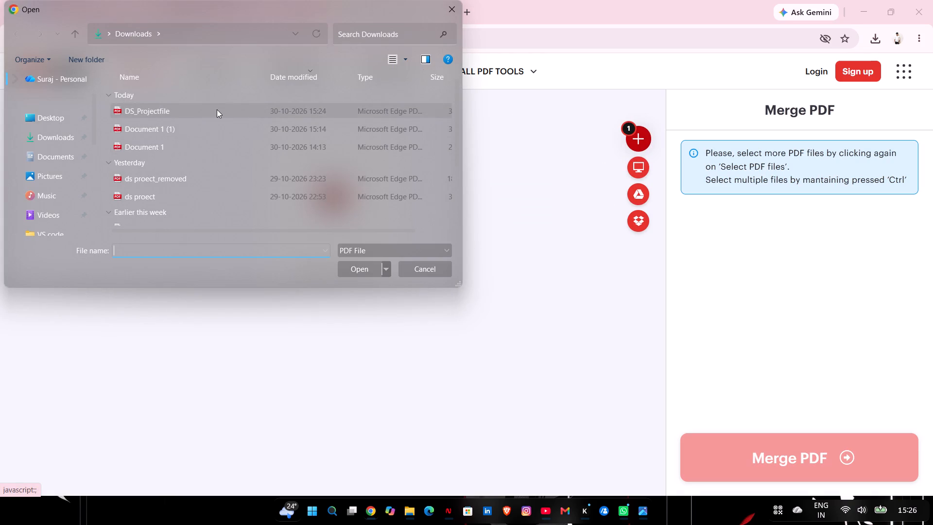
pyautogui.click(217, 109)
pyautogui.click(360, 271)
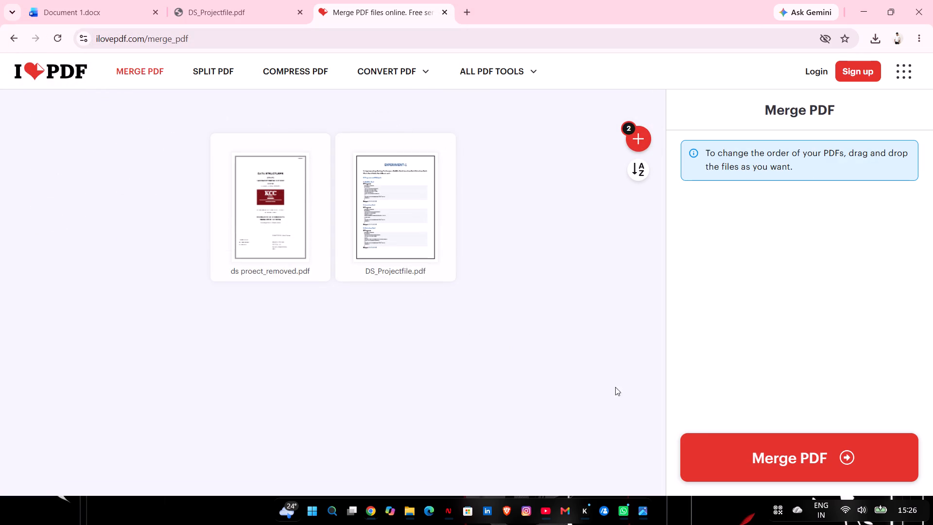
pyautogui.click(775, 455)
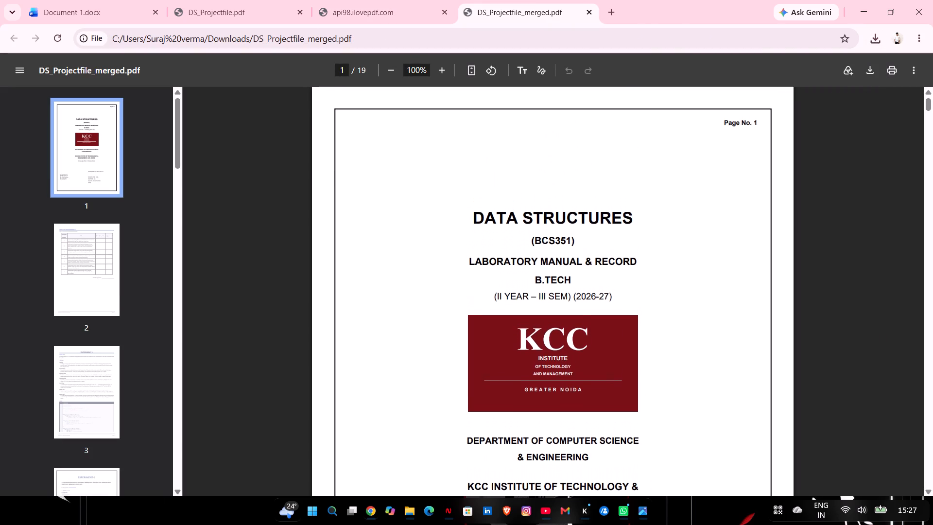
pyautogui.scroll(-1, 530, 298)
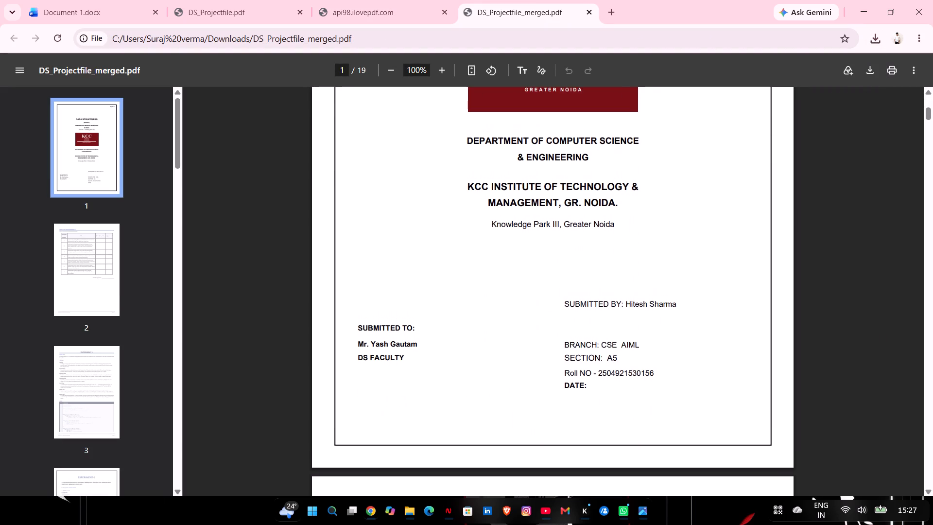
pyautogui.scroll(2, 530, 298)
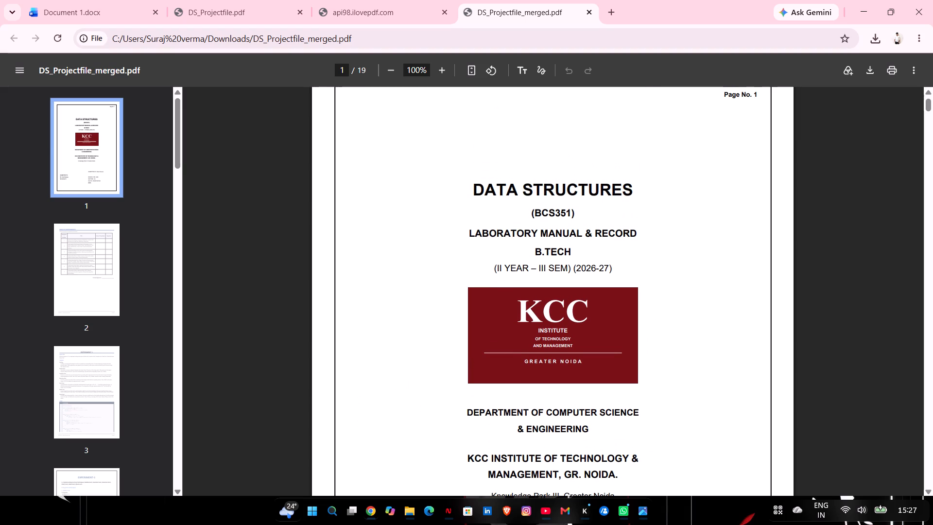
pyautogui.scroll(-2, 592, 266)
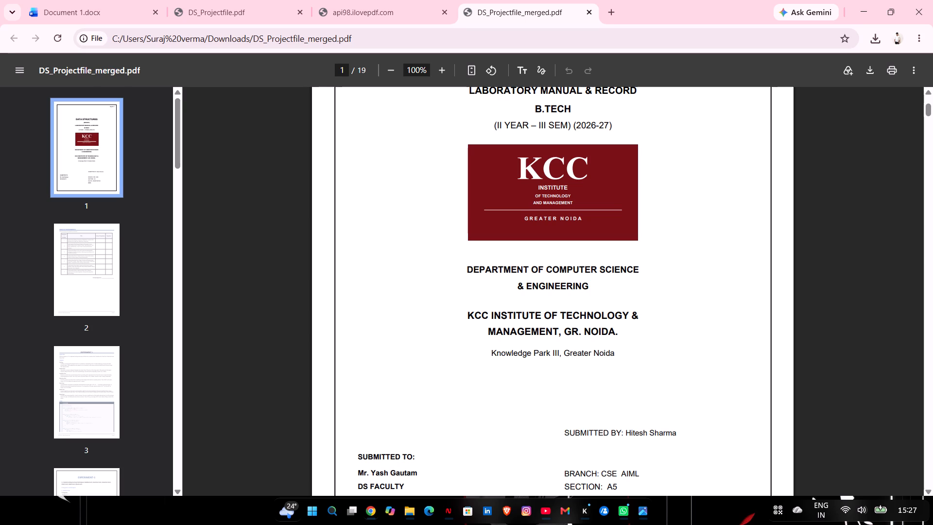
pyautogui.scroll(-3, 566, 326)
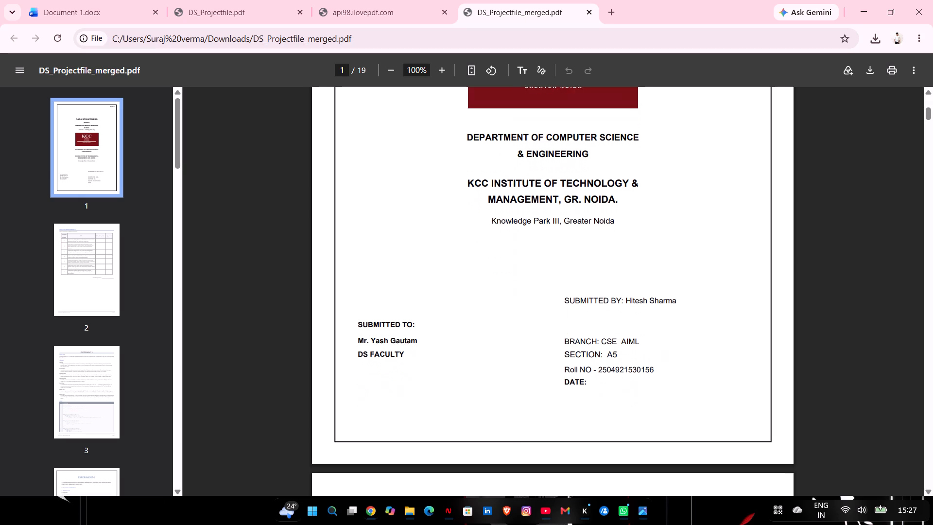
pyautogui.scroll(-1, 566, 326)
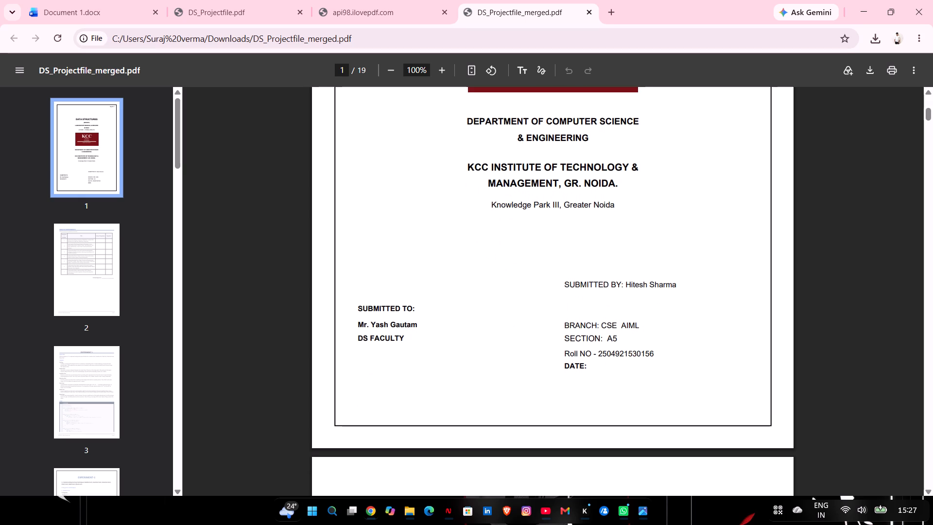
pyautogui.scroll(-2, 422, 327)
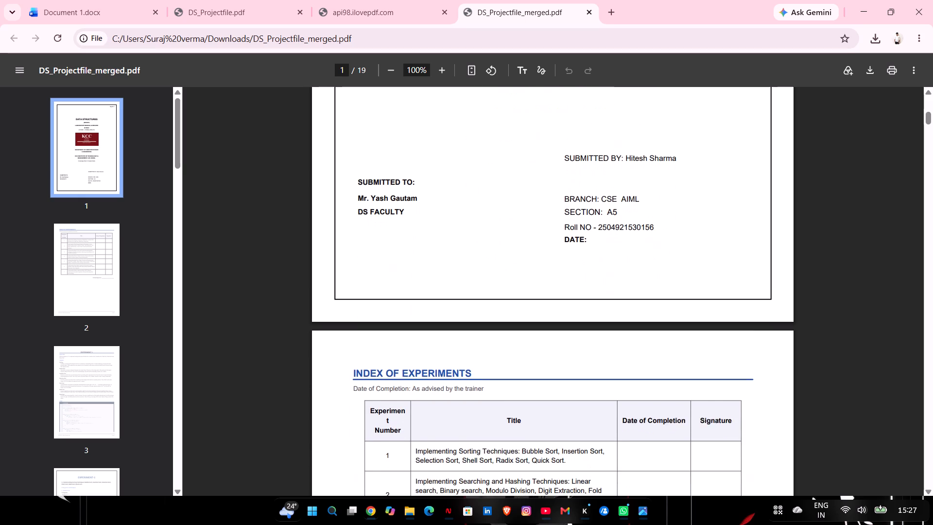
pyautogui.scroll(-4, 422, 327)
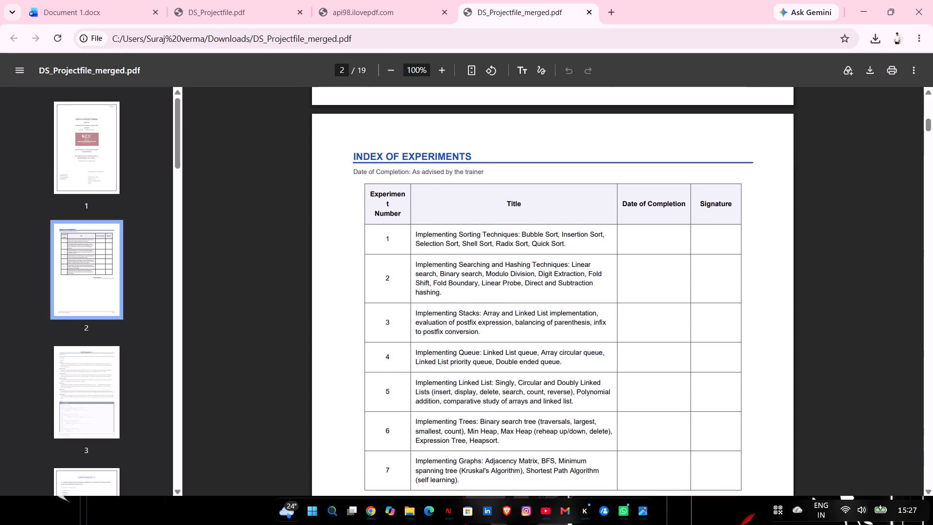
pyautogui.scroll(-3, 422, 327)
pyautogui.scroll(1, 422, 327)
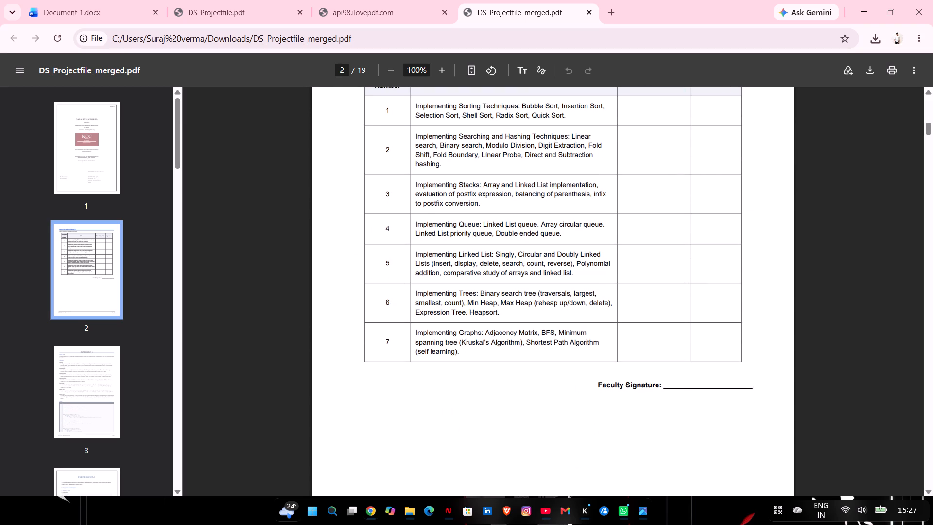
pyautogui.scroll(3, 422, 327)
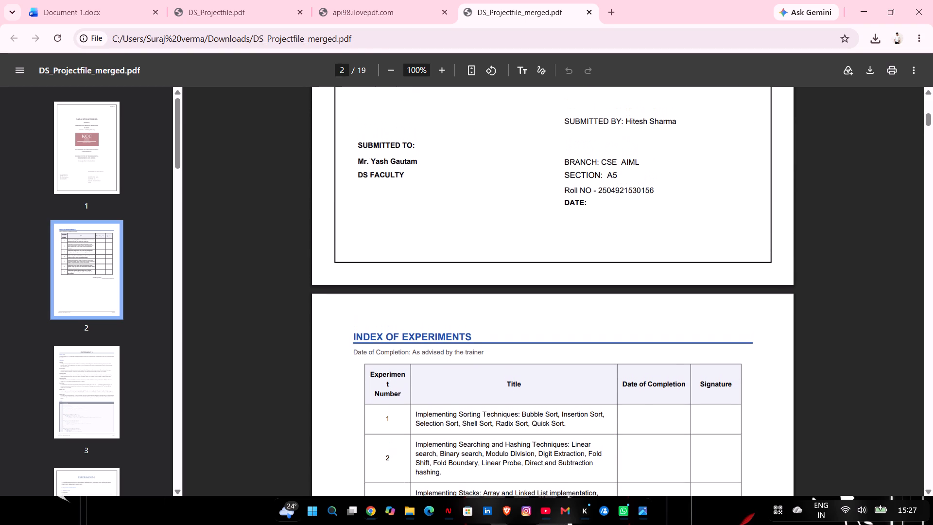
pyautogui.scroll(1, 422, 327)
pyautogui.scroll(-1, 422, 327)
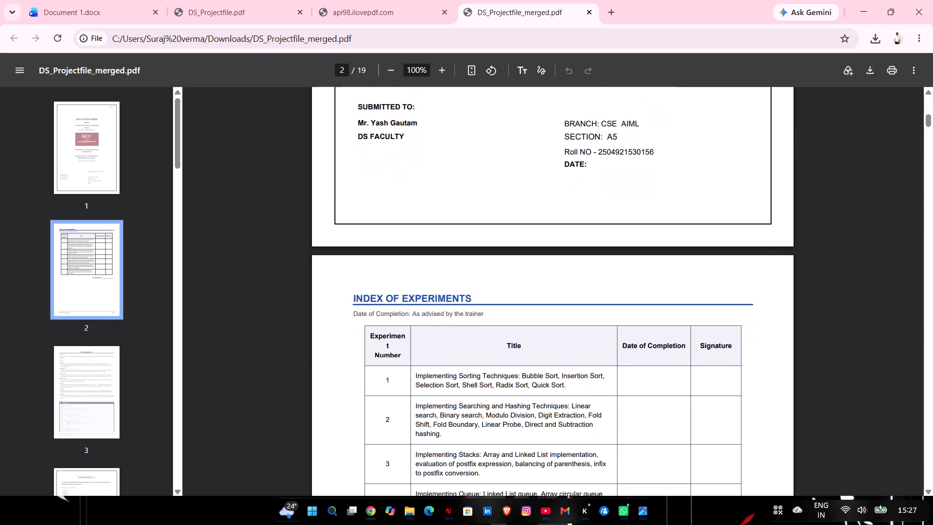
pyautogui.scroll(-2, 422, 327)
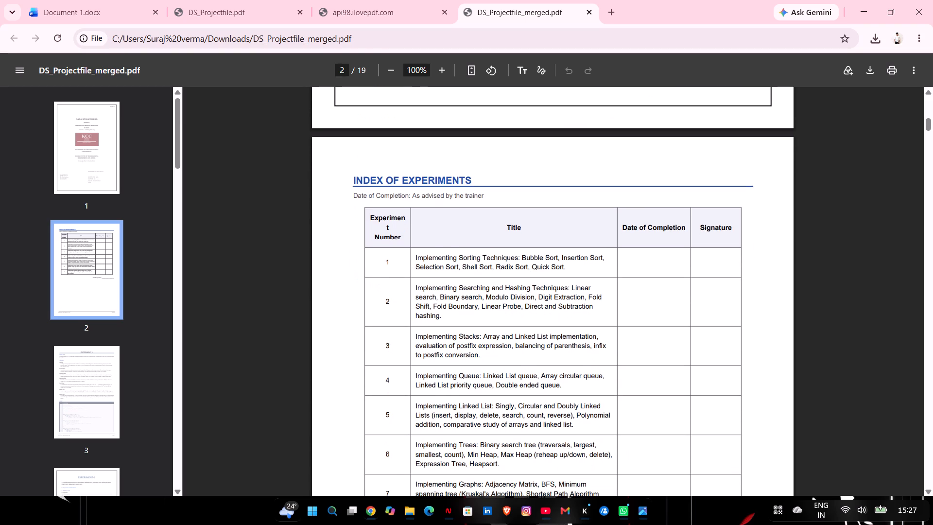
pyautogui.scroll(-1, 422, 327)
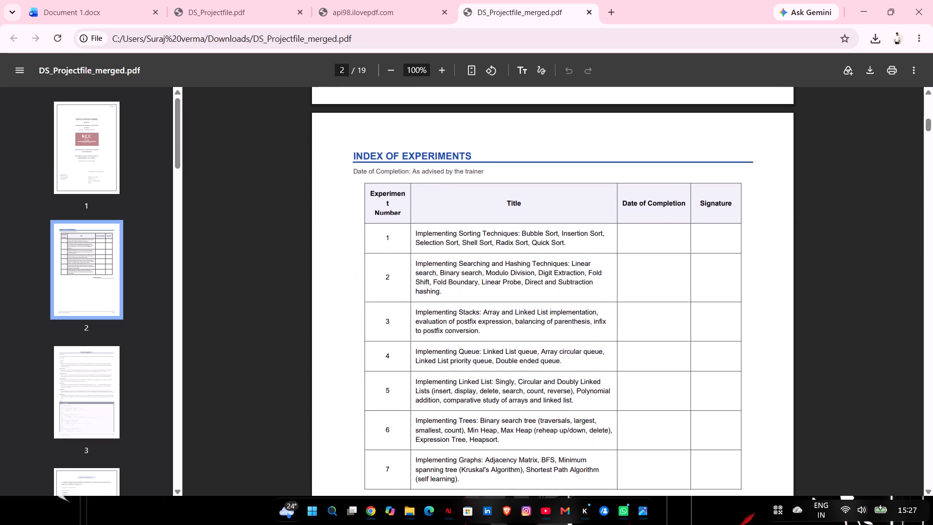
pyautogui.scroll(-1, 422, 327)
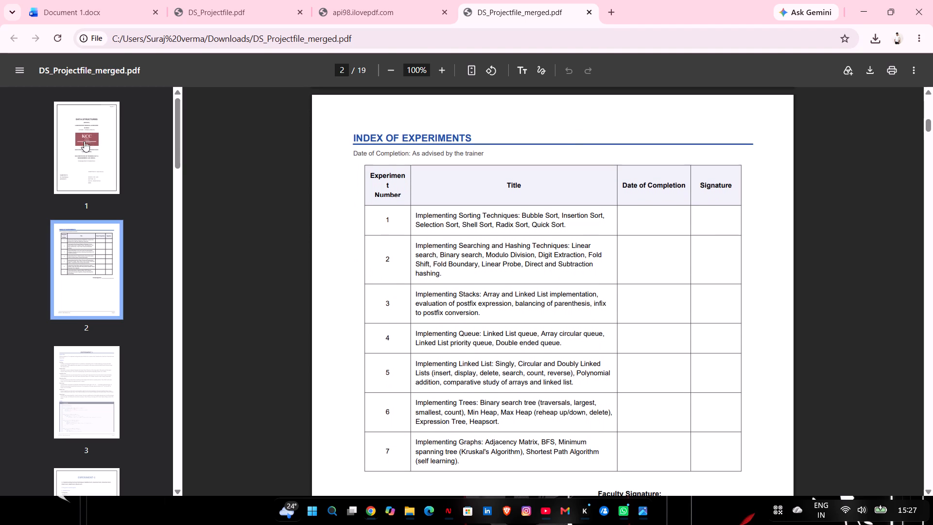
# Show DS_Projectfile_merged.pdf side by side with the BCS351 lab list photo and compare its Index of Experiments against the photographed list.
pyautogui.click(91, 0)
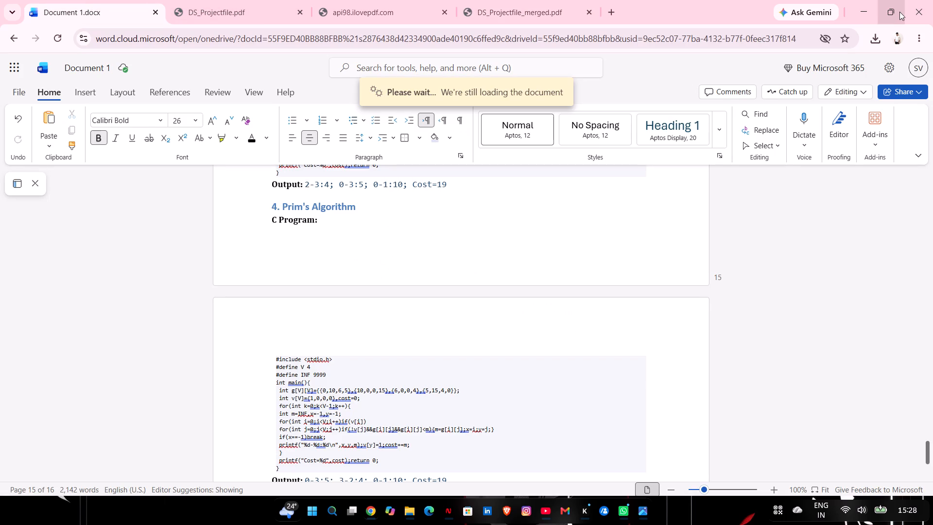
pyautogui.click(817, 52)
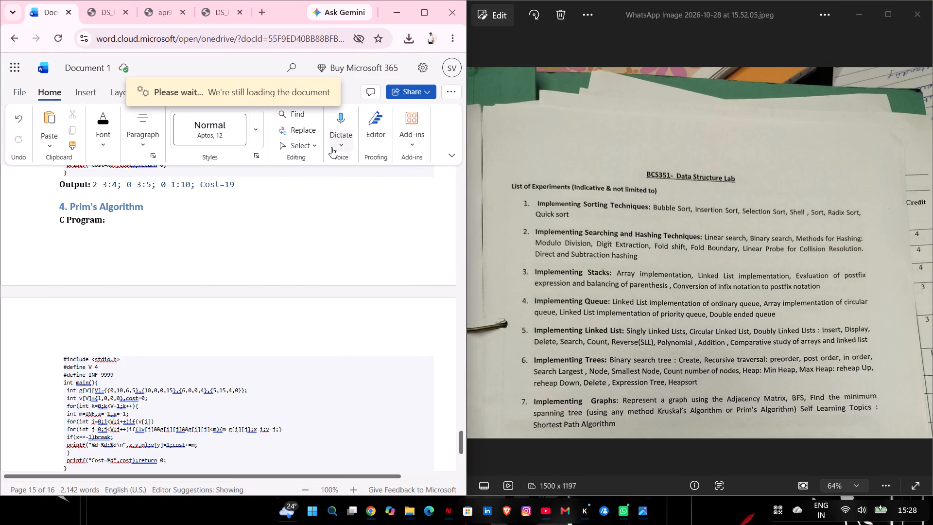
pyautogui.click(217, 11)
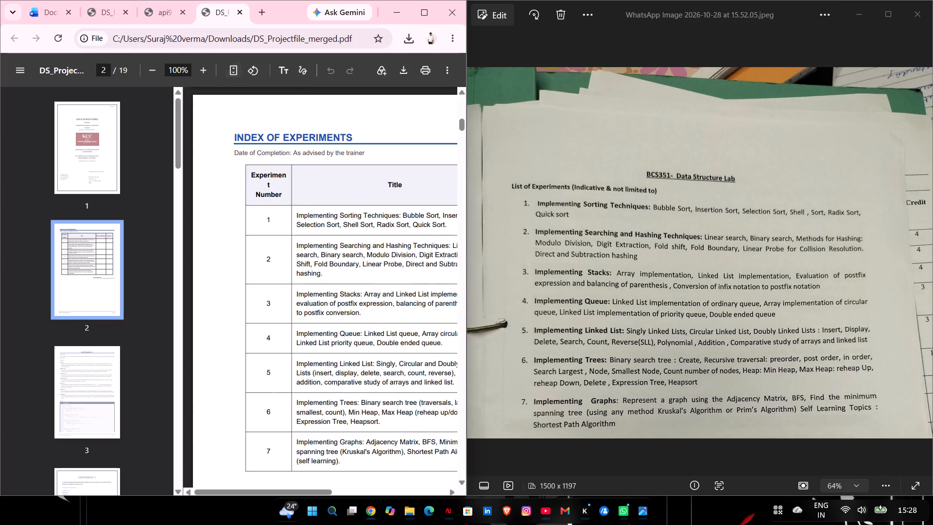
pyautogui.hscroll(-1, 278, 181)
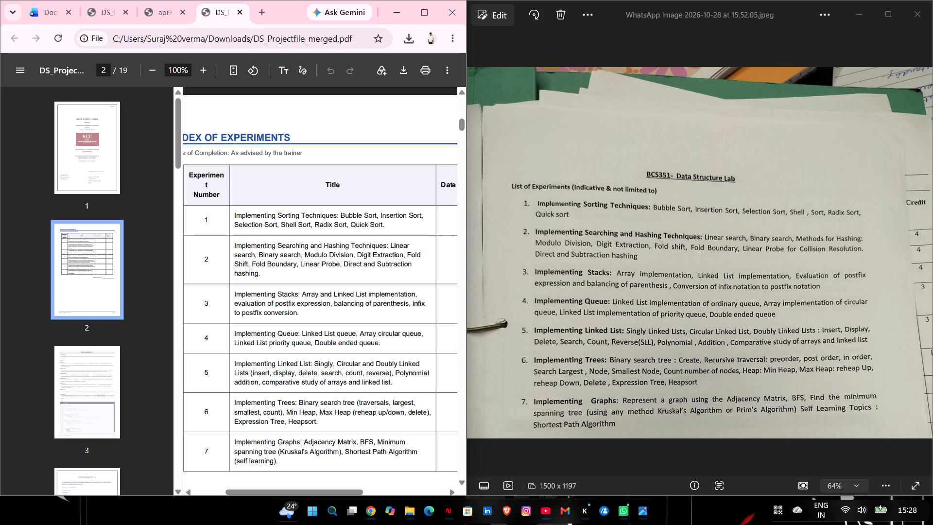
pyautogui.scroll(-1, 296, 236)
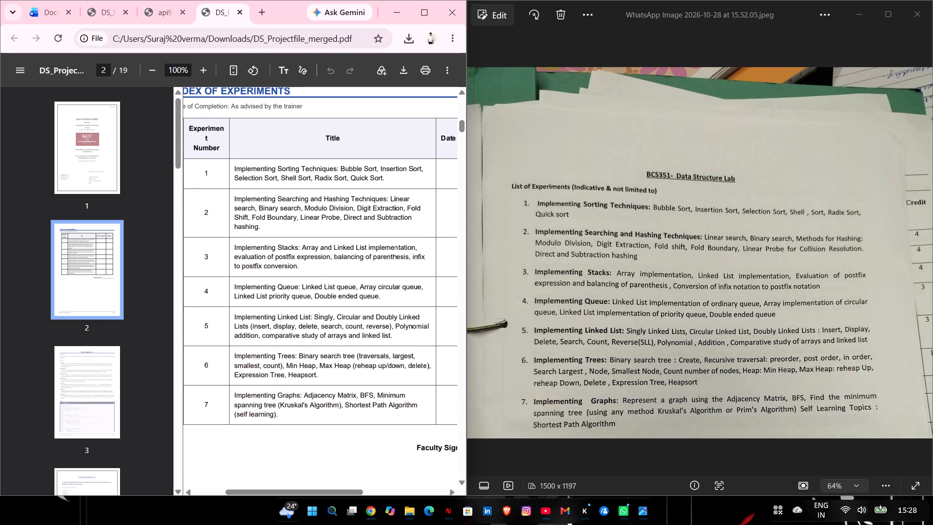
pyautogui.scroll(-1, 296, 236)
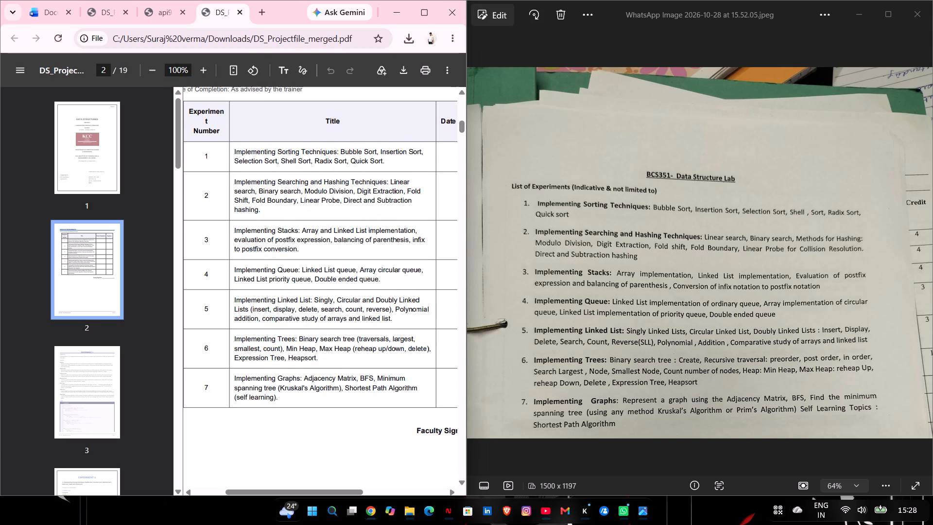
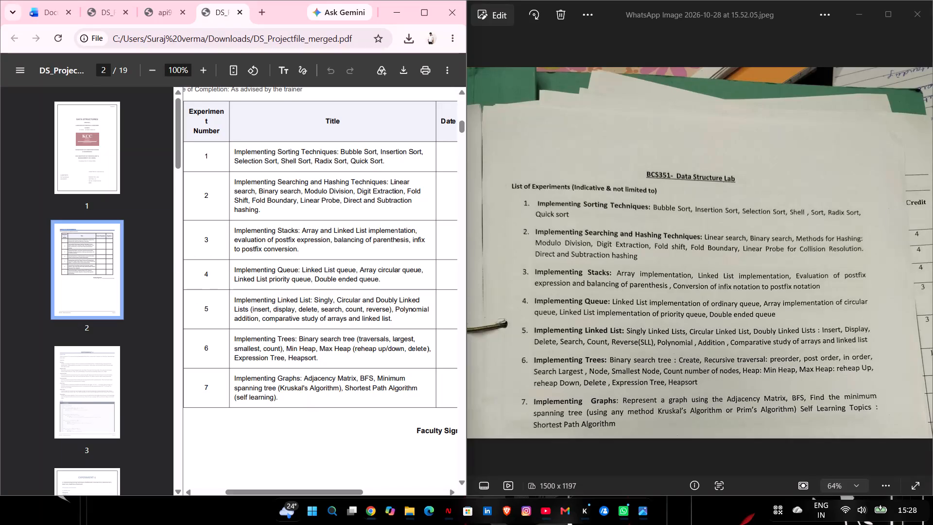
# Examine the rest of the Index of Experiments and the Experiment 1 sorting section of DS_Projectfile_merged.pdf beside the photographed lab list.
pyautogui.scroll(-2, 299, 339)
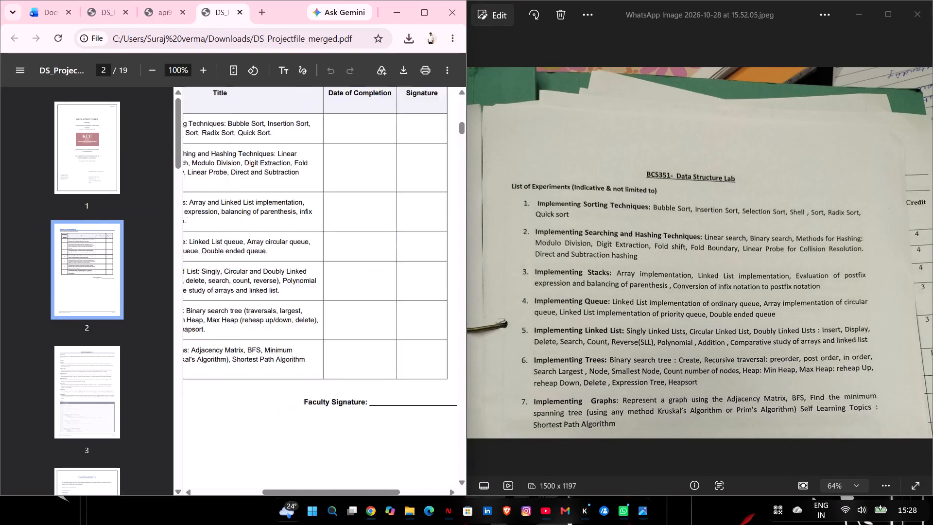
pyautogui.scroll(-4, 299, 339)
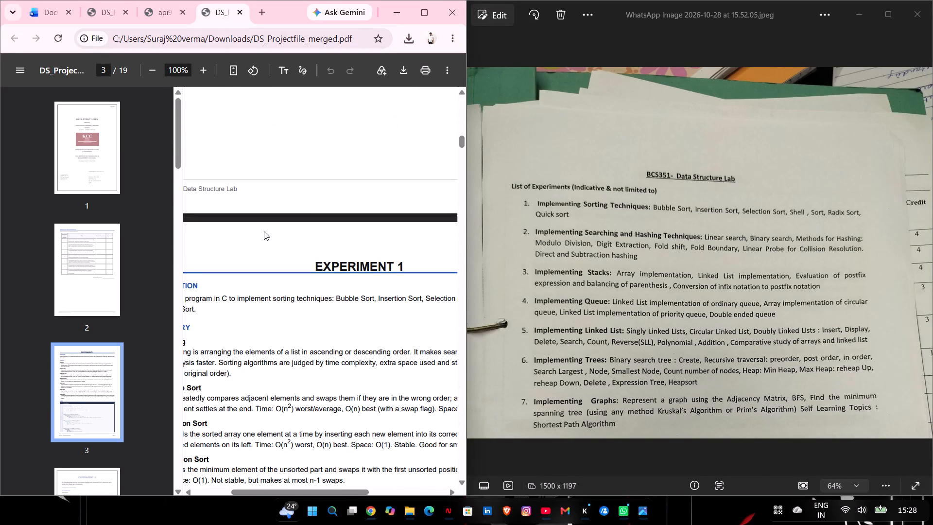
pyautogui.scroll(-1, 264, 231)
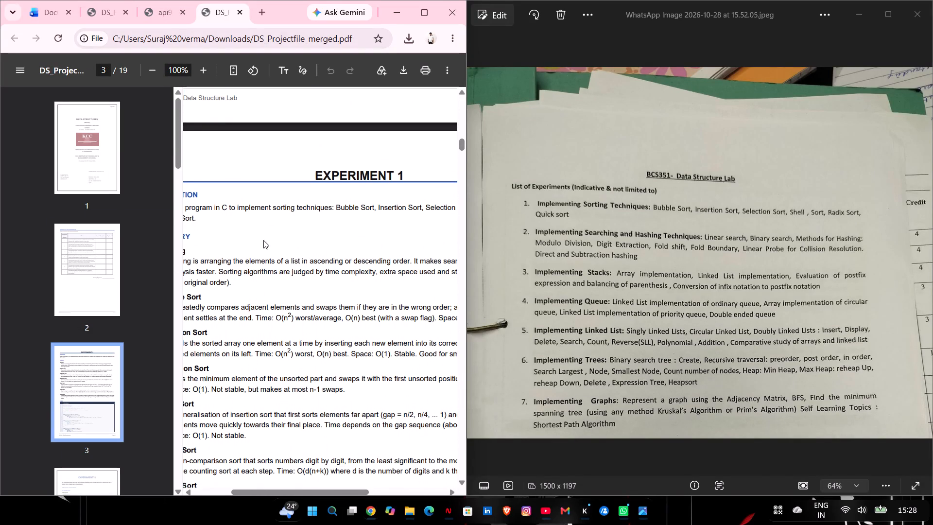
pyautogui.scroll(-2, 257, 243)
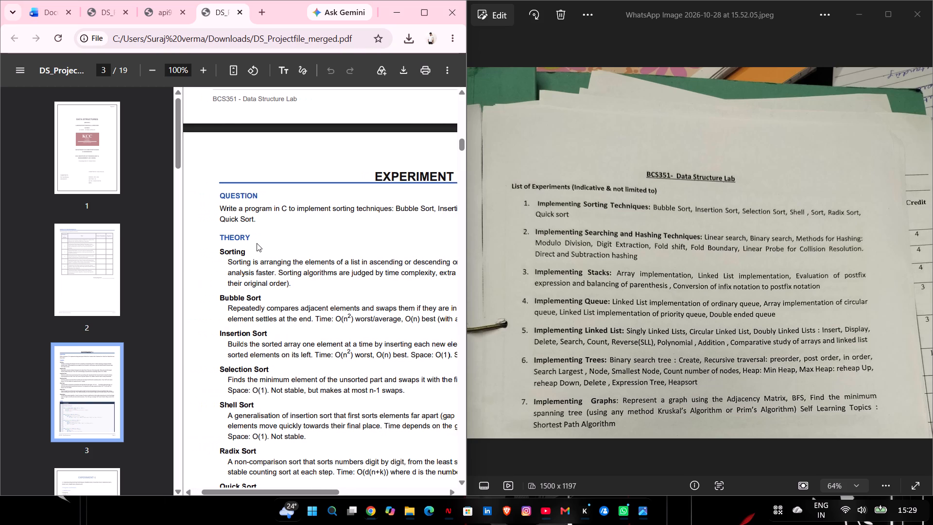
pyautogui.scroll(-3, 257, 243)
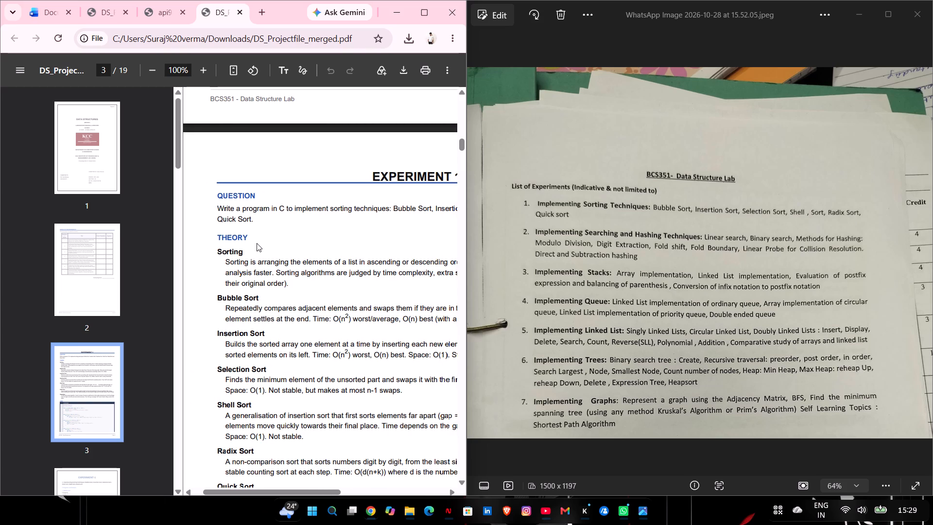
pyautogui.scroll(-2, 257, 243)
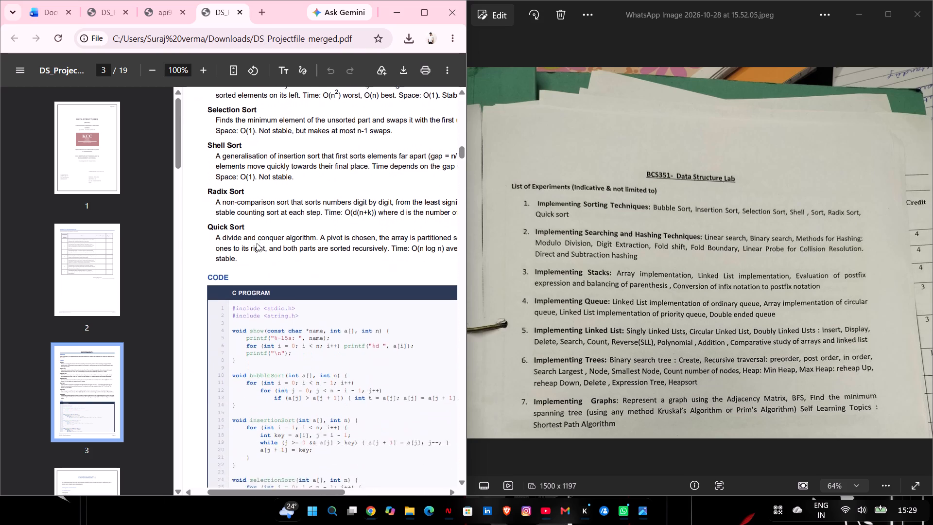
pyautogui.scroll(-1, 257, 243)
pyautogui.scroll(1, 257, 243)
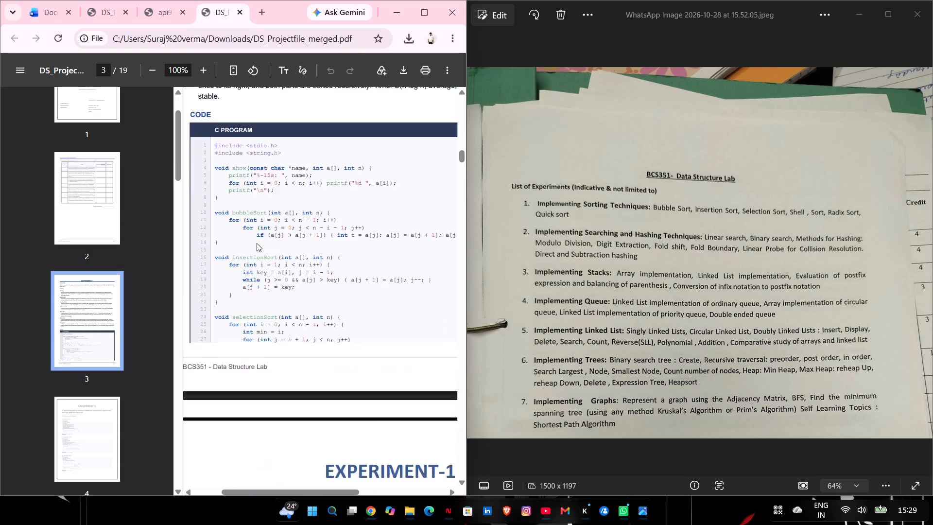
pyautogui.scroll(5, 257, 243)
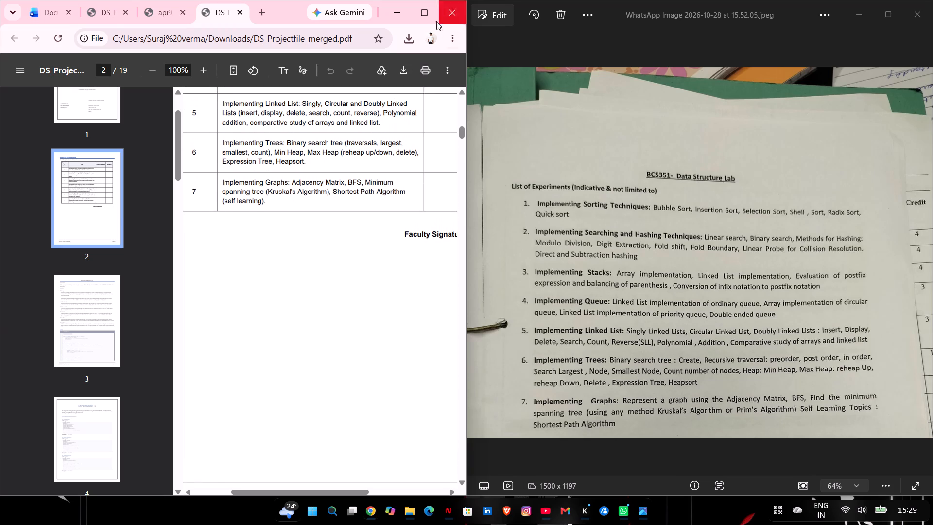
# Maximize the merged PDF's window and review the Index of Experiments and the Data Structures cover page.
pyautogui.click(431, 20)
pyautogui.scroll(5, 446, 235)
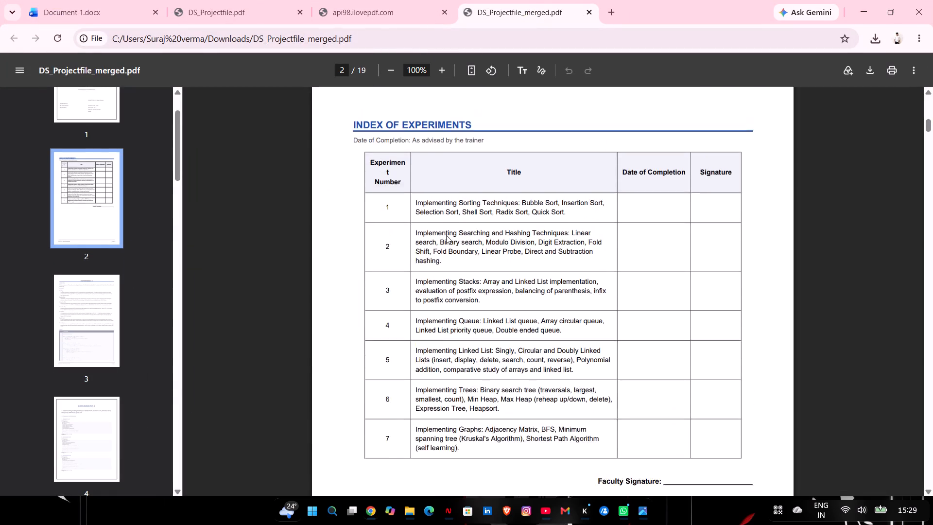
pyautogui.scroll(7, 446, 235)
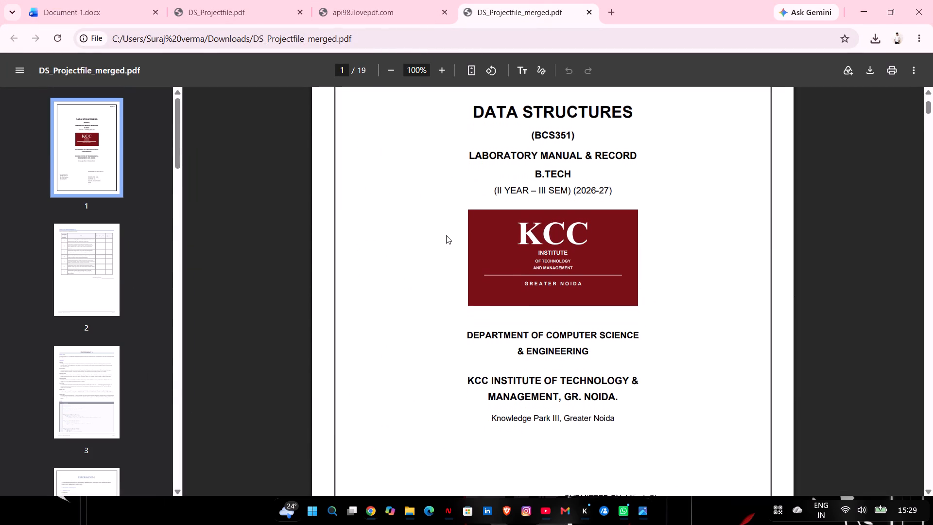
pyautogui.scroll(1, 446, 235)
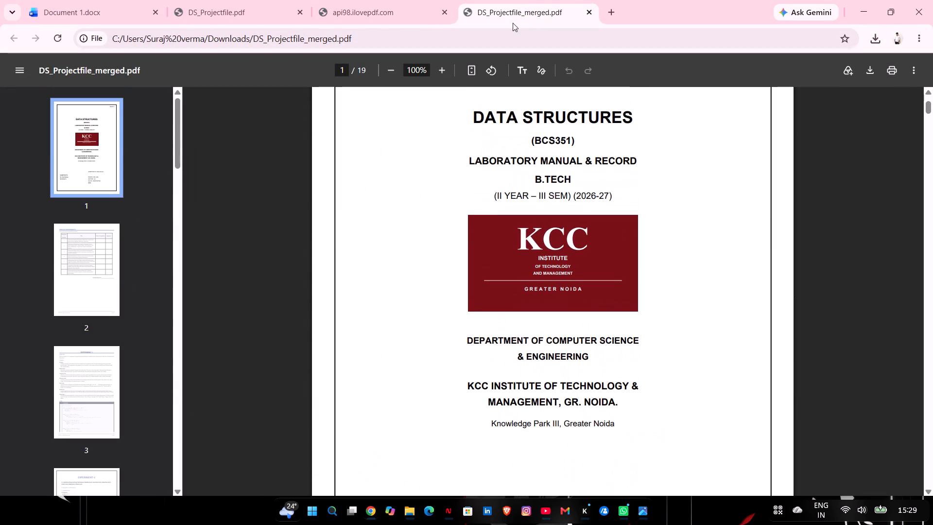
# Close the api98.ilovepdf.com page.
pyautogui.click(448, 9)
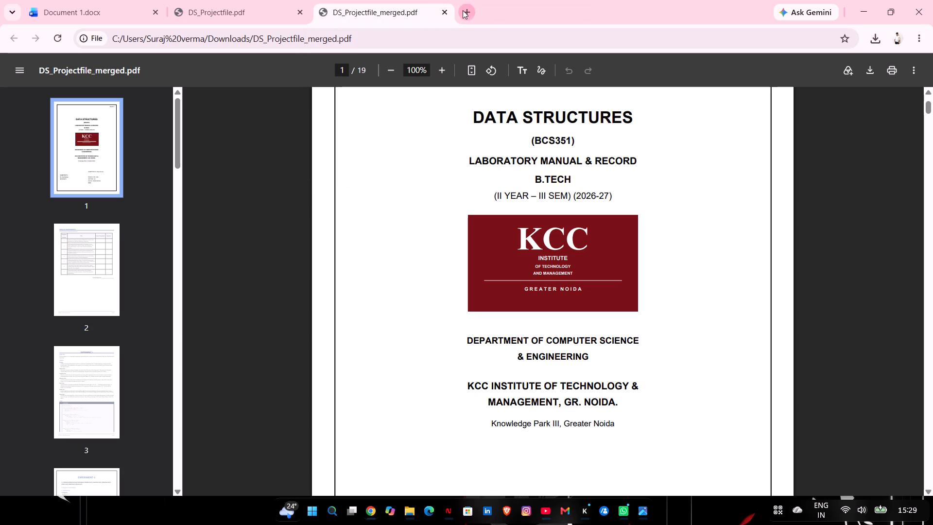
# Search Google in a new tab for "doc text editor online free" and open PDFSimpli's DOCX editor page.
pyautogui.click(463, 10)
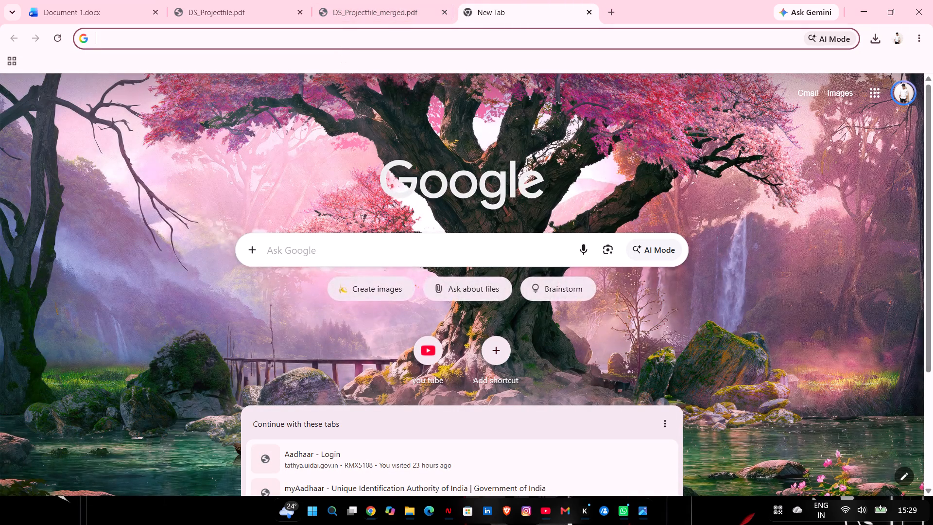
pyautogui.click(339, 42)
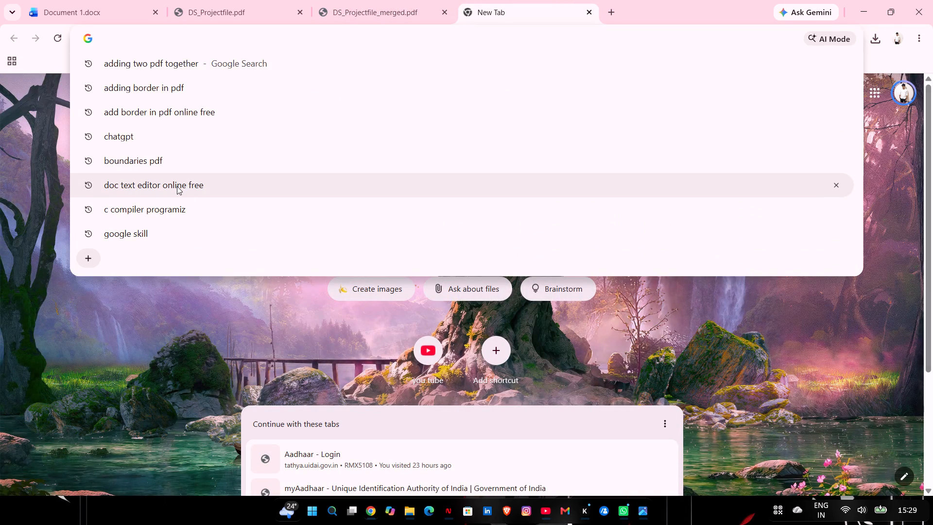
pyautogui.click(177, 186)
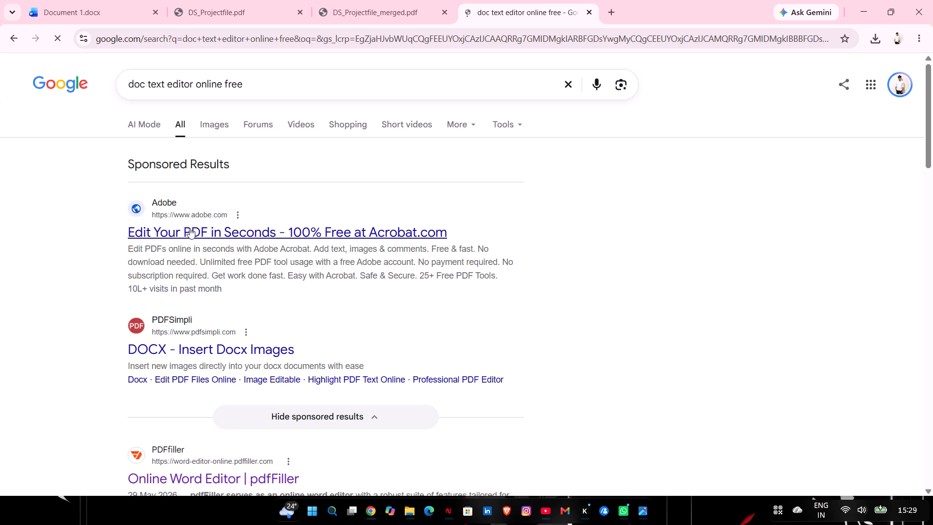
pyautogui.click(172, 343)
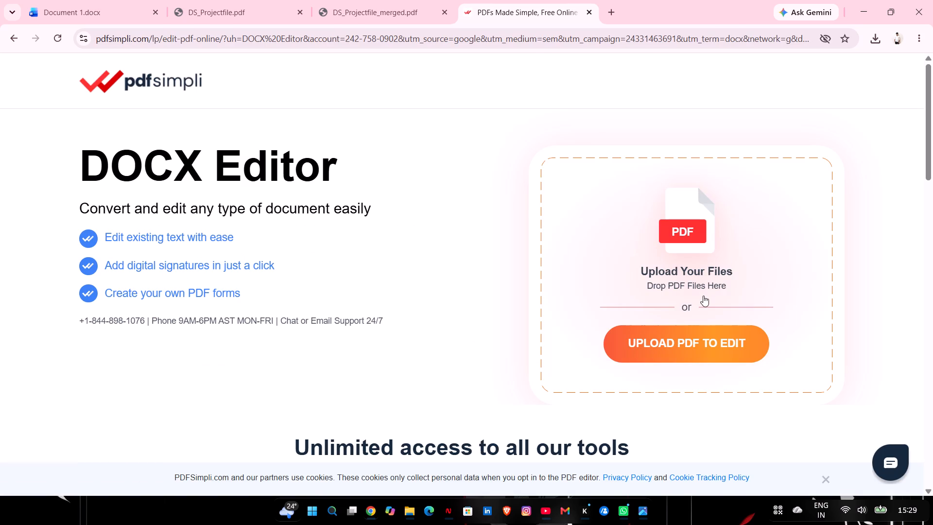
# Upload DS_Projectfile_merged from the Downloads folder to PDFSimpli for editing.
pyautogui.click(676, 334)
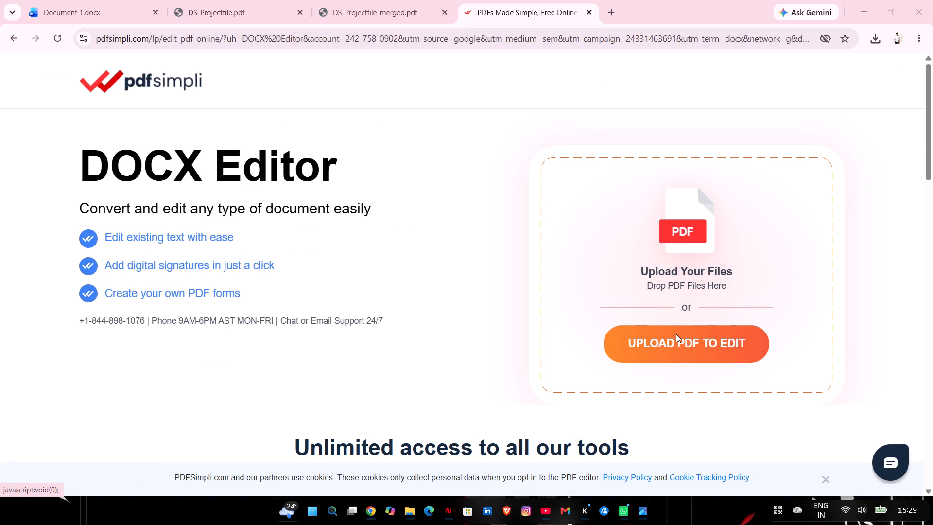
pyautogui.click(183, 108)
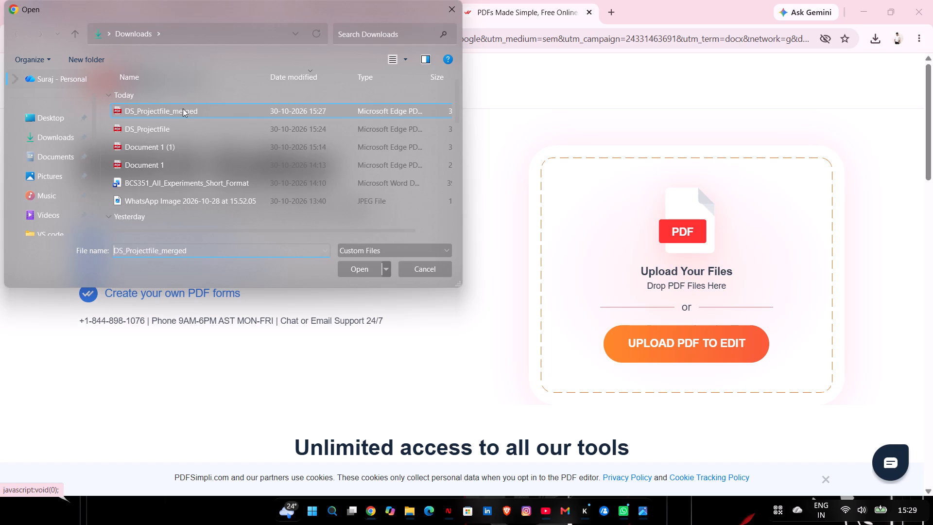
# Open the selected DS_Projectfile_merged PDF for editing in PDFSimpli.
pyautogui.click(353, 267)
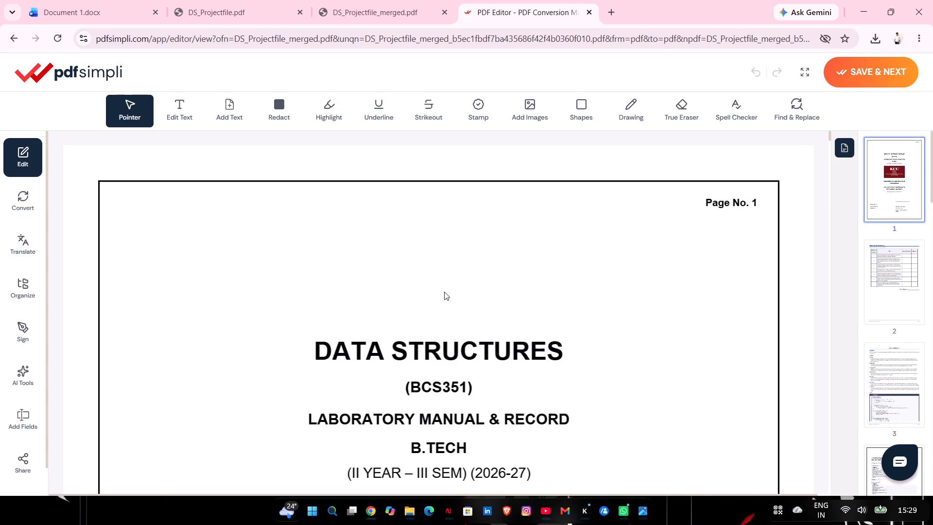
# Using Edit Text, replace the student's name after "SUBMITTED BY:" on the cover page with the new student's name in capitals.
pyautogui.click(177, 114)
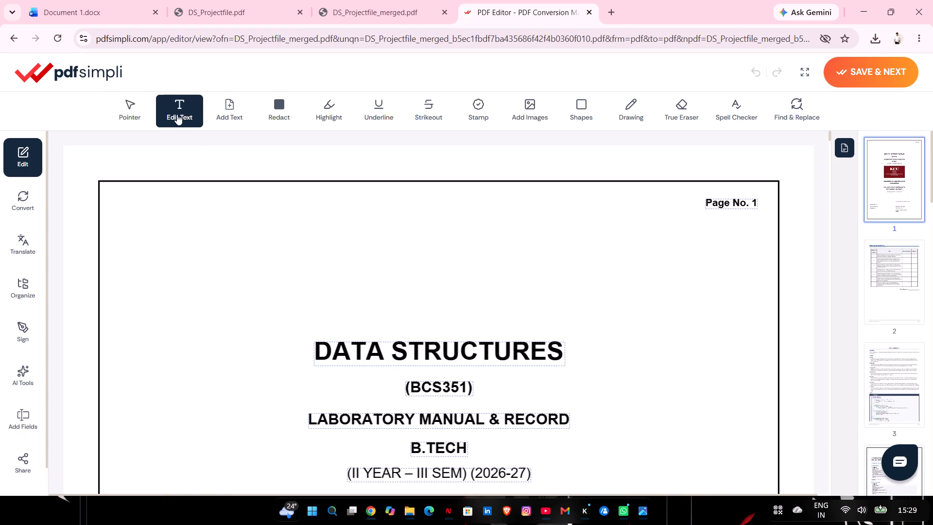
pyautogui.scroll(-2, 309, 299)
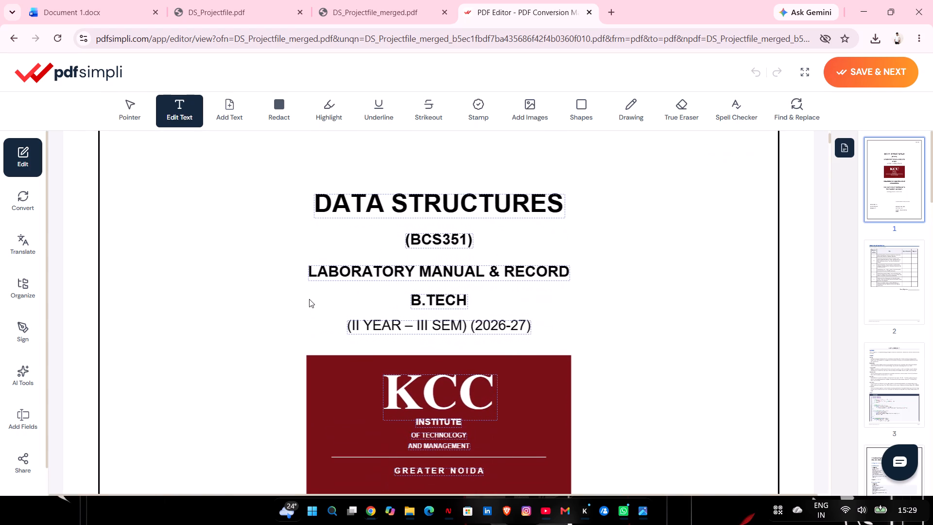
pyautogui.scroll(-2, 309, 299)
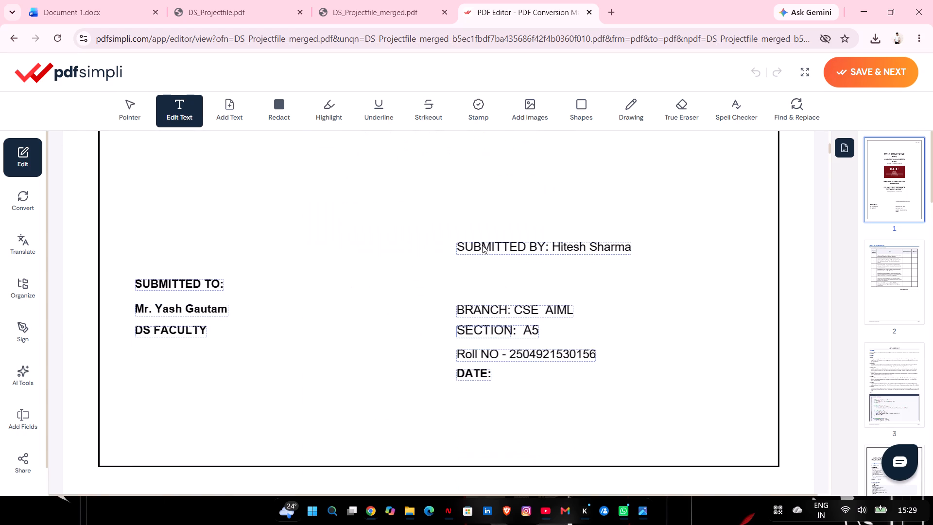
pyautogui.click(609, 250)
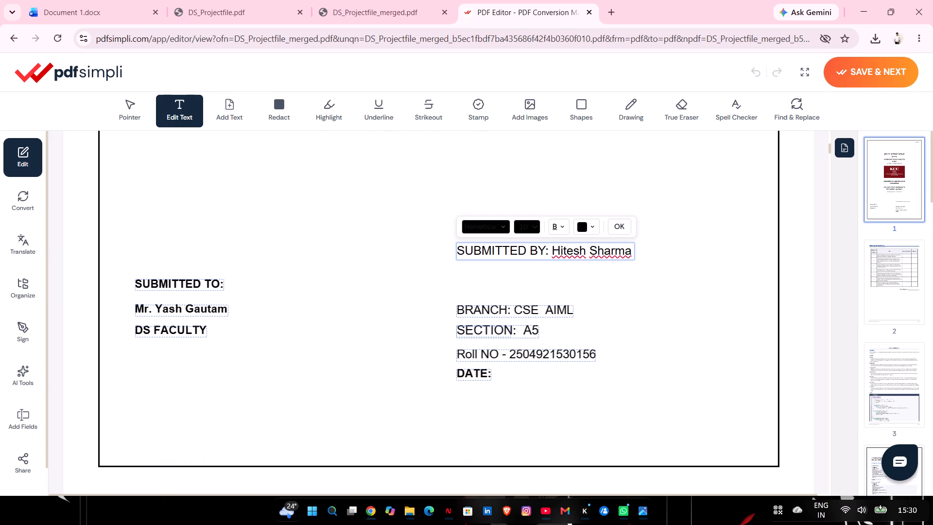
pyautogui.press('BackSpace')
pyautogui.press('BackSpace')
pyautogui.press('BackSpace')
pyautogui.press('BackSpace')
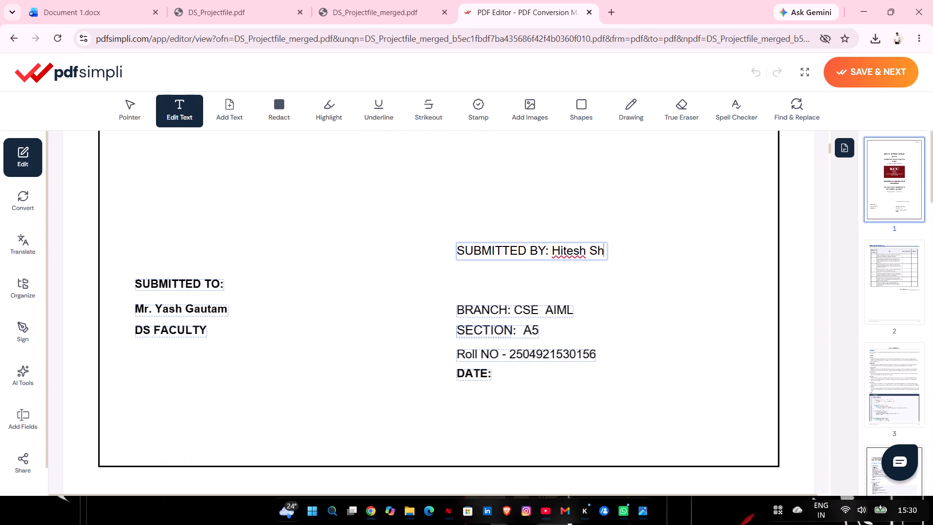
pyautogui.press('BackSpace')
pyautogui.press('BackSpace')
pyautogui.press('BackSpace')
pyautogui.press('BackSpace')
pyautogui.press('BackSpace')
pyautogui.press('BackSpace')
pyautogui.press('BackSpace')
pyautogui.press('BackSpace')
pyautogui.press('BackSpace')
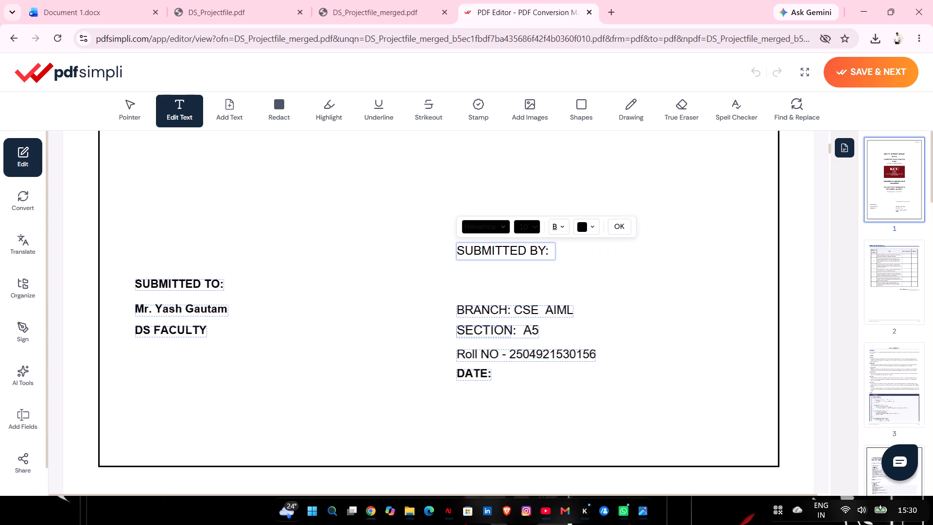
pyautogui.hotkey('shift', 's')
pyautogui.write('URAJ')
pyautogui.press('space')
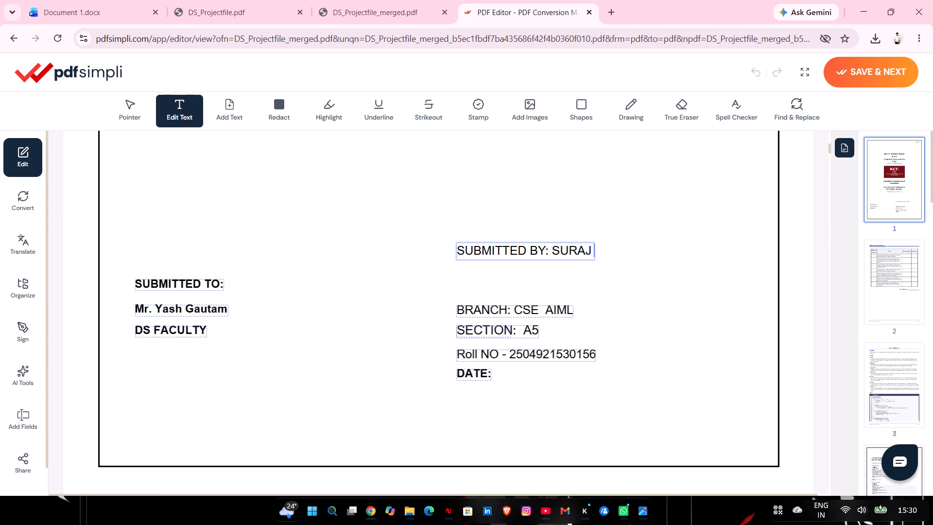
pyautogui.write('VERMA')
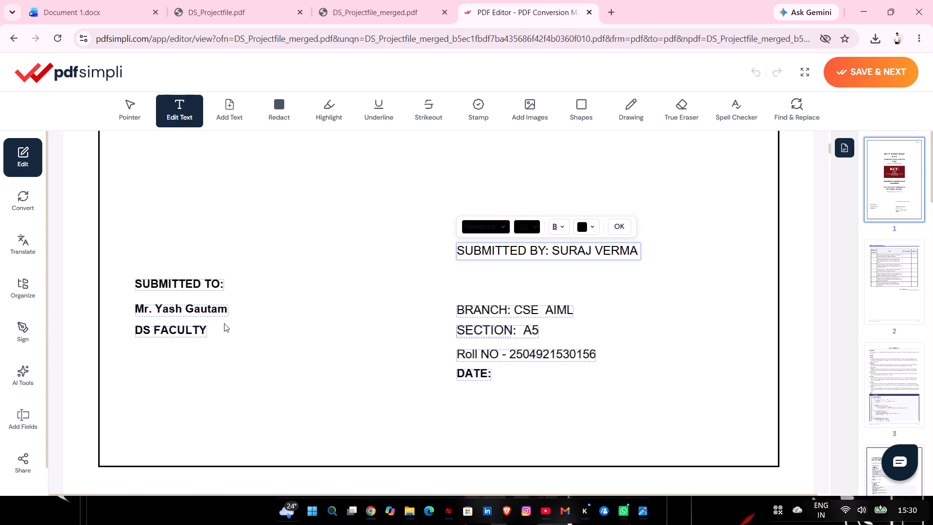
# Delete the faculty member's name under "SUBMITTED TO:" on the cover page, keeping only "Mr.".
pyautogui.click(215, 312)
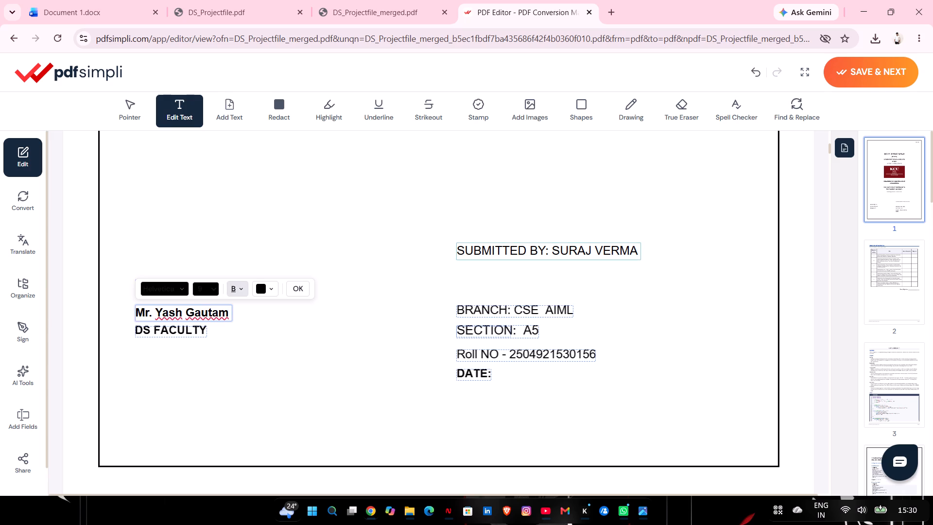
pyautogui.press('BackSpace')
pyautogui.press('BackSpace')
pyautogui.press('BackSpace')
pyautogui.press('BackSpace')
pyautogui.press('BackSpace')
pyautogui.press('BackSpace')
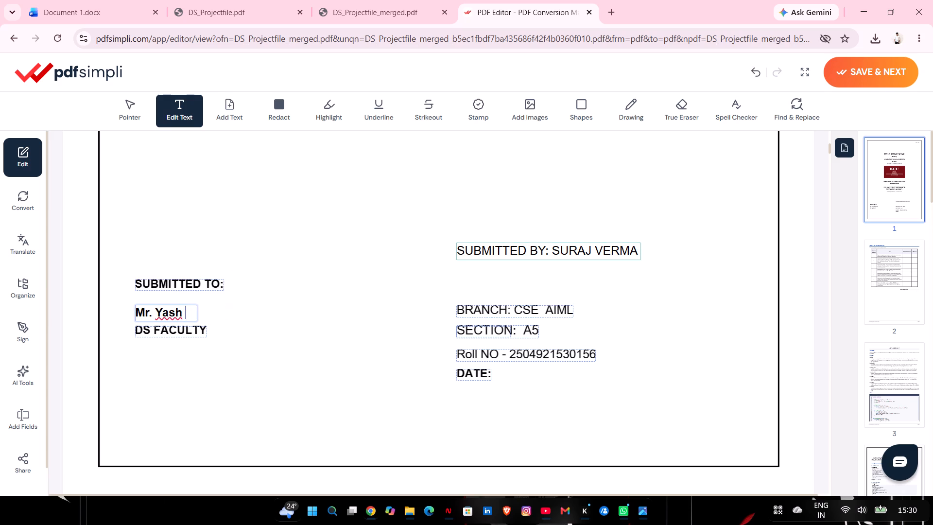
pyautogui.press('BackSpace')
pyautogui.press('BackSpace')
pyautogui.press('BackSpace')
pyautogui.press('BackSpace')
pyautogui.press('BackSpace')
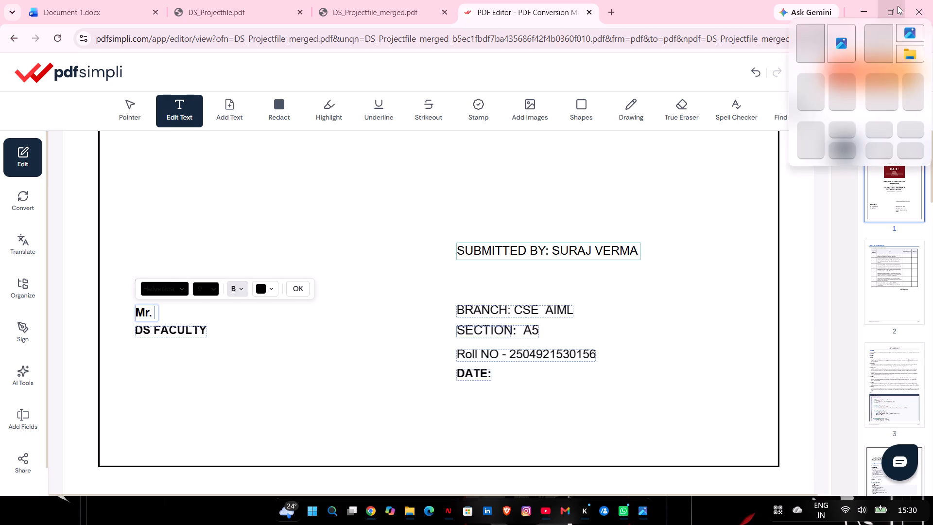
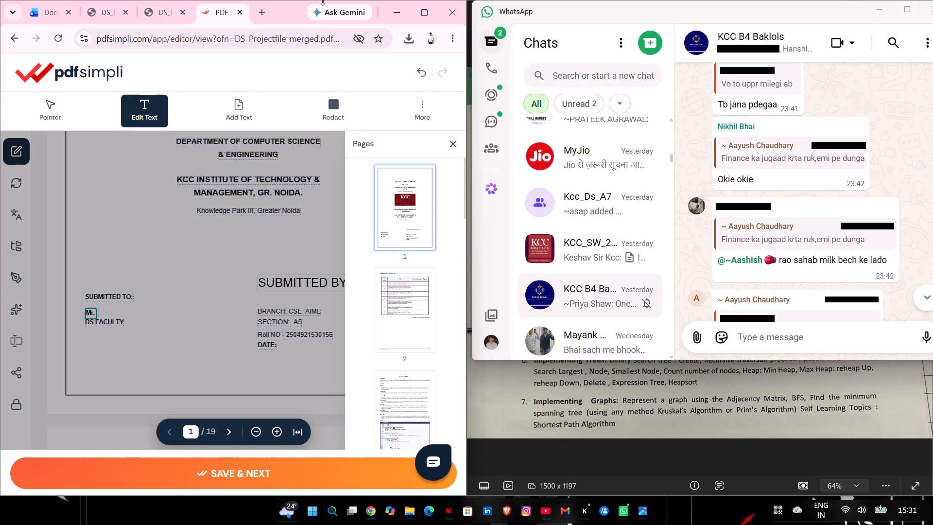
# Maximize the PDFSimpli editor window and review the submitted-to and submitted-by details on the cover page.
pyautogui.click(431, 13)
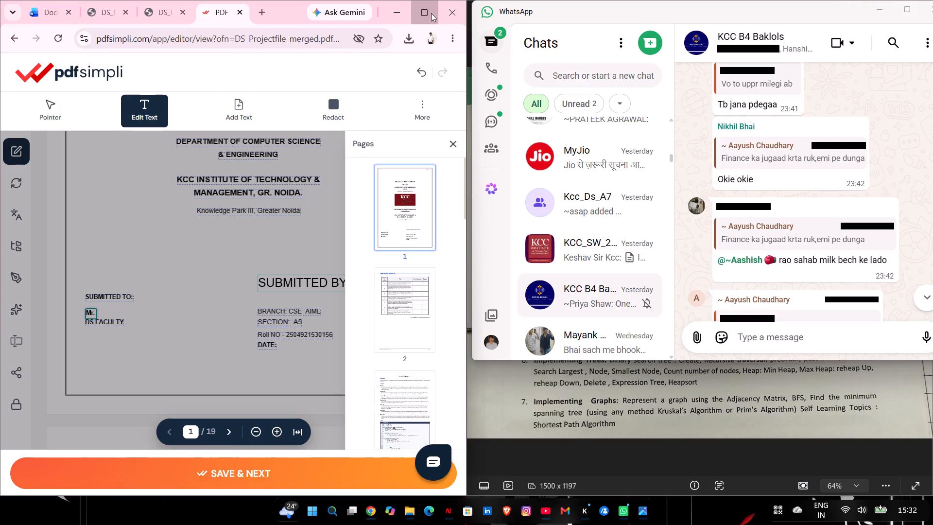
pyautogui.scroll(-2, 225, 389)
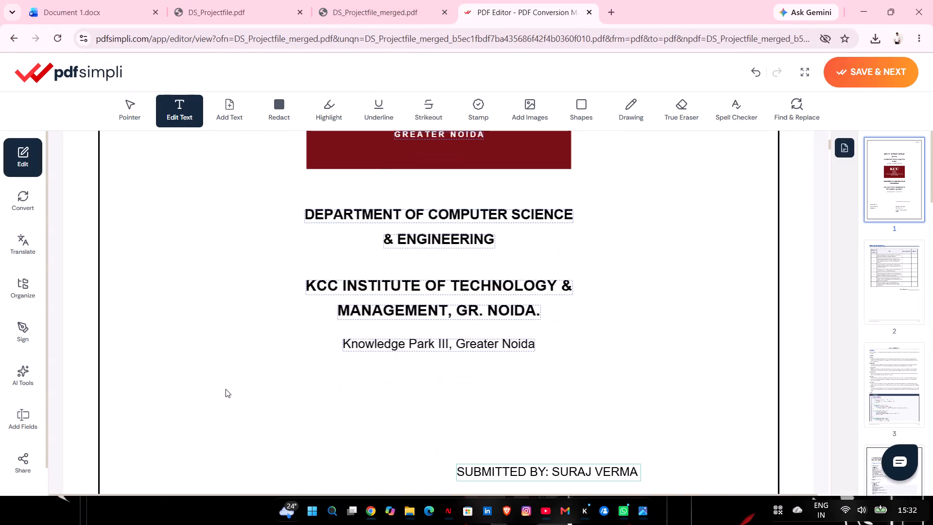
pyautogui.scroll(-4, 225, 389)
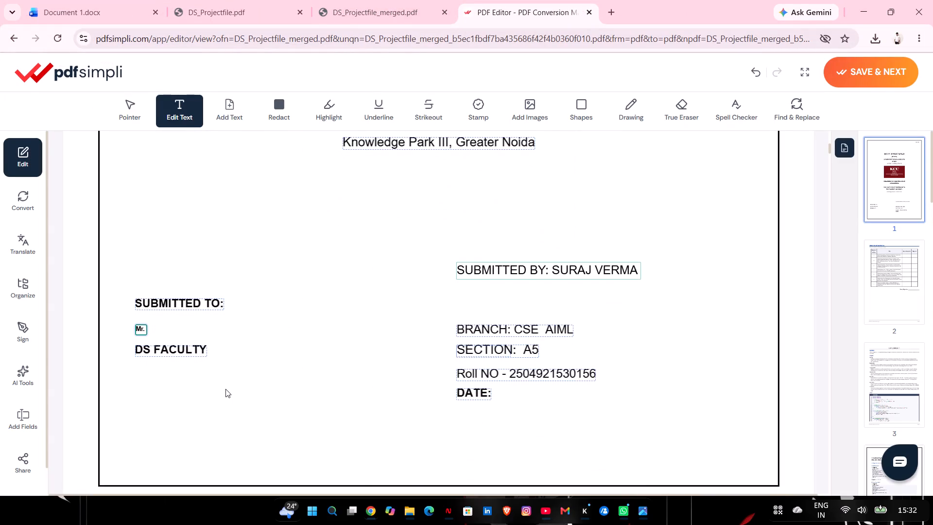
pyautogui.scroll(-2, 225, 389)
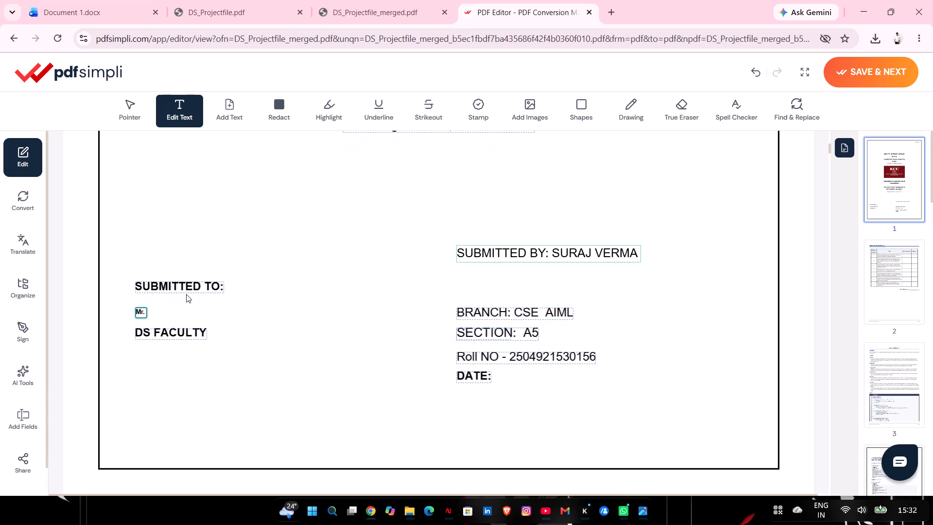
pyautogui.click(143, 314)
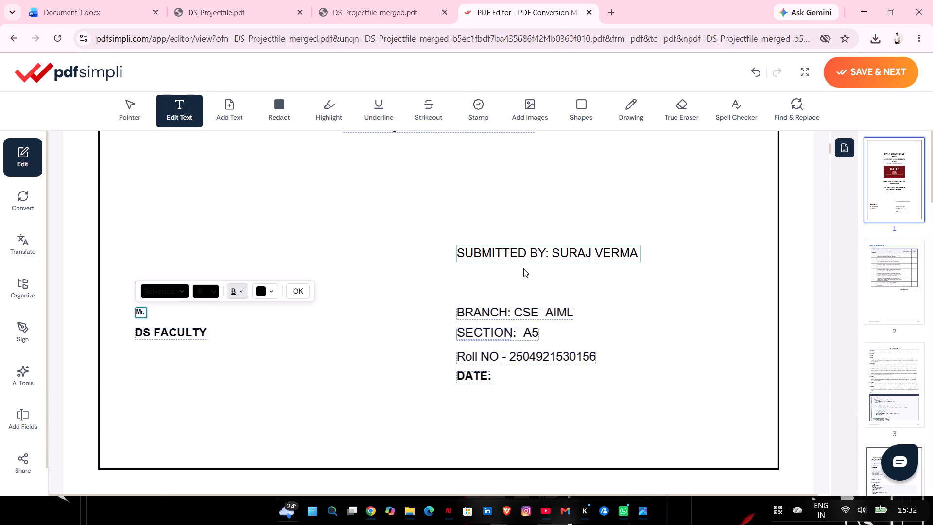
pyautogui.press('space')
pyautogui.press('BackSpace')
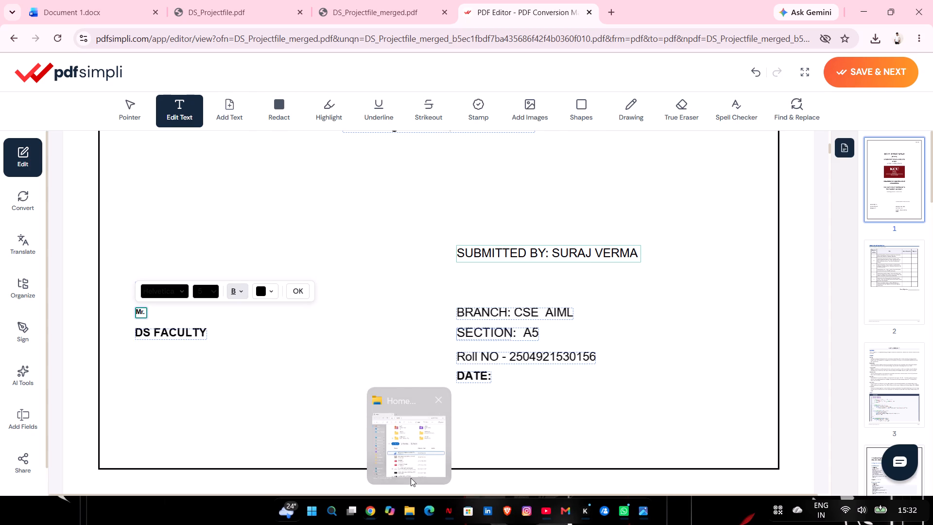
# Open Document 1 (1) from File Explorer's recent files, look at its first page and close it.
pyautogui.click(413, 467)
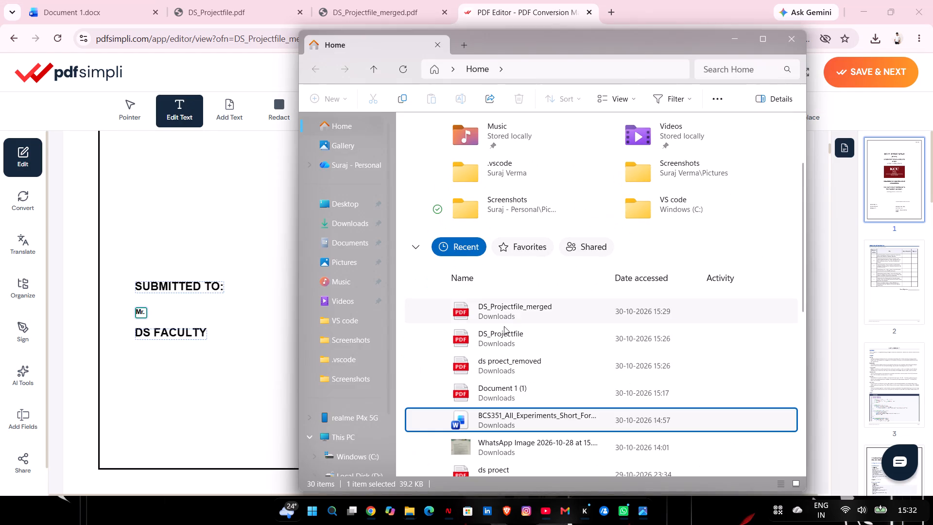
pyautogui.click(509, 386)
pyautogui.doubleClick(509, 386)
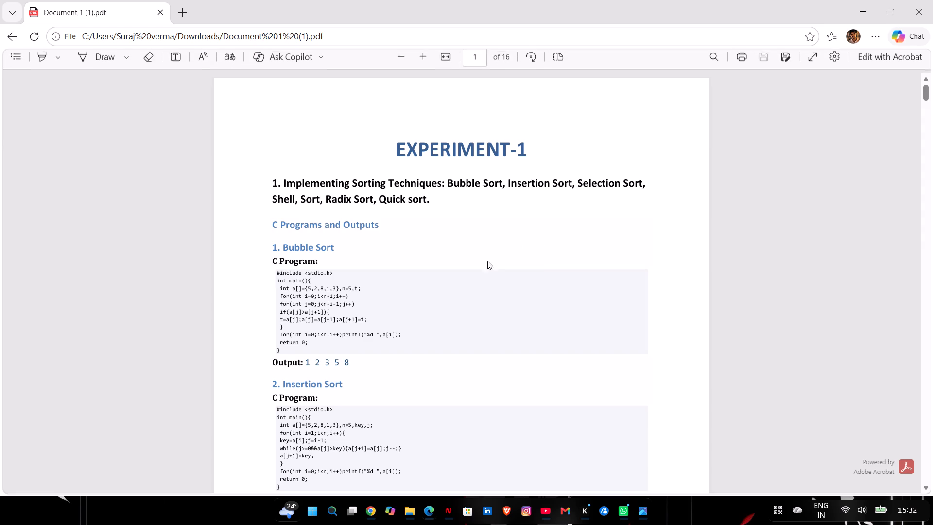
pyautogui.scroll(7, 468, 234)
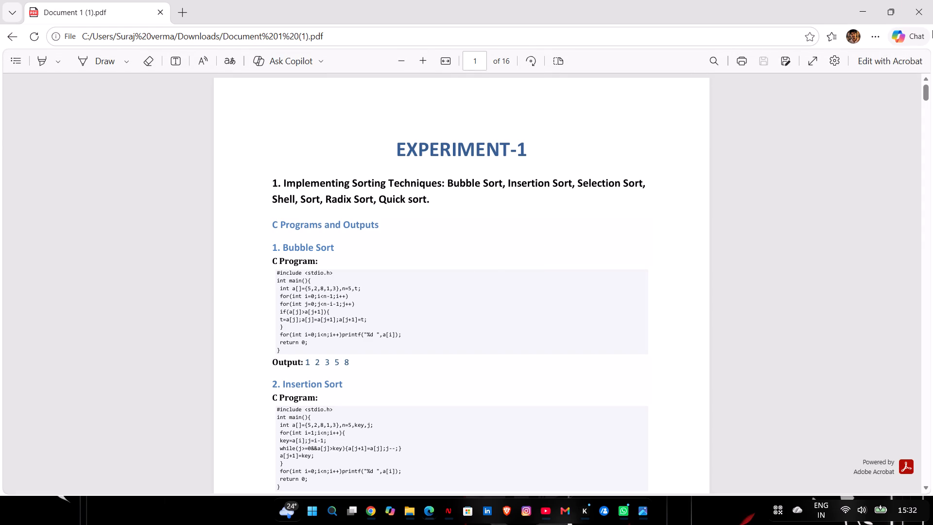
pyautogui.click(926, 18)
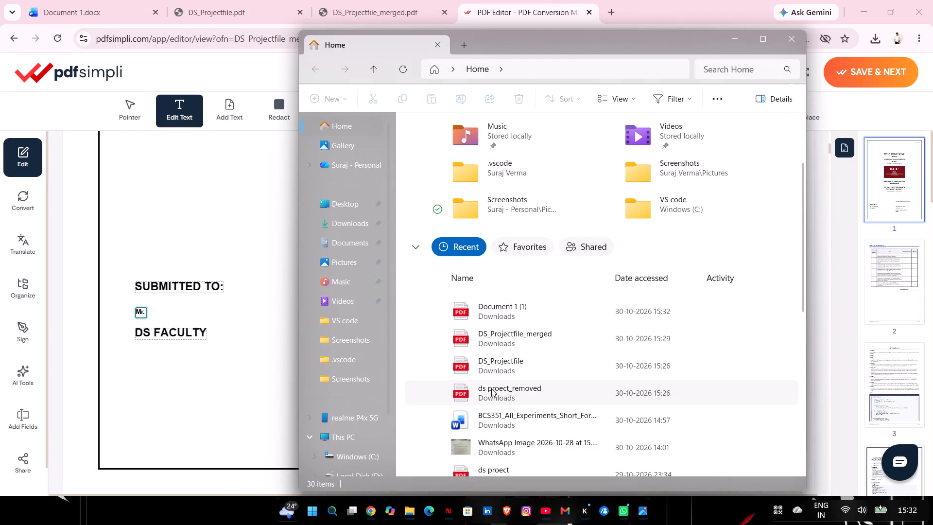
# Open the ds proect PDF from the recent files, check the submission details on its cover page, and close it and File Explorer.
pyautogui.scroll(-1, 491, 388)
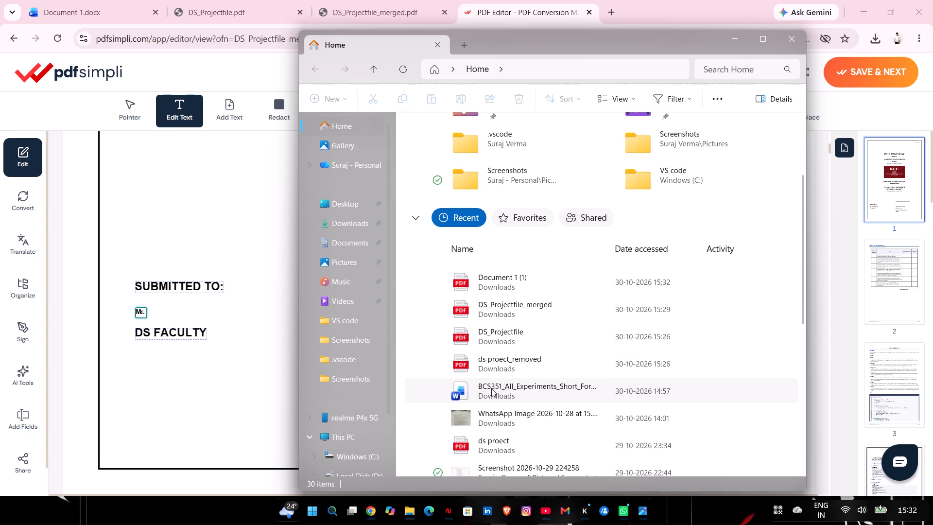
pyautogui.scroll(-1, 491, 388)
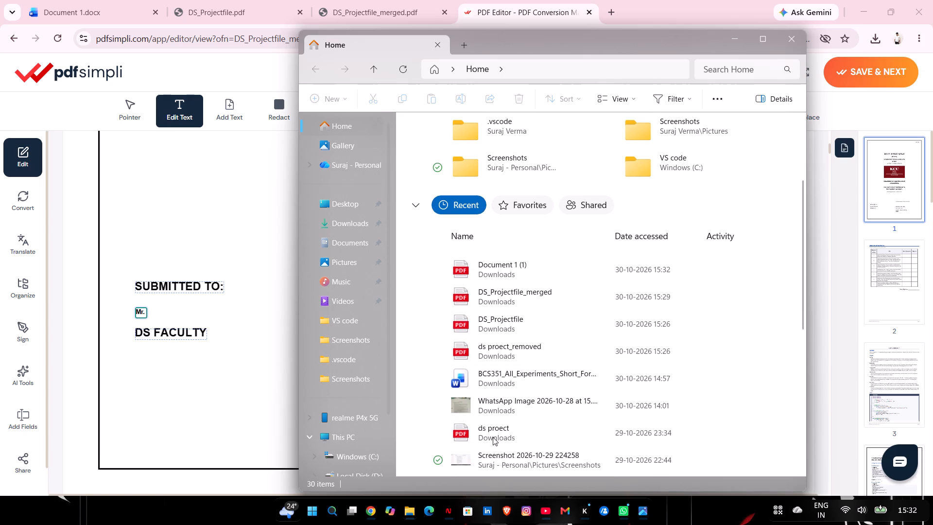
pyautogui.doubleClick(488, 425)
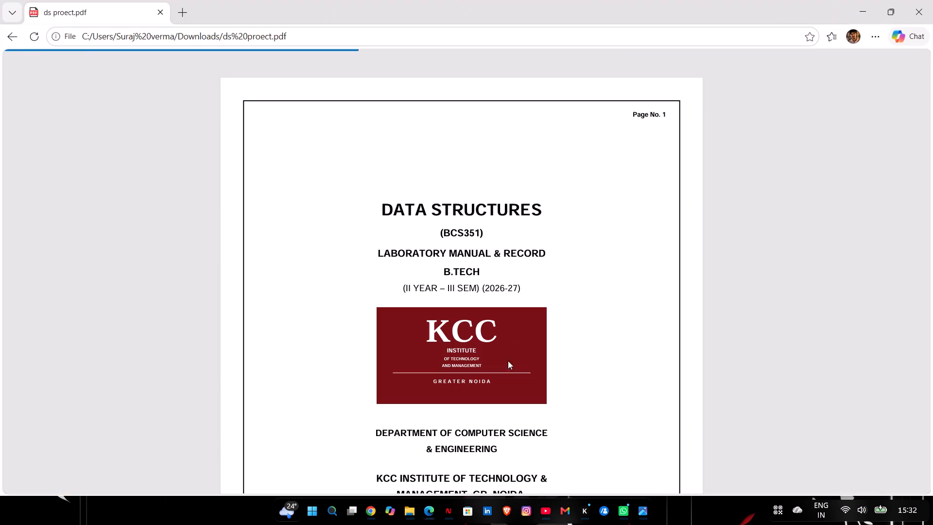
pyautogui.scroll(-3, 512, 350)
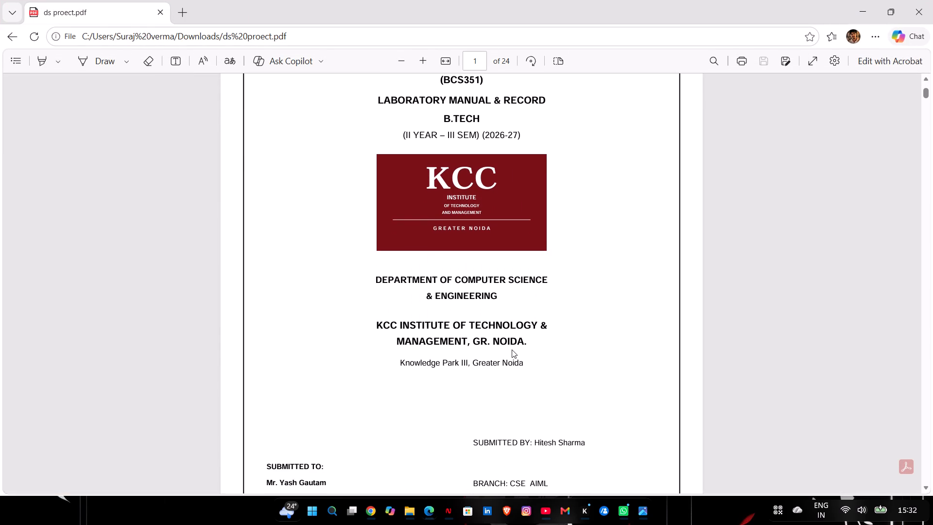
pyautogui.scroll(-1, 512, 350)
pyautogui.click(931, 0)
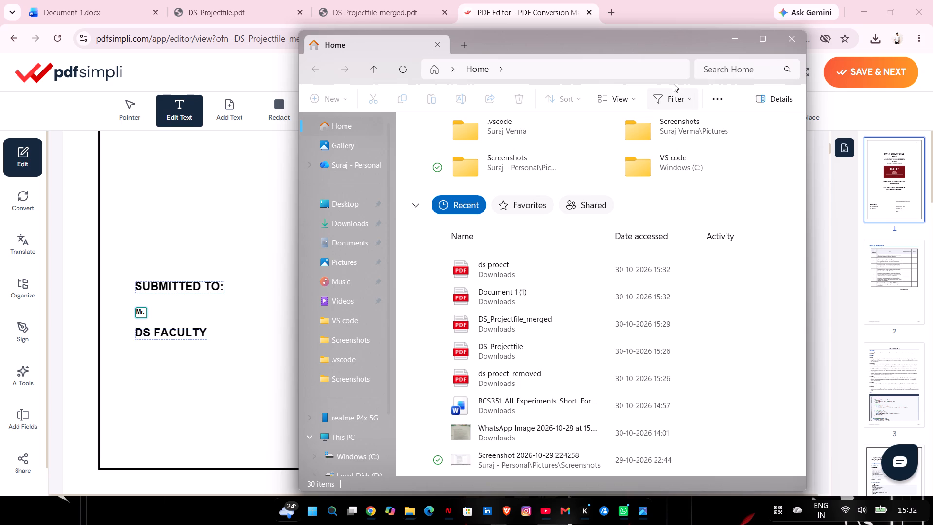
pyautogui.click(785, 38)
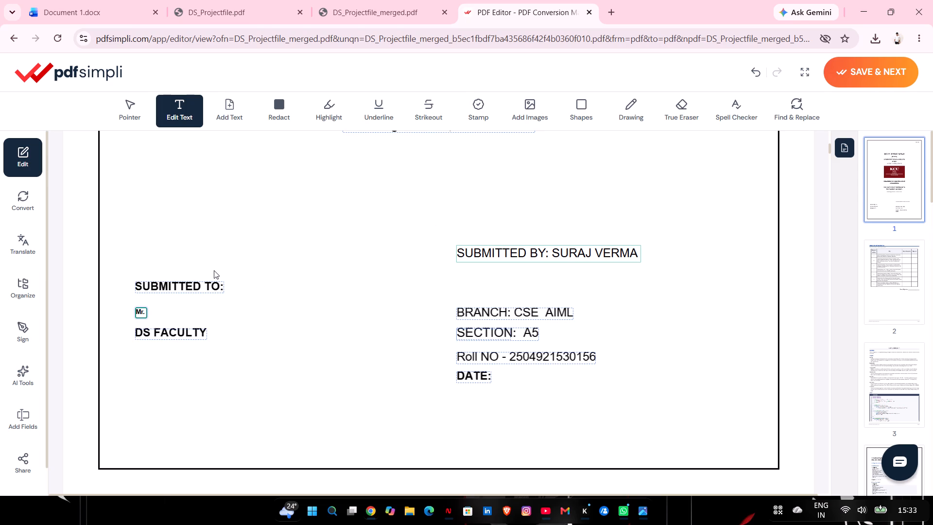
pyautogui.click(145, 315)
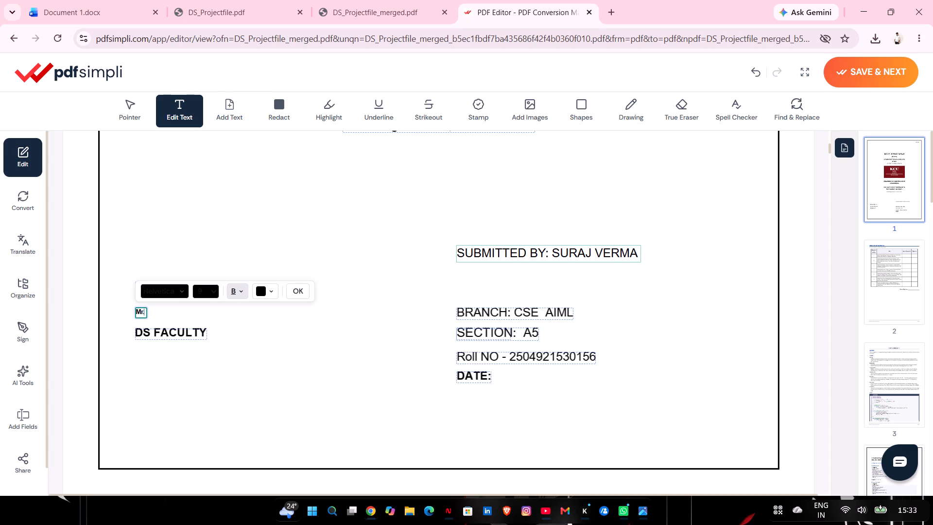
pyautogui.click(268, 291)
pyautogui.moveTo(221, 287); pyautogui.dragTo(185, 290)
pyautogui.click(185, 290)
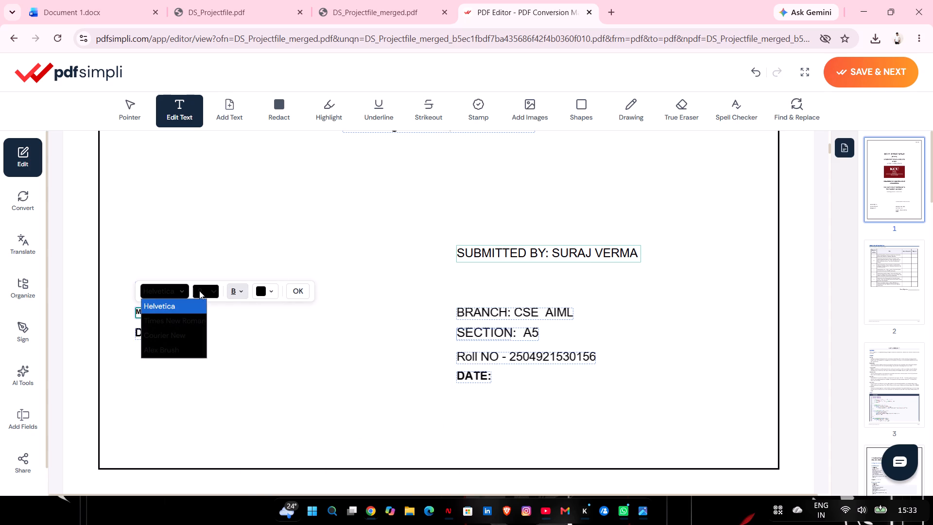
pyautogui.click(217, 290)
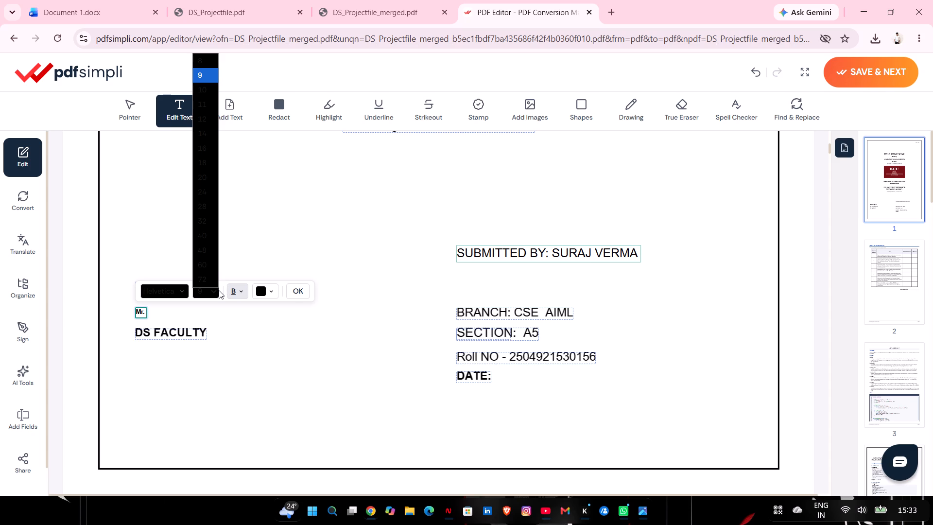
# Enter the faculty member's name in capitals after "Mr." under SUBMITTED TO on the cover page.
pyautogui.click(143, 314)
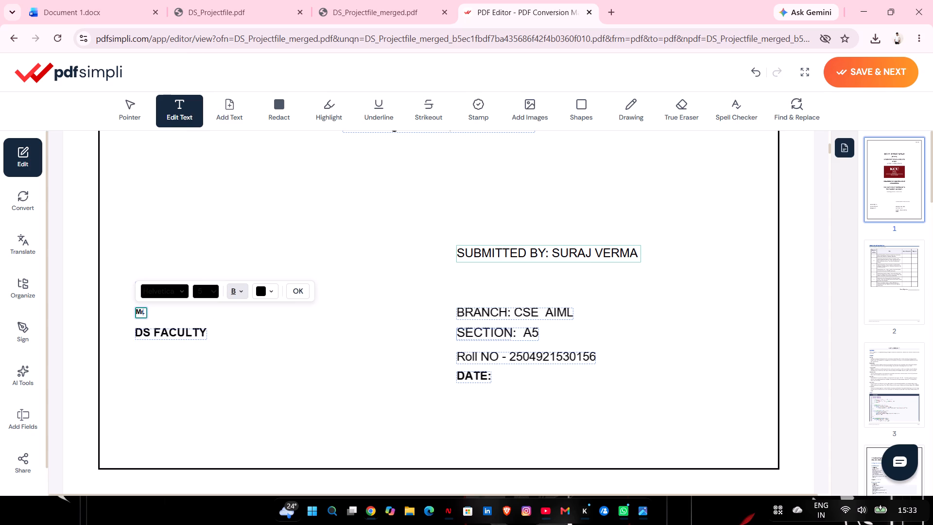
pyautogui.click(145, 311)
pyautogui.hotkey('shift', 'h')
pyautogui.hotkey('shift', 'i')
pyautogui.hotkey('shift', 't')
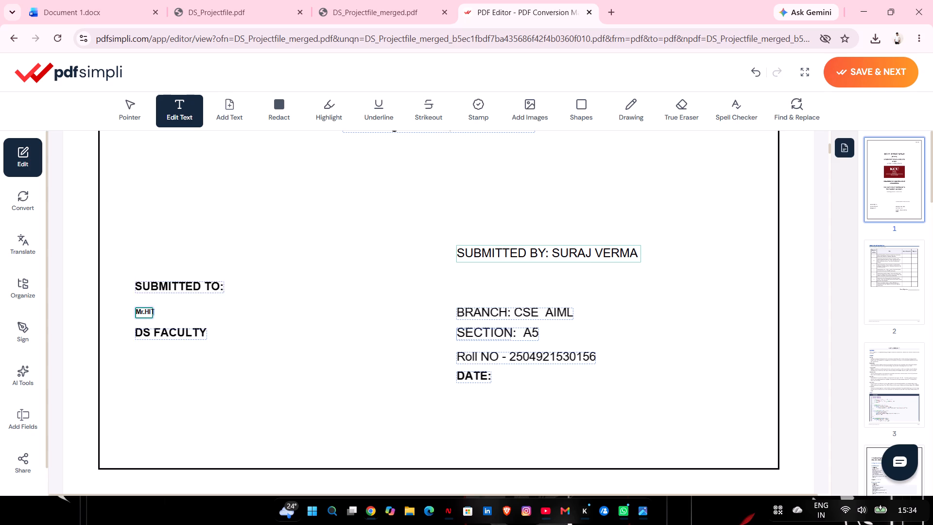
pyautogui.hotkey('shift', 'e')
pyautogui.hotkey('shift', 's')
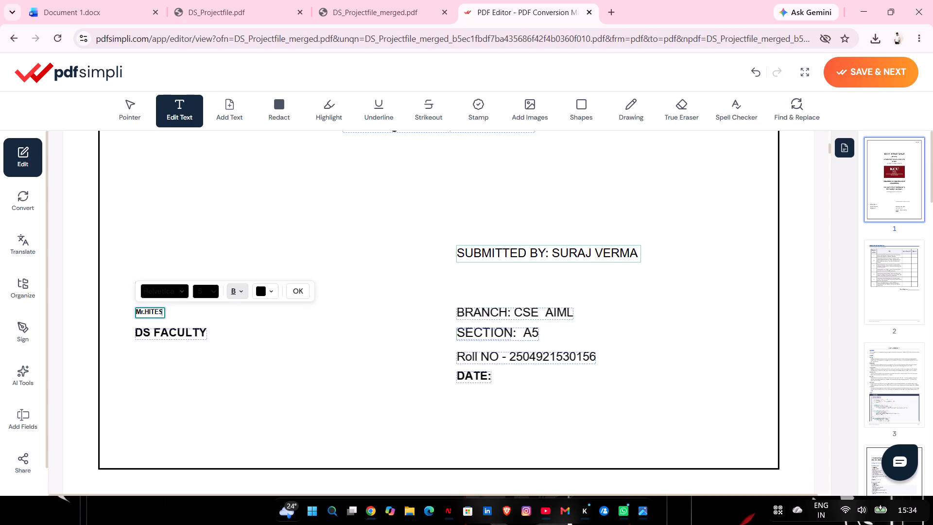
pyautogui.hotkey('shift', 'h')
pyautogui.press('space')
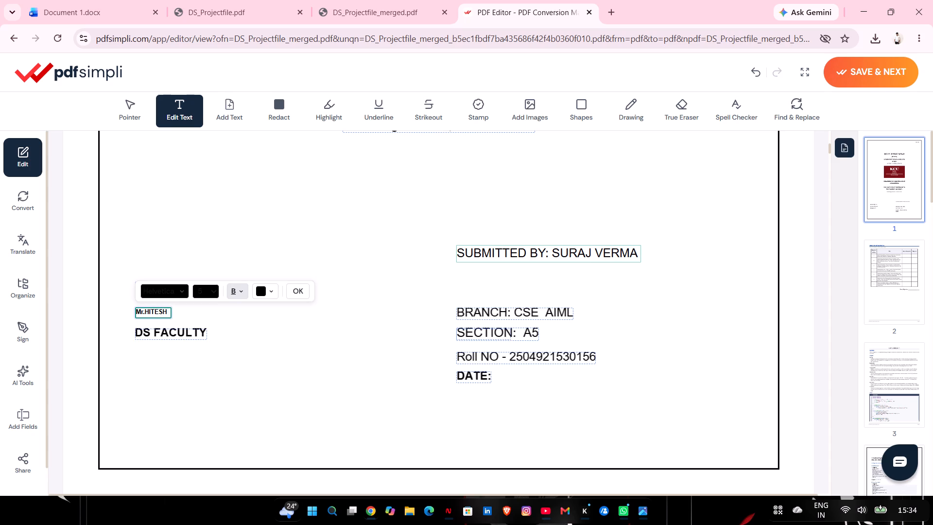
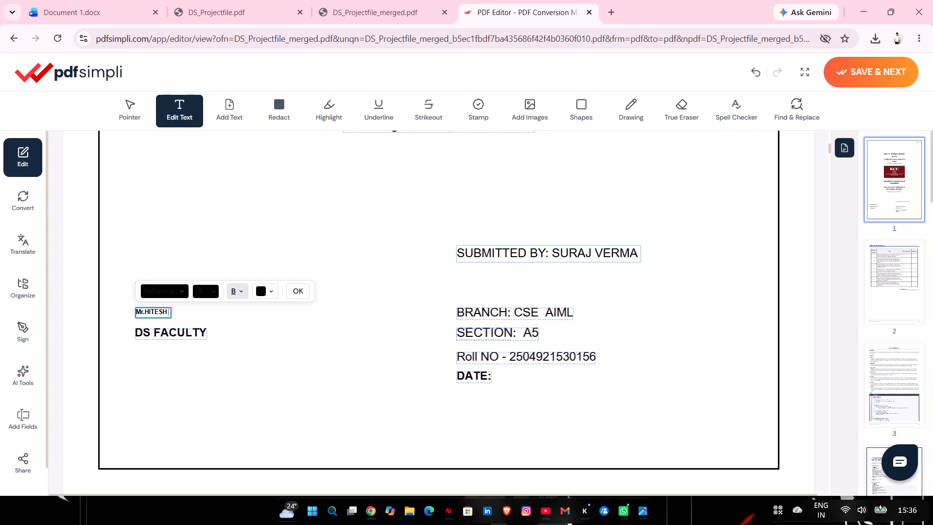
# Add the faculty member's surname in capitals after the first name on the "Mr." line under SUBMITTED TO.
pyautogui.click(166, 313)
pyautogui.press('space')
pyautogui.press('n')
pyautogui.press('a')
pyautogui.press('u')
pyautogui.write('TI')
pyautogui.write('YA')
pyautogui.press('l')
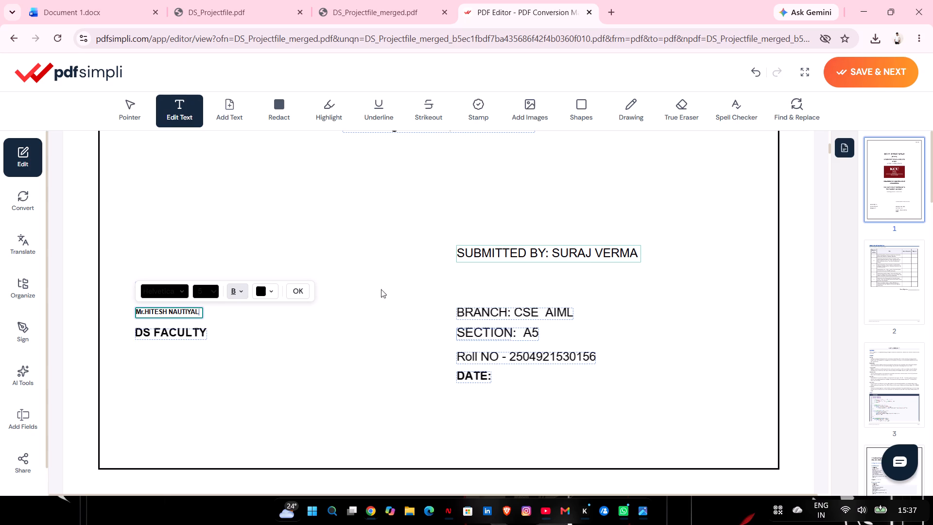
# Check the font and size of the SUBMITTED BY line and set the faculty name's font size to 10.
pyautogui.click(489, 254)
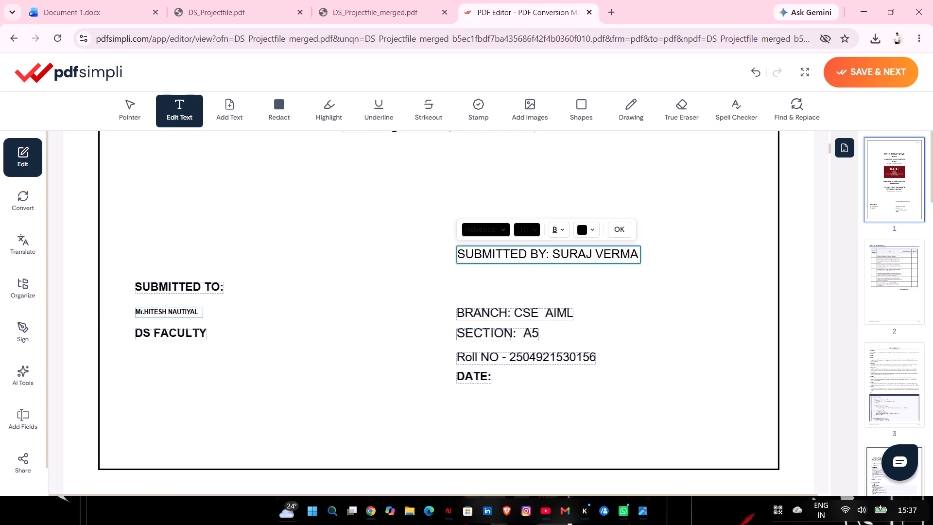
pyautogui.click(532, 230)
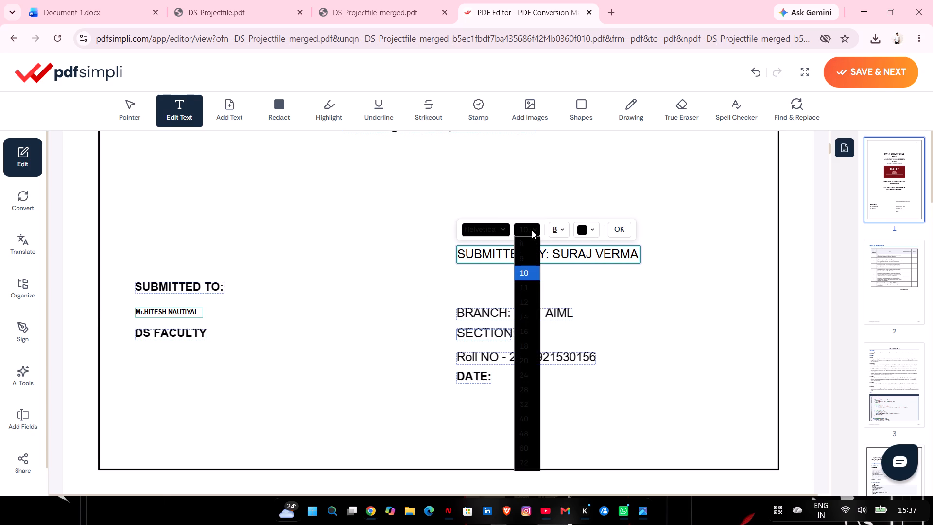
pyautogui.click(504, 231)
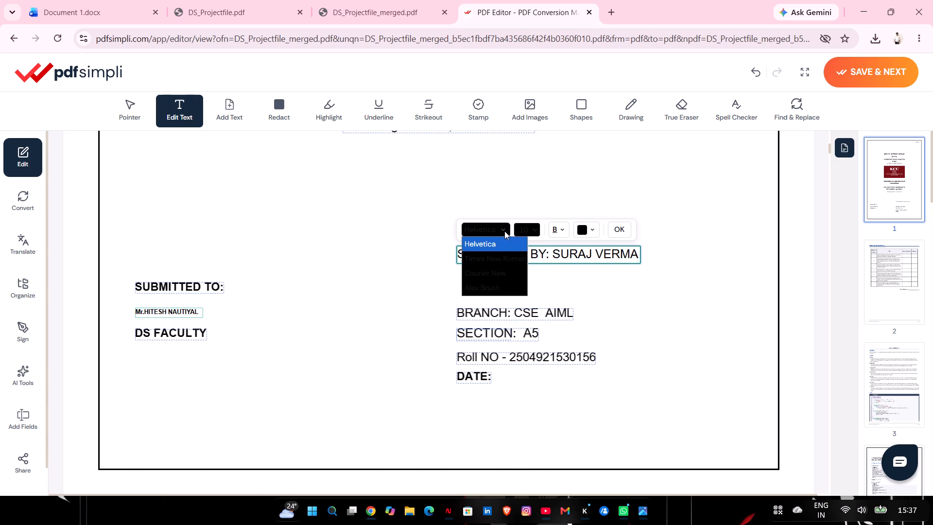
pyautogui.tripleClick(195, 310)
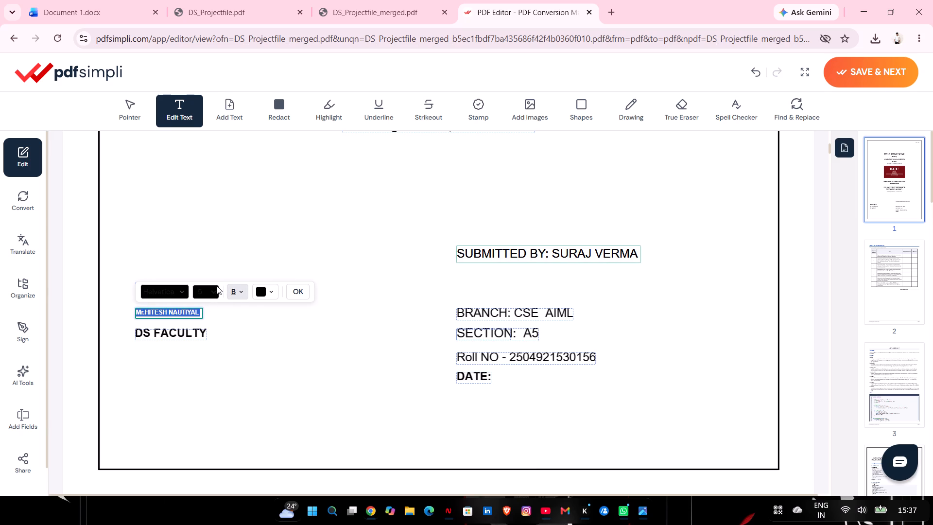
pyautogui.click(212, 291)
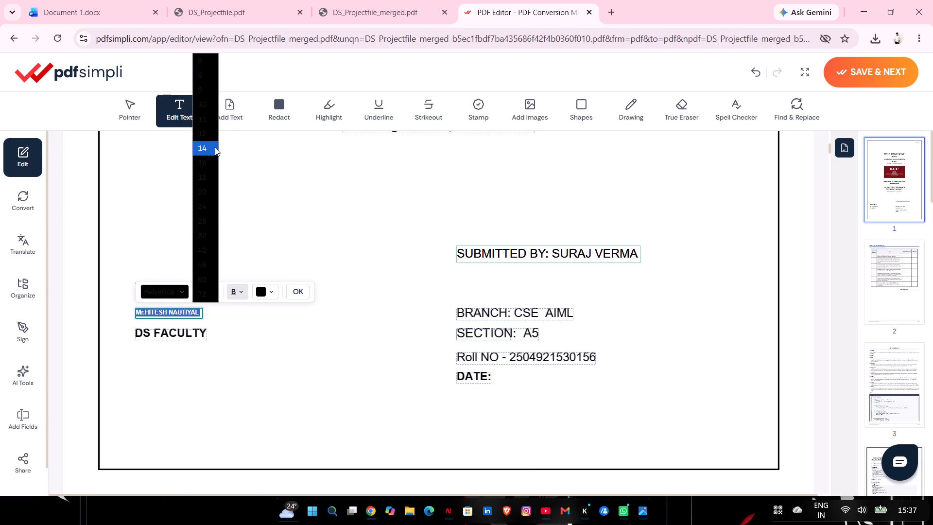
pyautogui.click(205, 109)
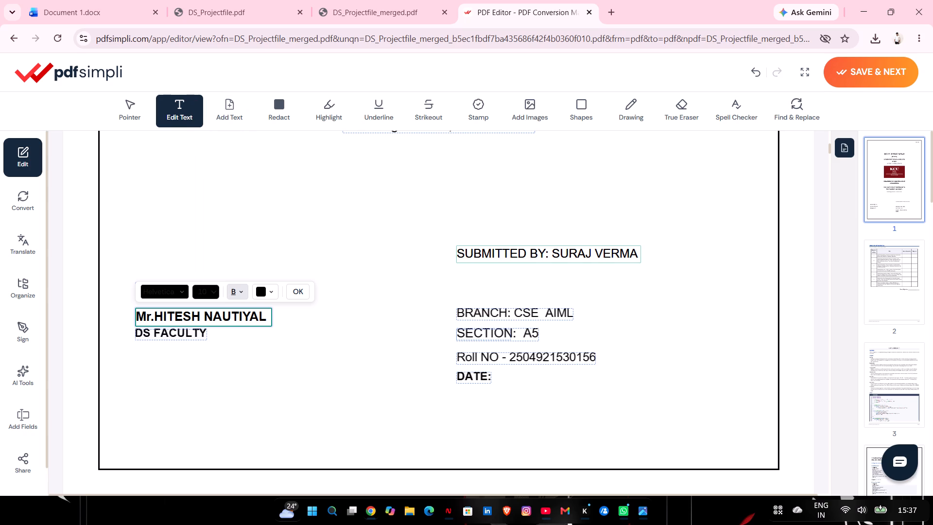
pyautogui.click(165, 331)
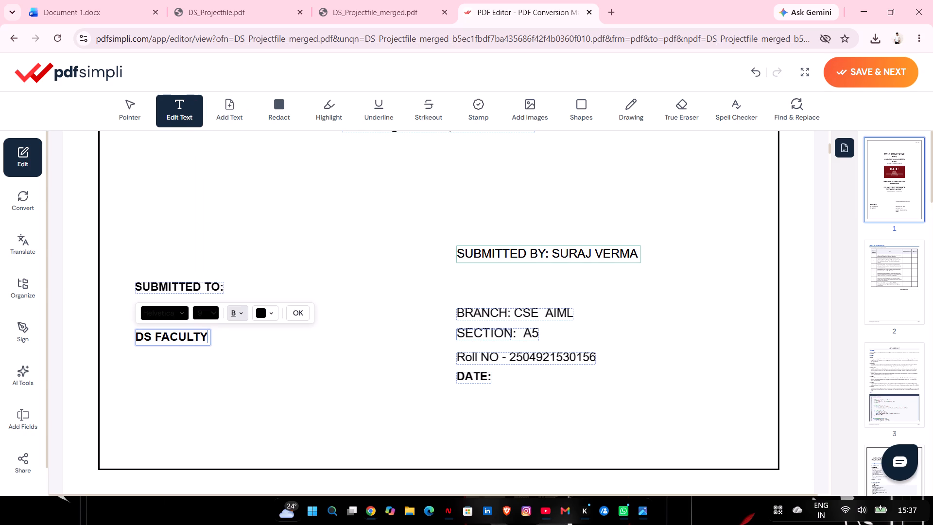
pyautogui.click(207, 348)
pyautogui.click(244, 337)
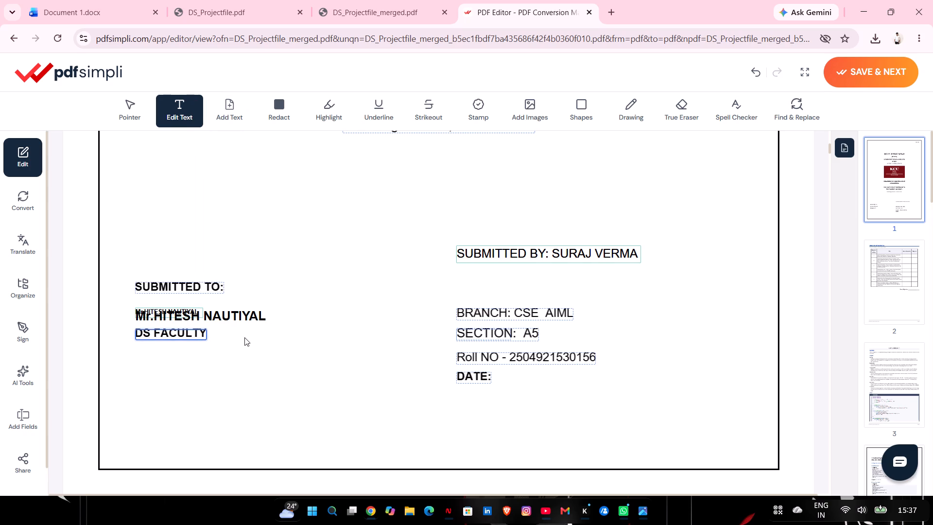
# Replace the last five digits of the roll number on the cover page with the student's new ending.
pyautogui.scroll(-1, 342, 341)
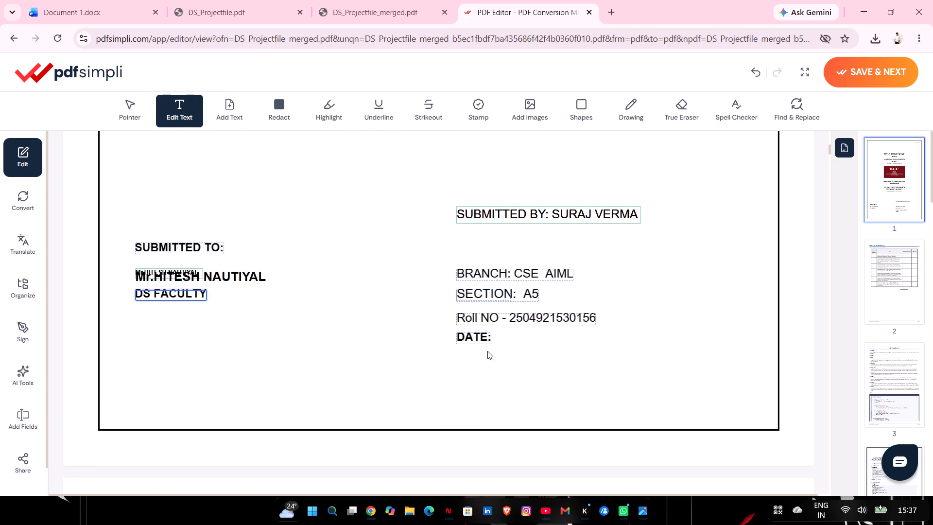
pyautogui.click(568, 319)
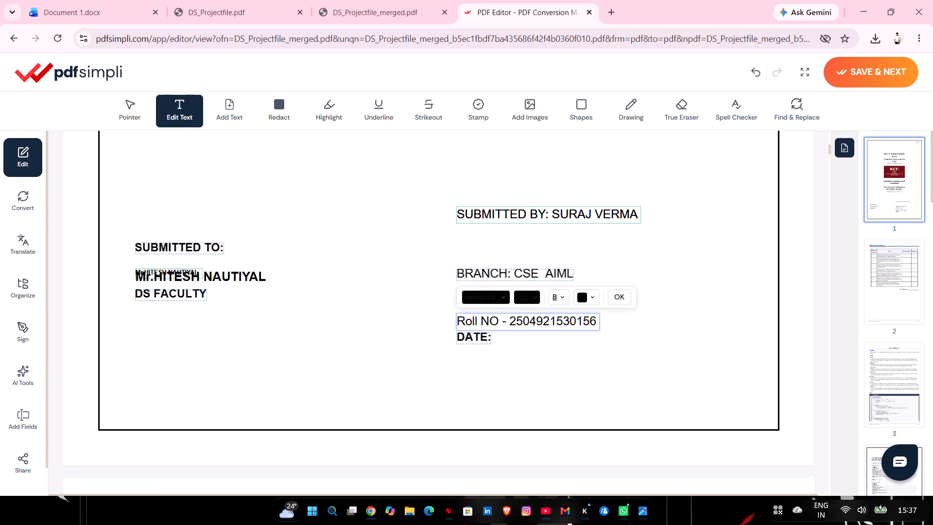
pyautogui.press('BackSpace')
pyautogui.press('BackSpace')
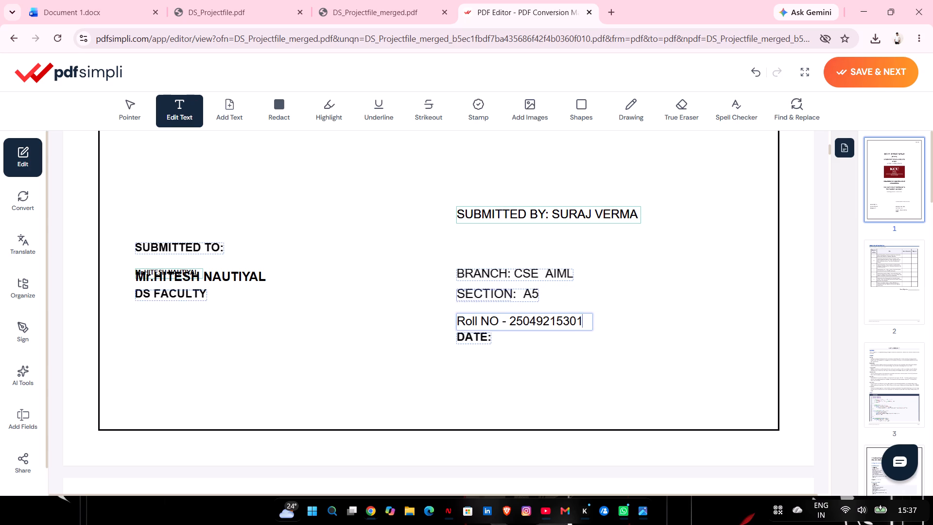
pyautogui.press('BackSpace')
pyautogui.press('BackSpace')
pyautogui.press('BackSpace')
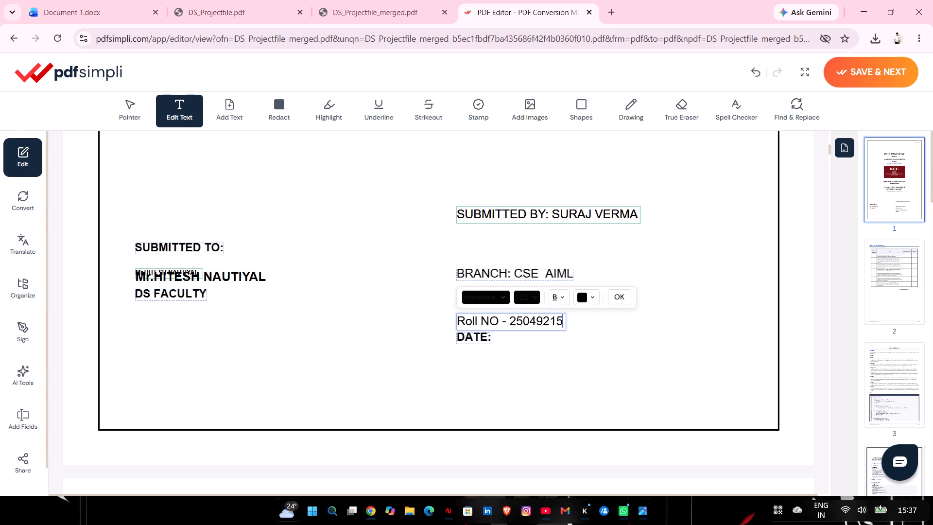
pyautogui.press('pagedown')
pyautogui.press('Insert')
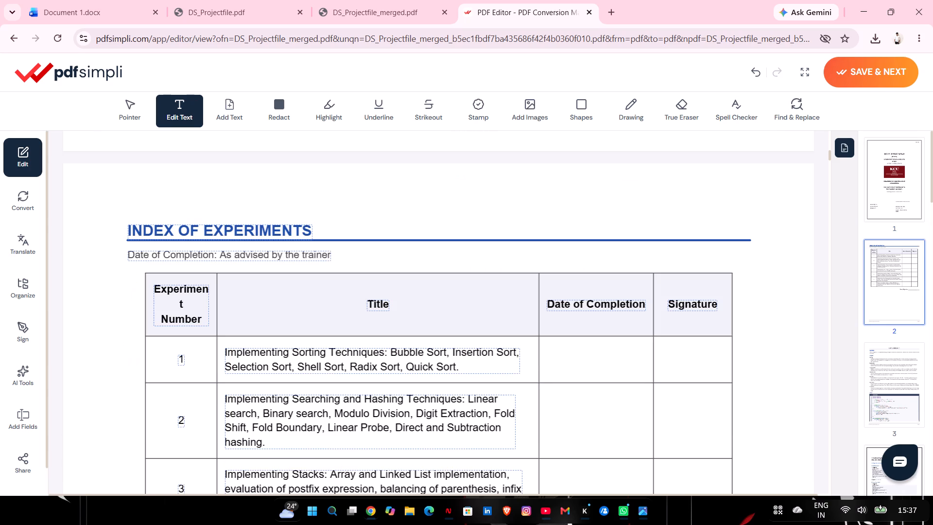
pyautogui.scroll(5, 637, 315)
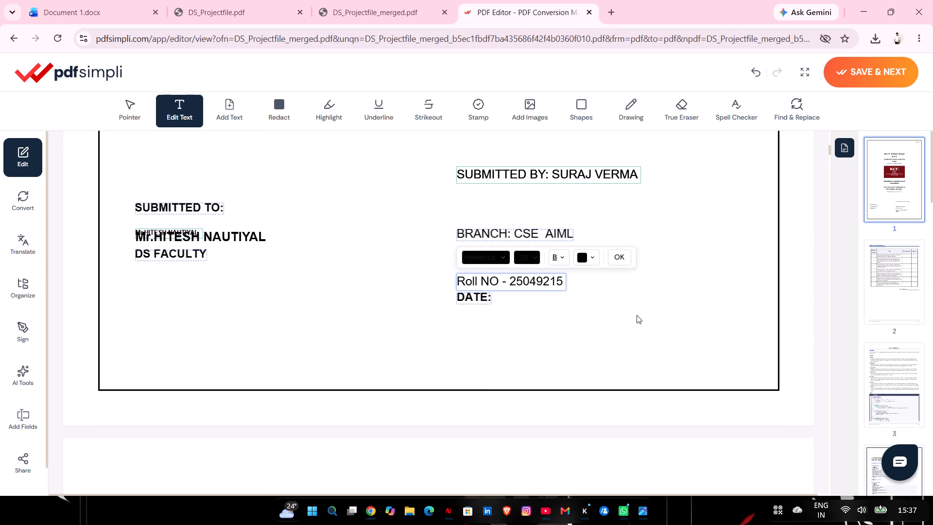
pyautogui.click(563, 279)
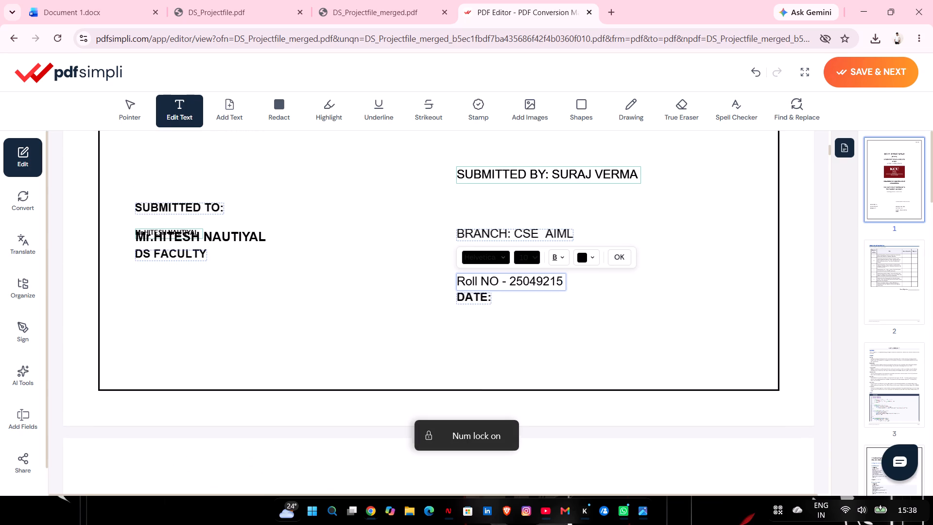
pyautogui.press('pagedown')
pyautogui.press('Insert')
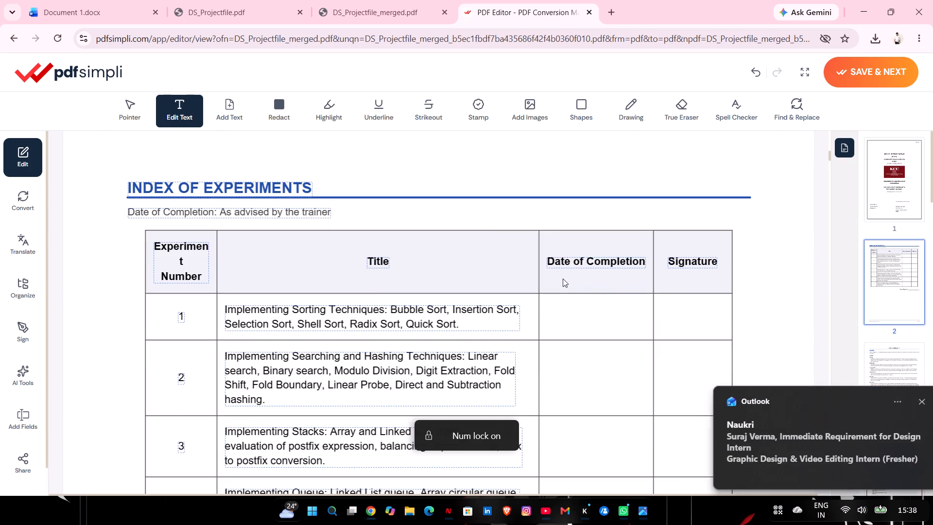
pyautogui.scroll(3, 576, 257)
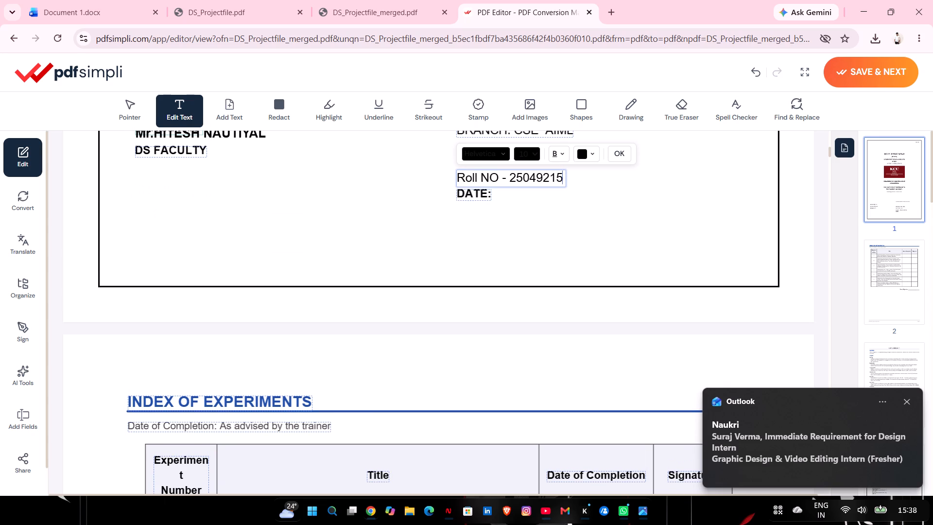
pyautogui.press('3')
pyautogui.press('0')
pyautogui.press('3')
pyautogui.write('70')
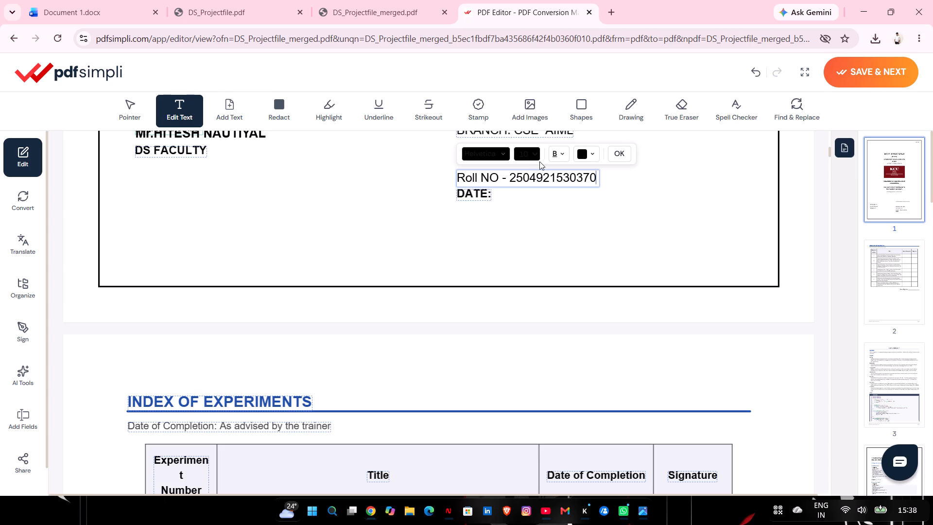
pyautogui.scroll(2, 498, 205)
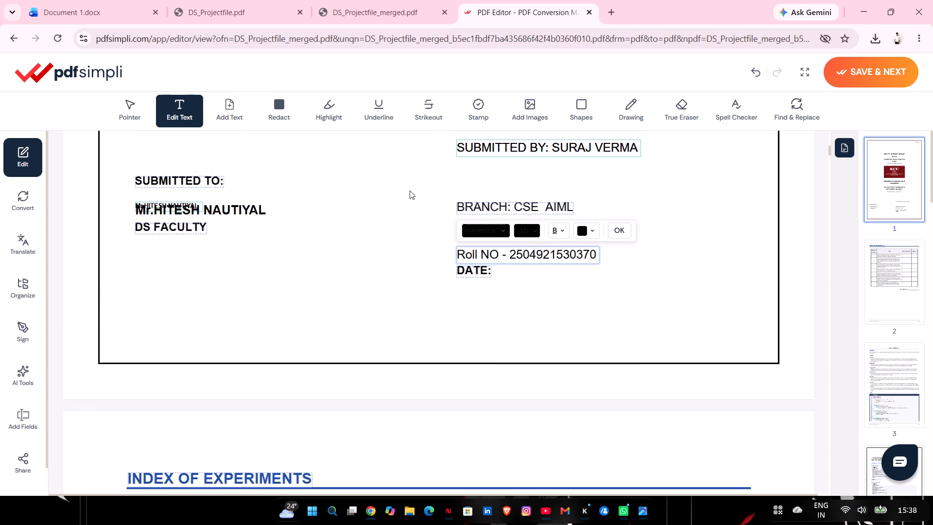
pyautogui.click(384, 178)
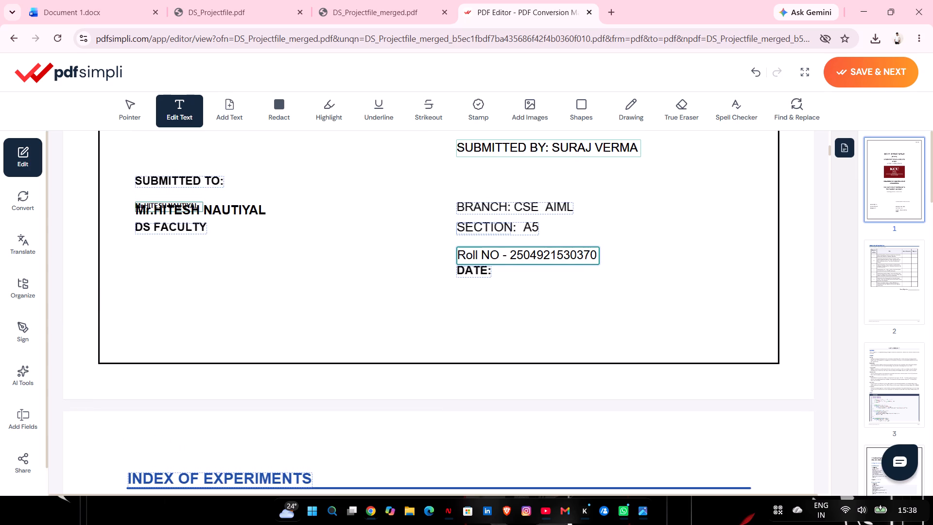
# Reopen the small faculty name line under SUBMITTED TO and set its whole text to font size 10.
pyautogui.click(201, 204)
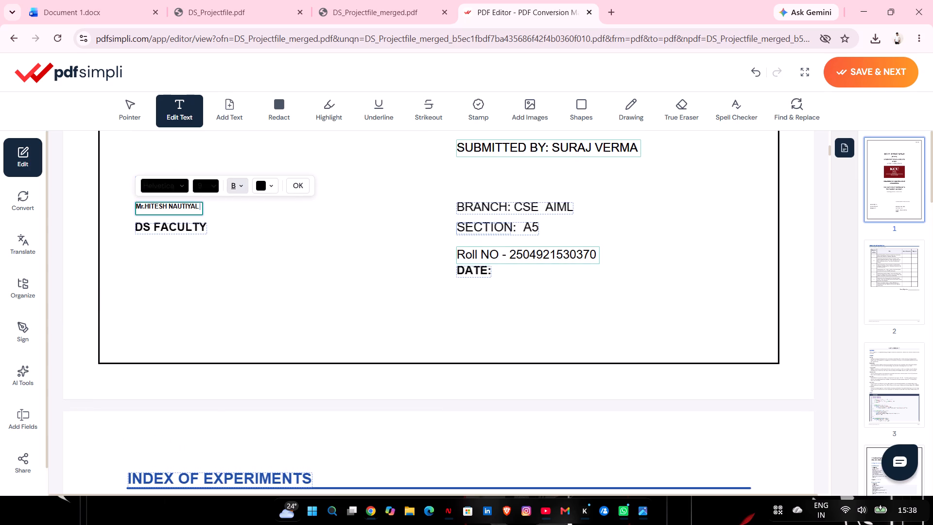
pyautogui.click(249, 222)
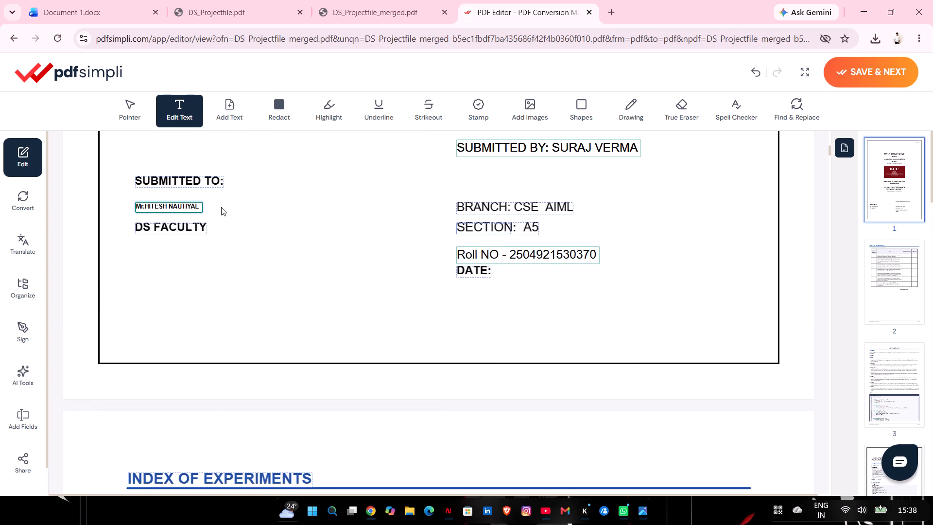
pyautogui.tripleClick(194, 209)
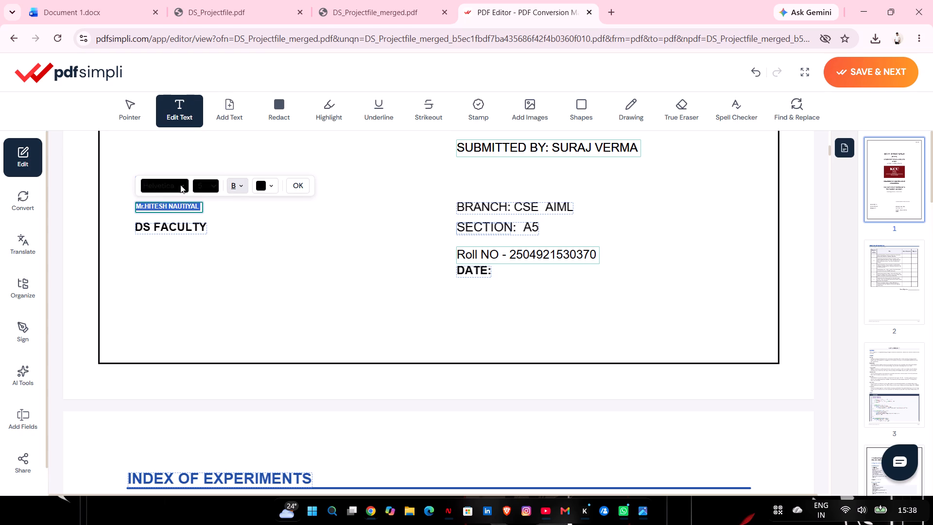
pyautogui.click(211, 184)
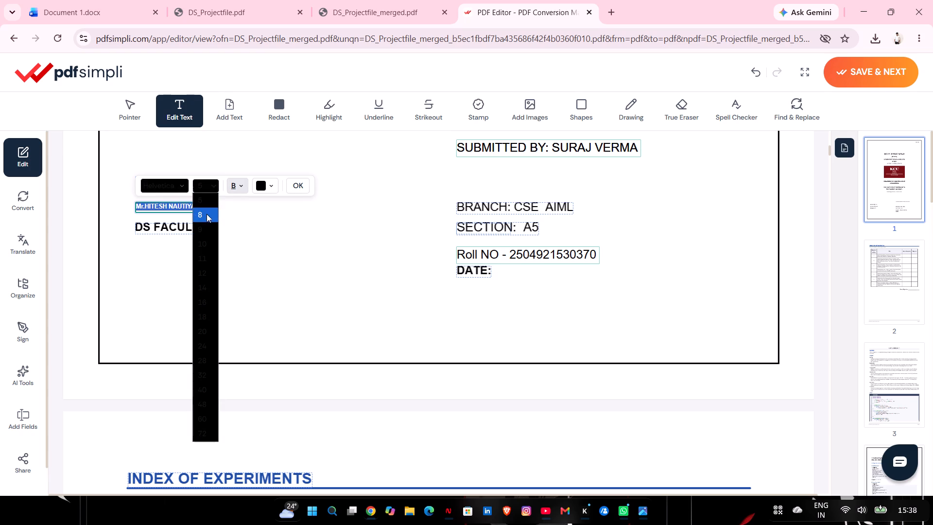
pyautogui.click(203, 241)
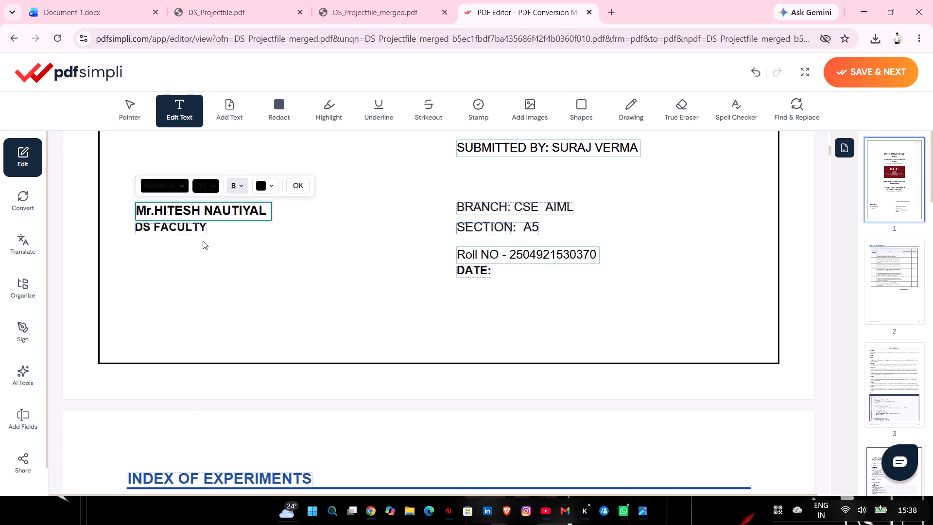
pyautogui.click(280, 231)
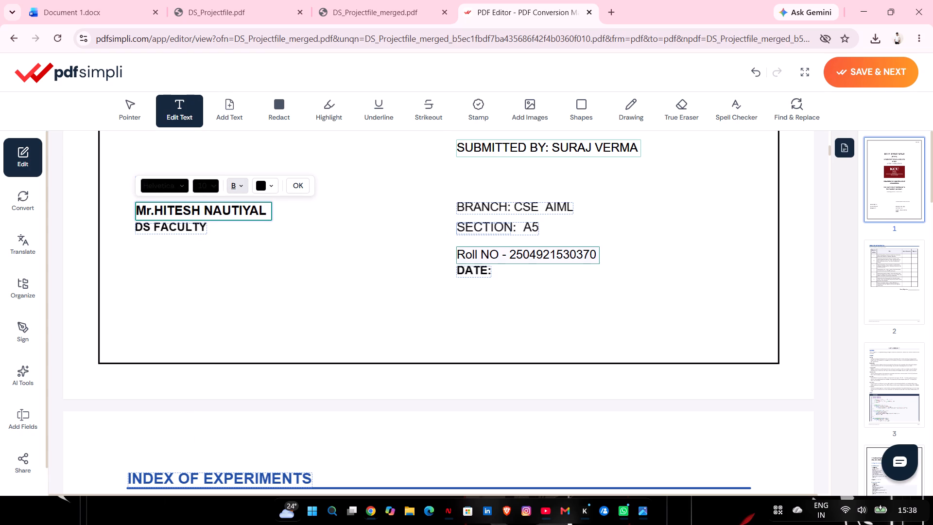
pyautogui.click(504, 260)
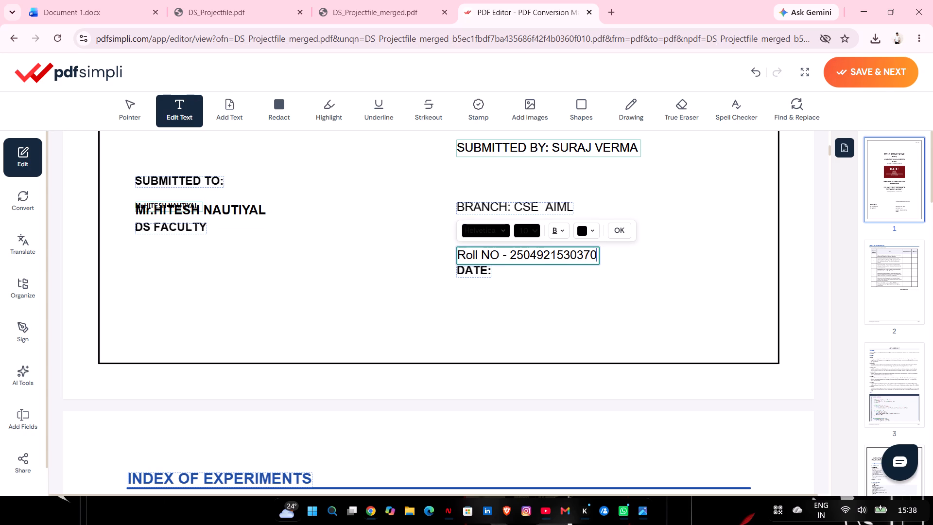
# Look through the index of experiments and the Experiment 1 question, theory and code that follow the cover page.
pyautogui.click(543, 260)
pyautogui.scroll(-2, 536, 280)
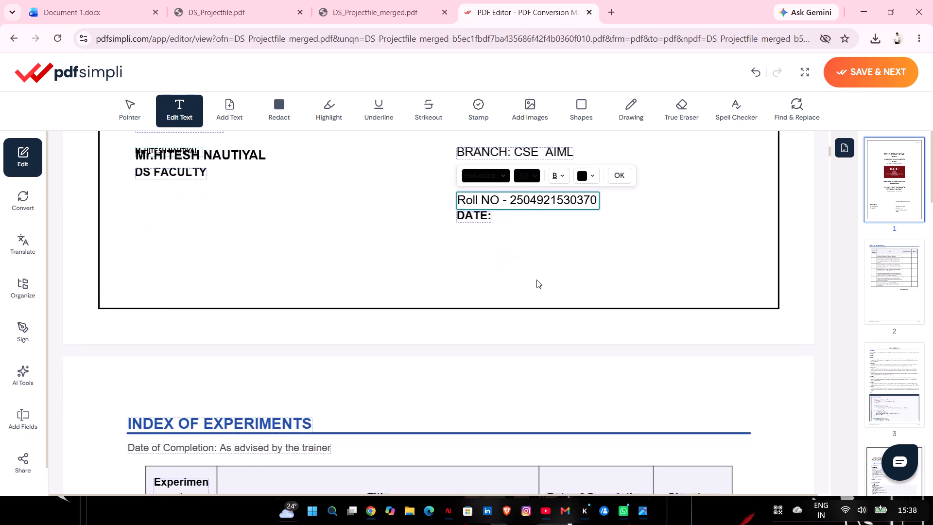
pyautogui.scroll(-3, 536, 280)
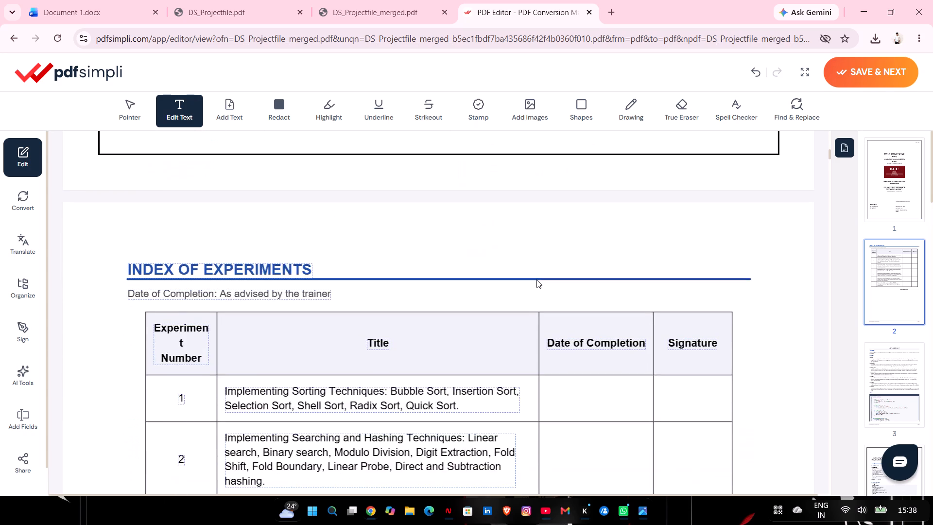
pyautogui.scroll(-1, 536, 280)
pyautogui.scroll(2, 536, 280)
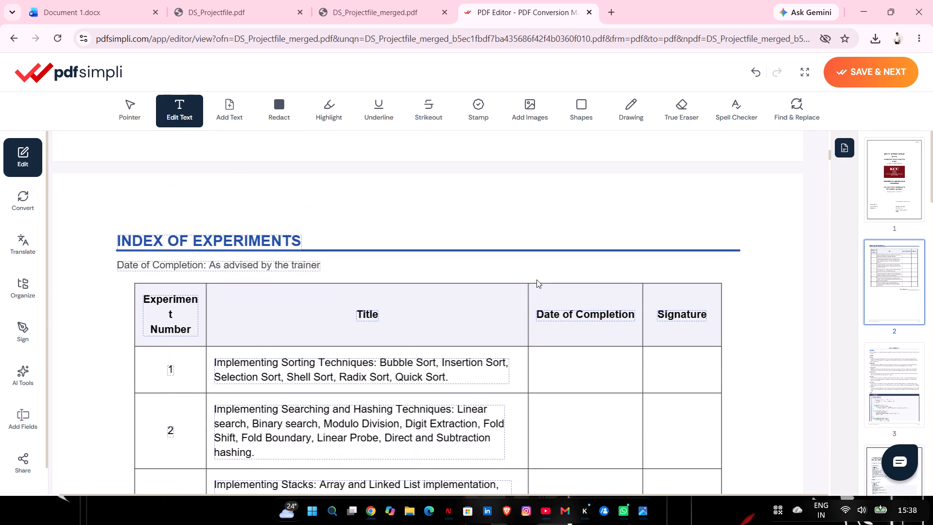
pyautogui.scroll(-3, 536, 280)
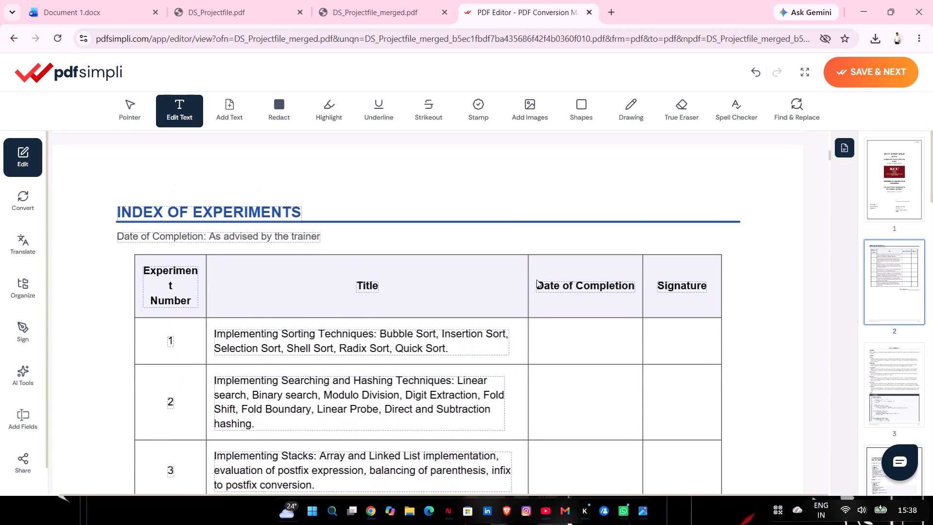
pyautogui.scroll(-7, 536, 280)
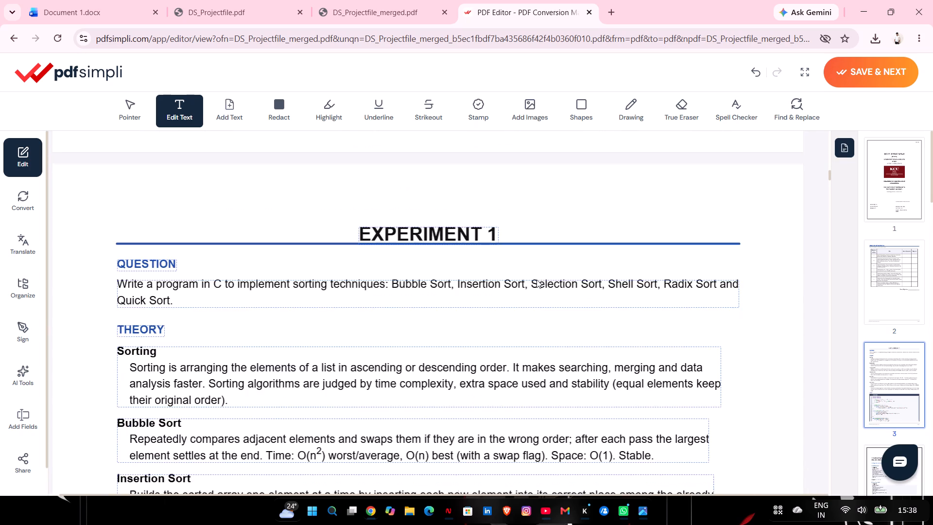
pyautogui.scroll(-2, 536, 280)
pyautogui.click(536, 280)
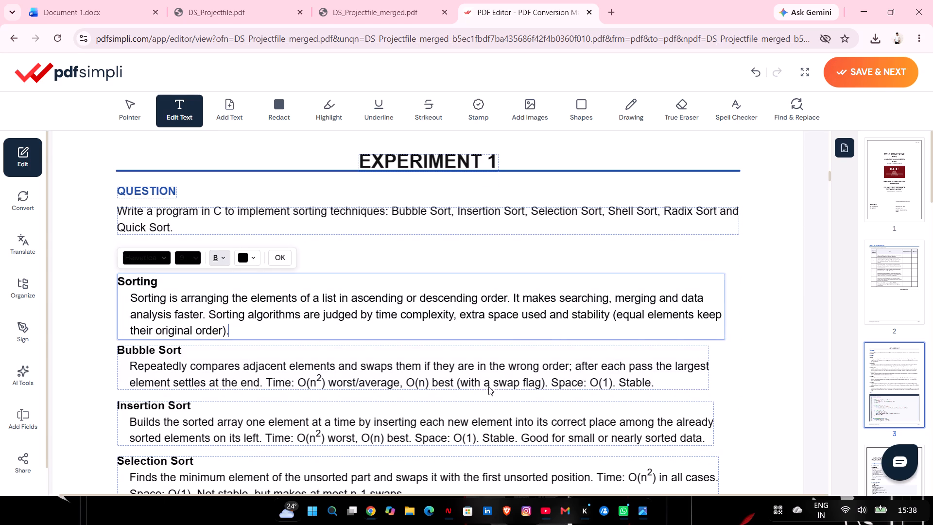
pyautogui.scroll(-3, 491, 376)
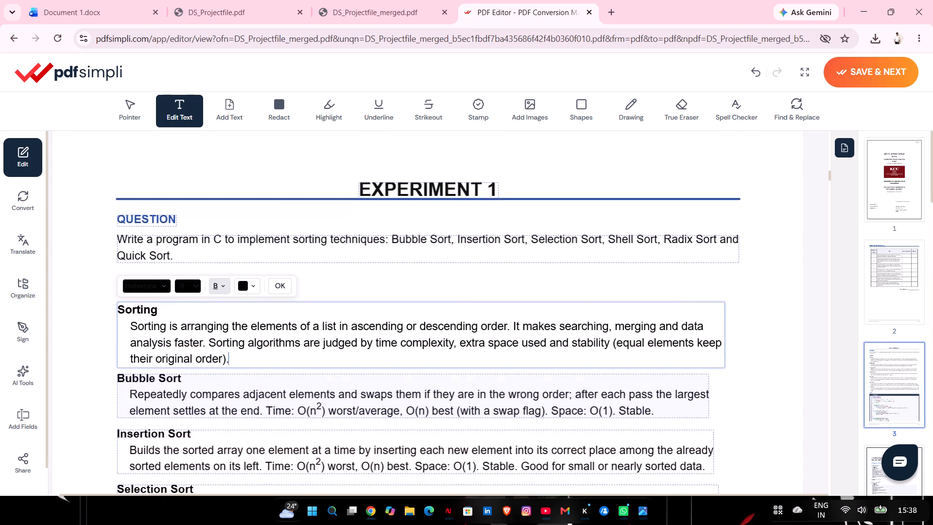
pyautogui.scroll(-3, 491, 376)
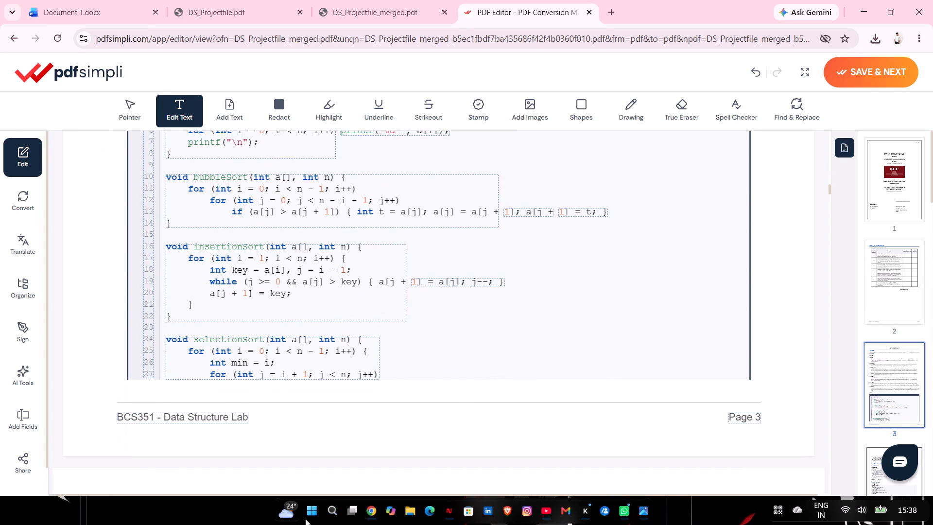
# Delete the footer text "BCS351 - Data Structure Lab" at the bottom of page 3.
pyautogui.click(301, 440)
pyautogui.rightClick(301, 440)
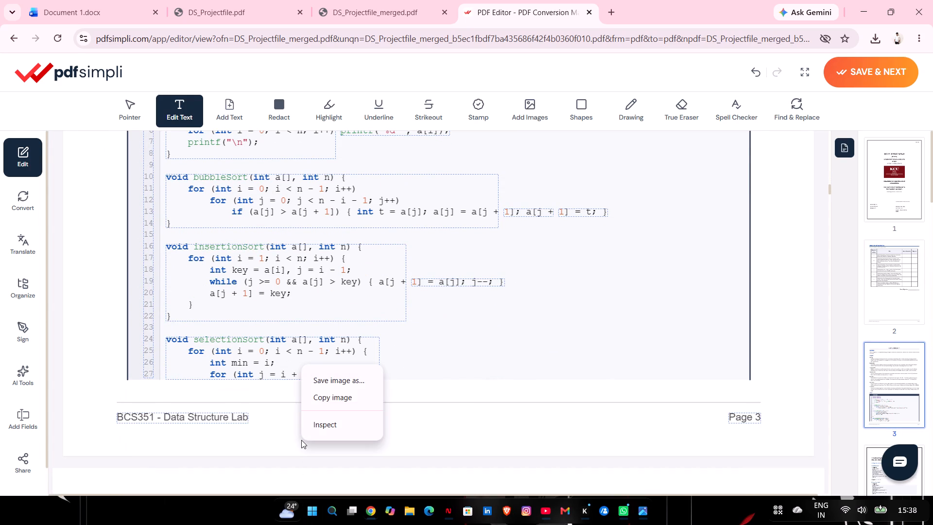
pyautogui.click(243, 424)
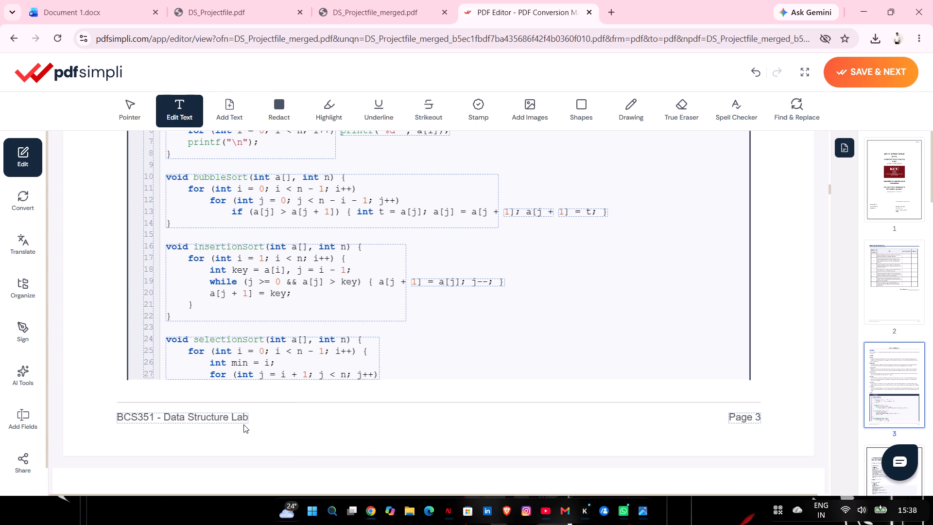
pyautogui.click(279, 442)
pyautogui.click(273, 424)
pyautogui.tripleClick(244, 419)
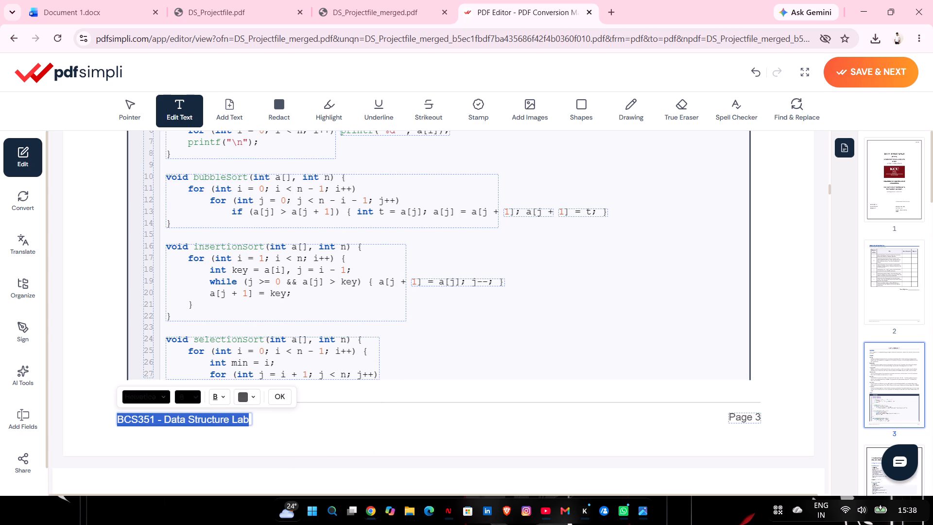
pyautogui.press('BackSpace')
pyautogui.press('BackSpace')
pyautogui.press('BackSpace')
pyautogui.press('BackSpace')
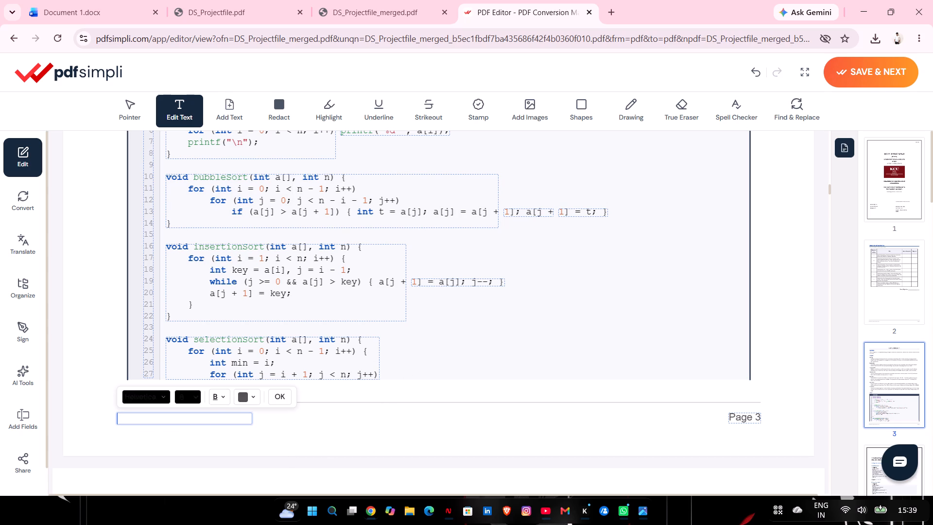
pyautogui.press('BackSpace')
pyautogui.press('BackSpace')
# Delete the closing parenthesis after "int n" in the selectionSort function header in page 3's C program.
pyautogui.tripleClick(315, 348)
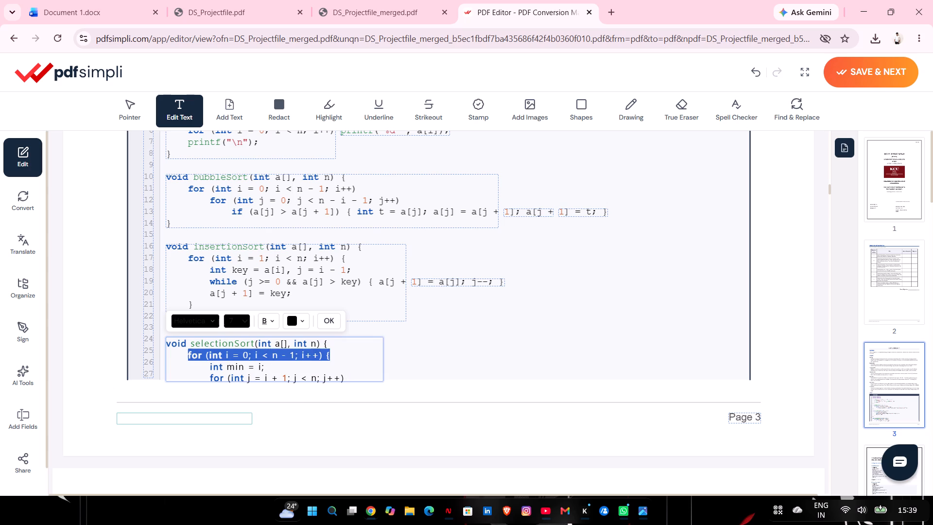
pyautogui.tripleClick(407, 342)
pyautogui.press('BackSpace')
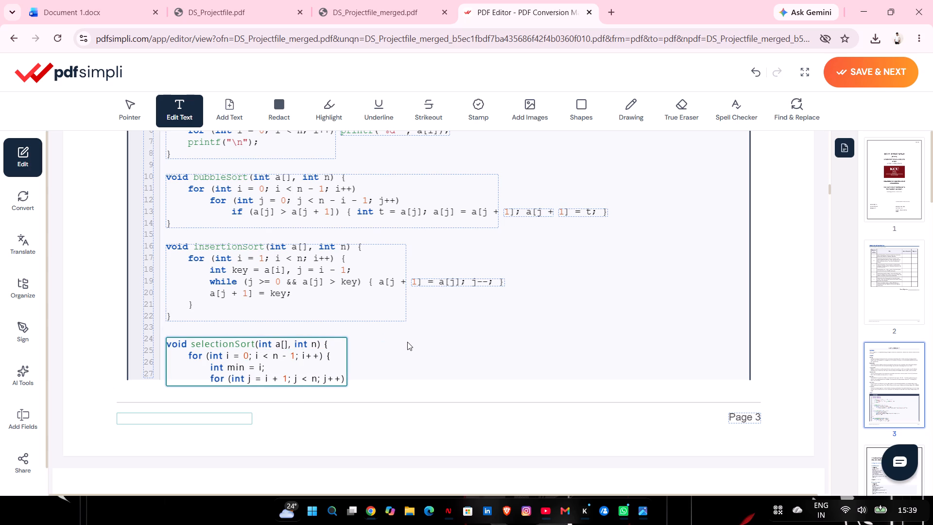
pyautogui.doubleClick(318, 348)
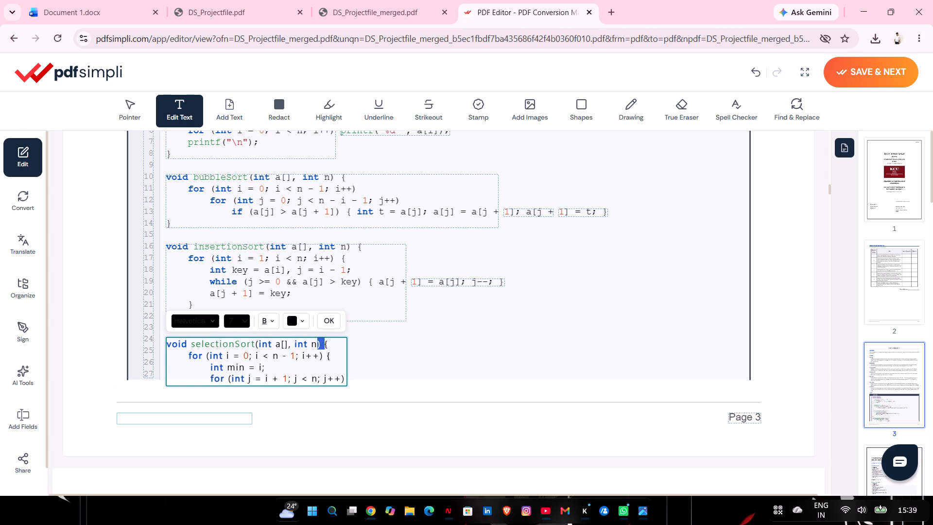
pyautogui.press('BackSpace')
pyautogui.doubleClick(299, 360)
# Delete the "EXPERIMENT 1" heading text above the QUESTION section on page 3.
pyautogui.scroll(3, 315, 313)
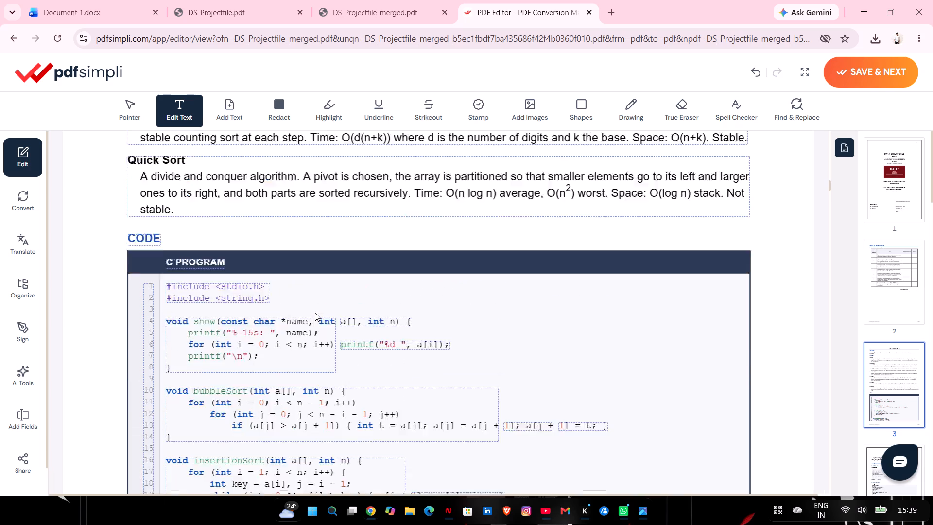
pyautogui.scroll(2, 315, 313)
pyautogui.scroll(6, 228, 266)
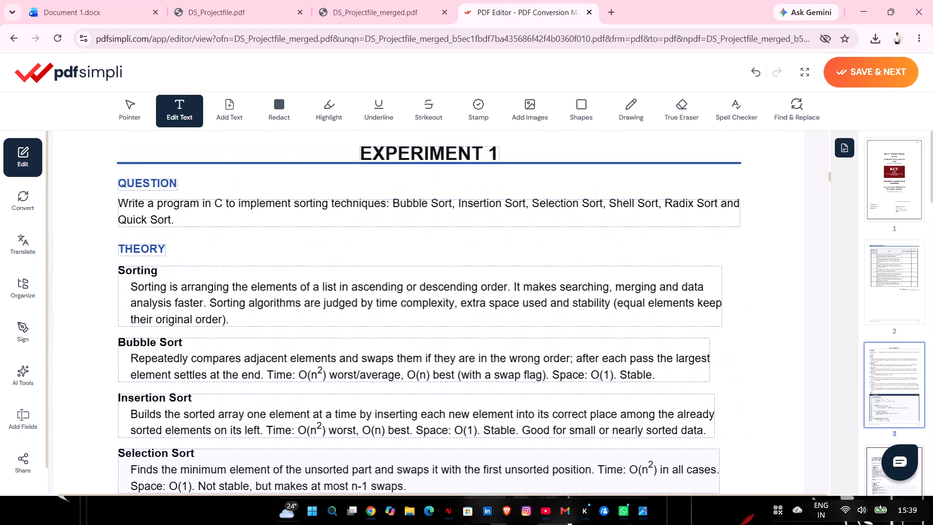
pyautogui.scroll(1, 228, 266)
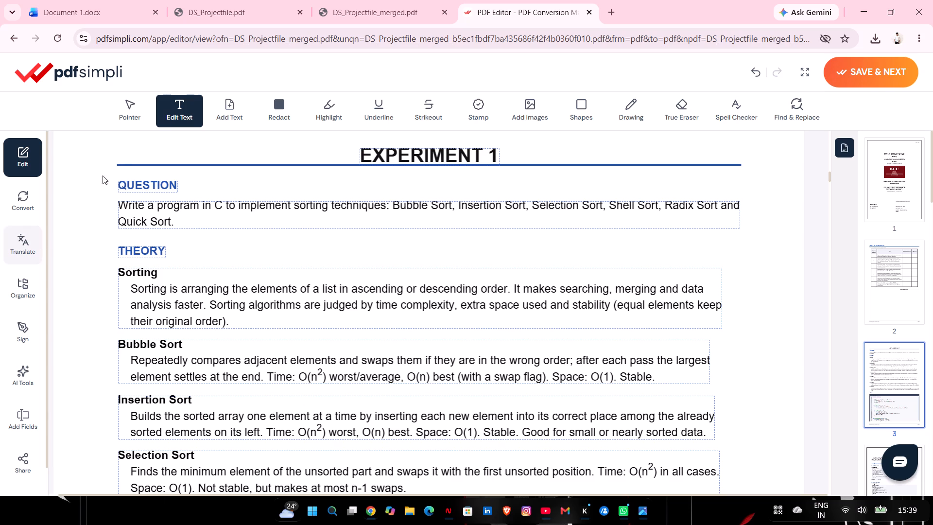
pyautogui.scroll(1, 123, 201)
pyautogui.scroll(1, 349, 175)
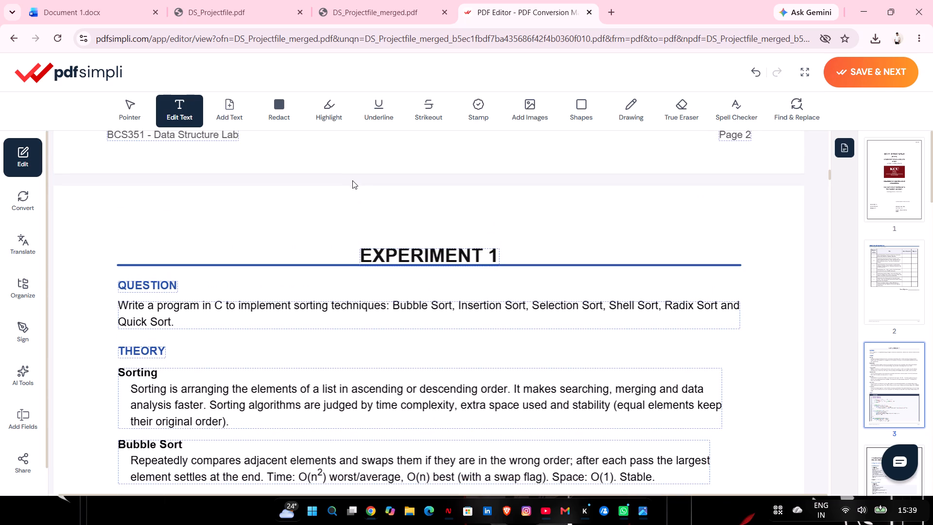
pyautogui.click(416, 256)
pyautogui.tripleClick(416, 256)
pyautogui.click(416, 256)
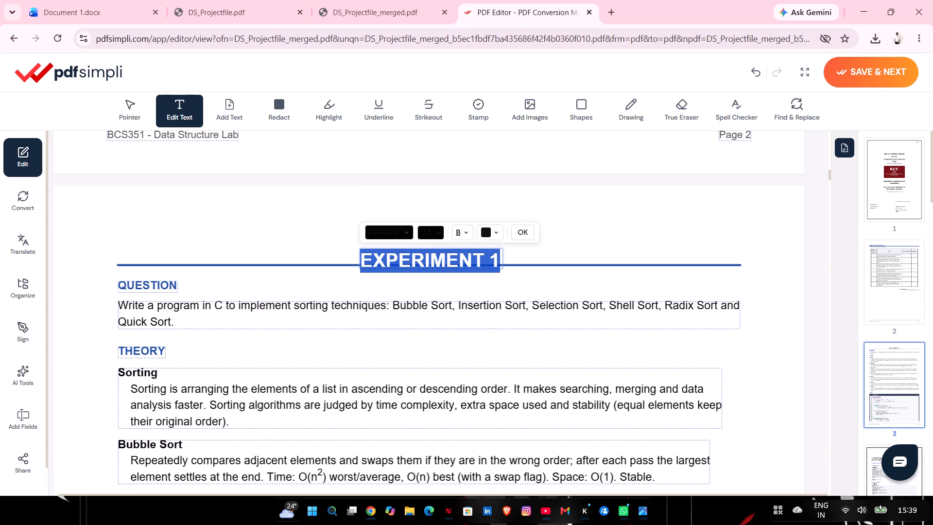
pyautogui.press('BackSpace')
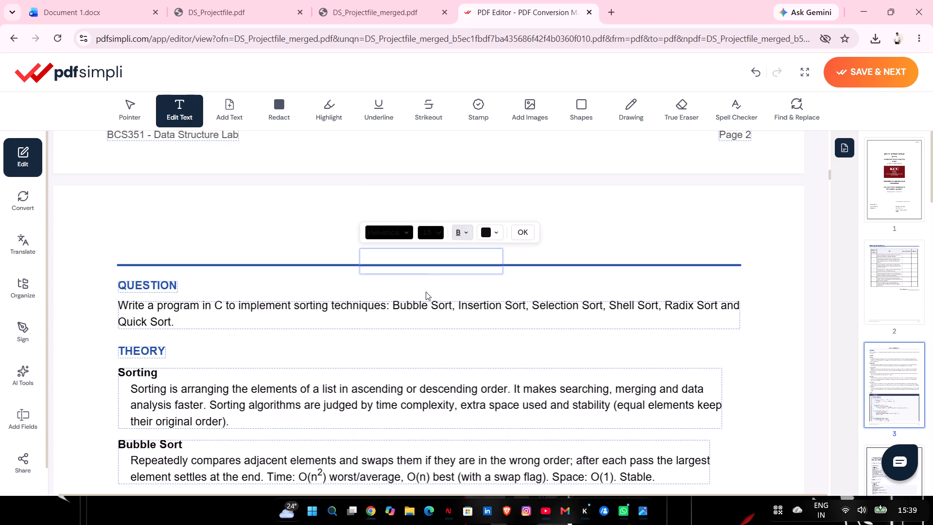
pyautogui.tripleClick(425, 298)
pyautogui.doubleClick(425, 298)
pyautogui.moveTo(425, 298); pyautogui.dragTo(426, 304)
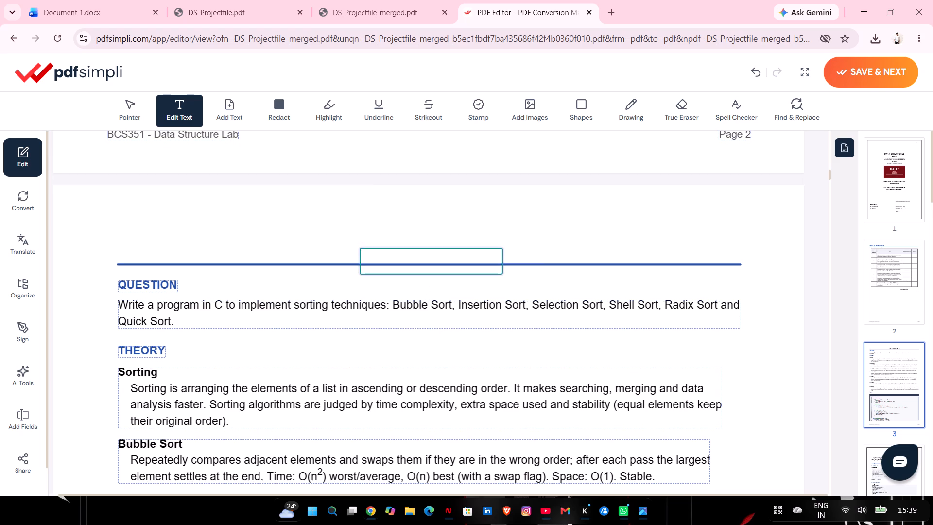
pyautogui.moveTo(426, 304); pyautogui.dragTo(663, 181)
# Look through the Experiment 1 theory and the sorting programs and outputs on the pages after it.
pyautogui.scroll(5, 663, 181)
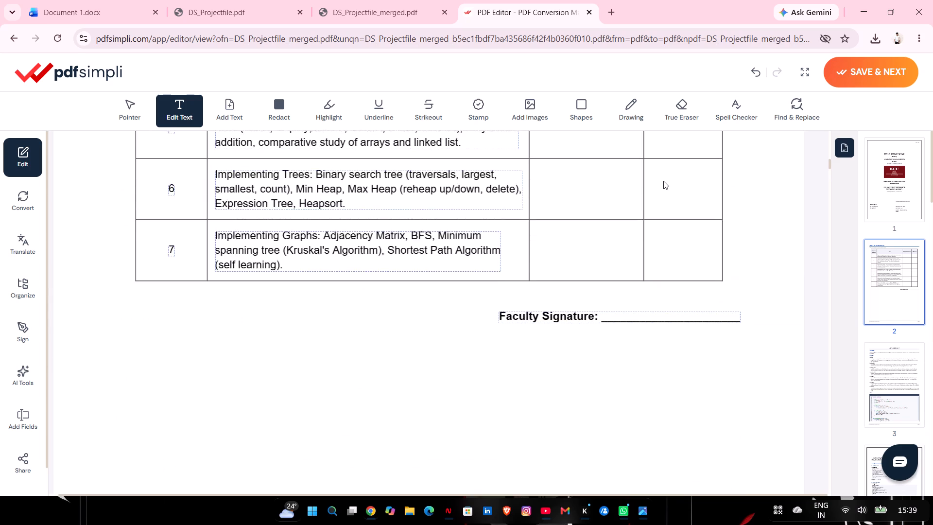
pyautogui.scroll(-4, 663, 181)
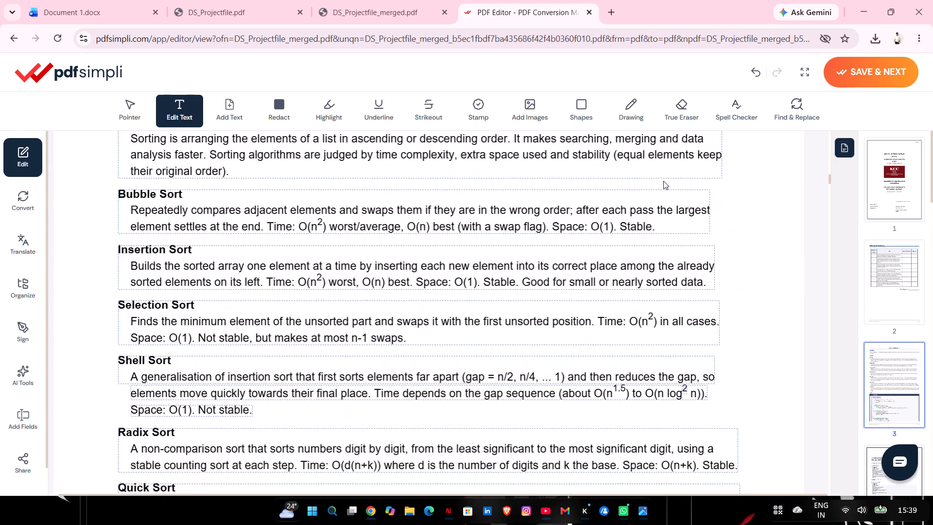
pyautogui.scroll(-14, 663, 181)
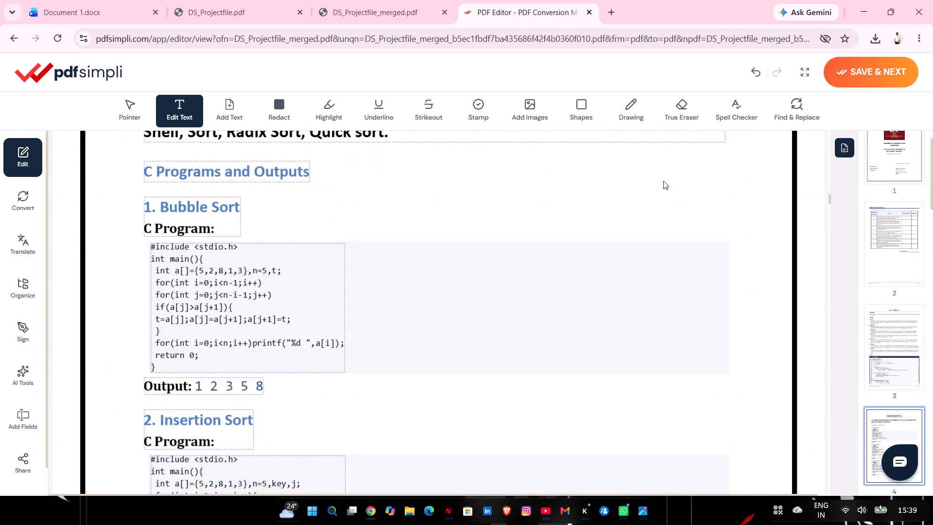
pyautogui.scroll(-7, 663, 181)
pyautogui.scroll(1, 663, 181)
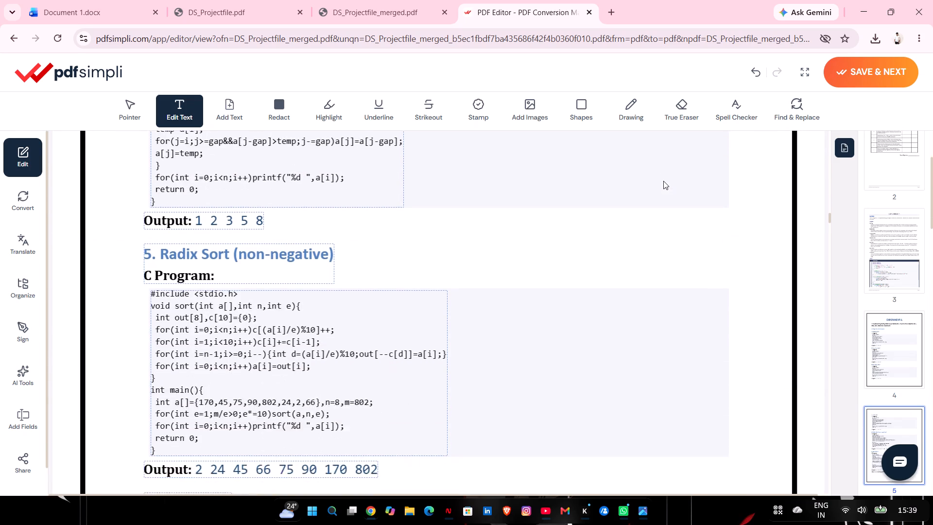
pyautogui.scroll(9, 663, 181)
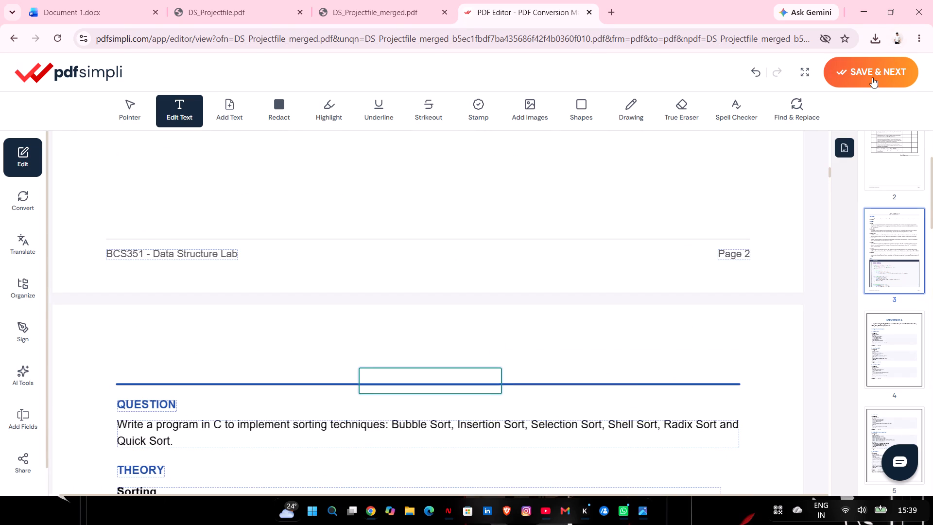
# Review the index of experiments and re-check the submission details and title block on the cover page.
pyautogui.scroll(7, 552, 211)
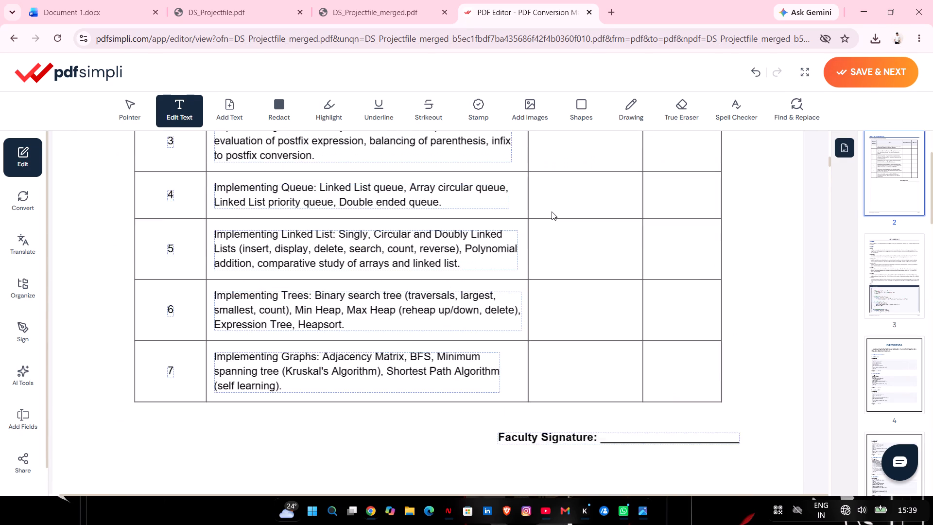
pyautogui.scroll(9, 552, 211)
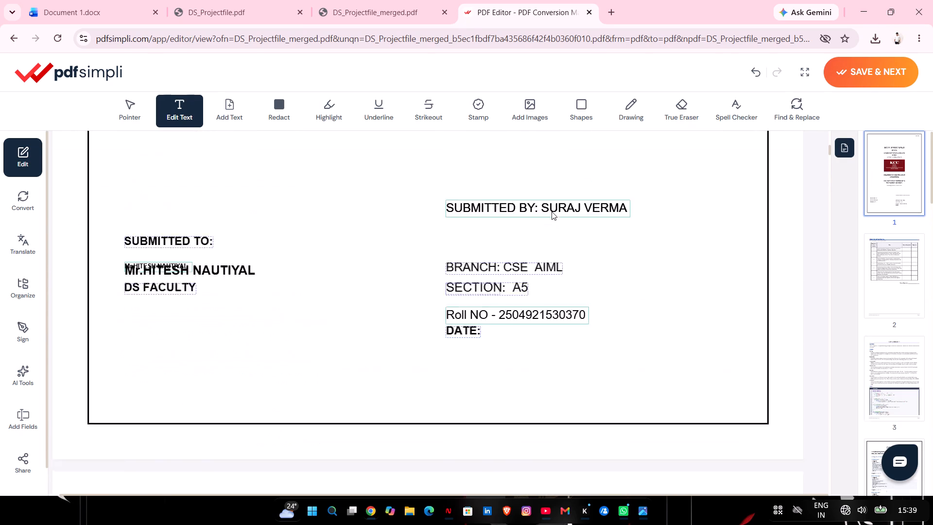
pyautogui.scroll(6, 552, 211)
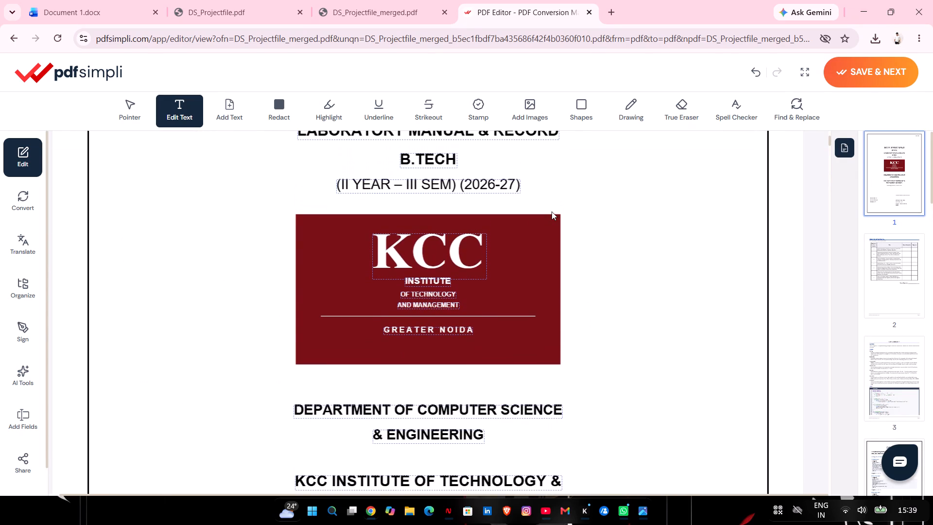
pyautogui.hscroll(-1, 552, 211)
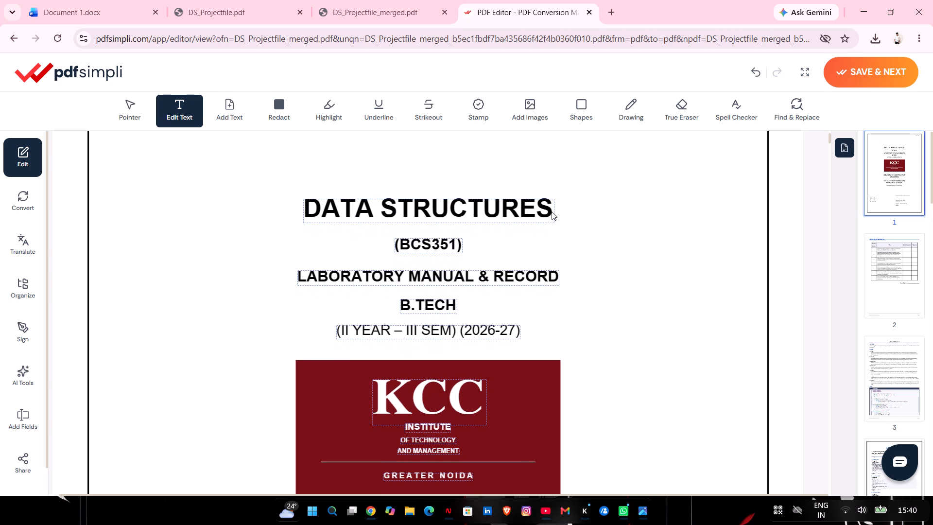
# Review the cover page from the title block down to the submission details.
pyautogui.hscroll(-1, 552, 211)
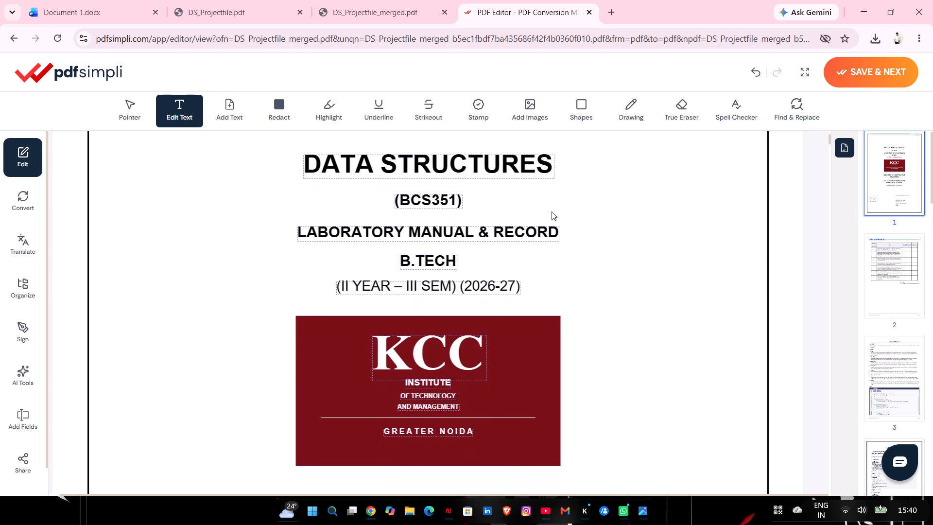
pyautogui.hscroll(-1, 552, 211)
pyautogui.scroll(-1, 552, 211)
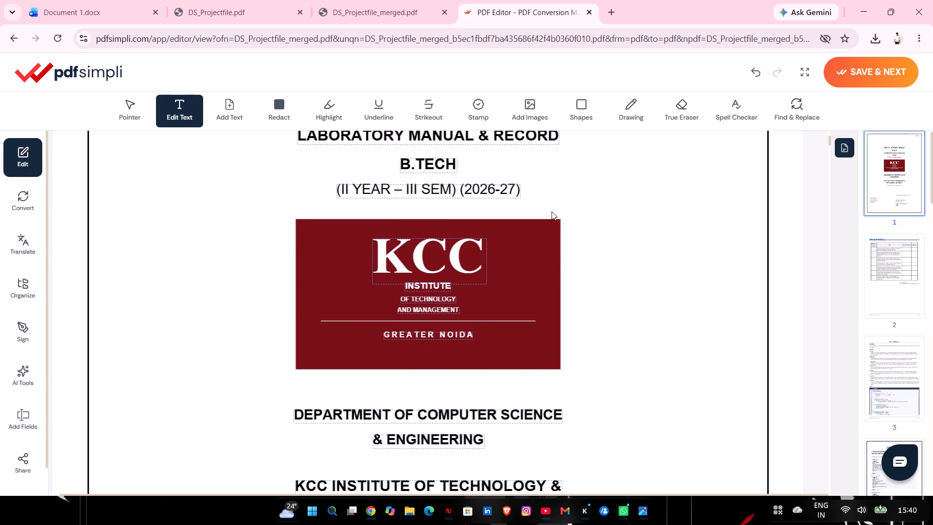
pyautogui.scroll(-2, 552, 211)
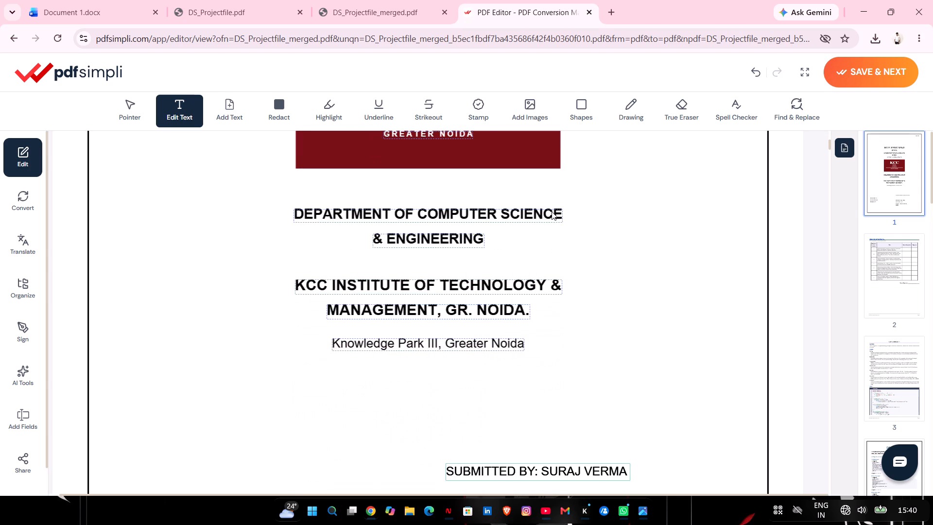
pyautogui.scroll(-2, 552, 211)
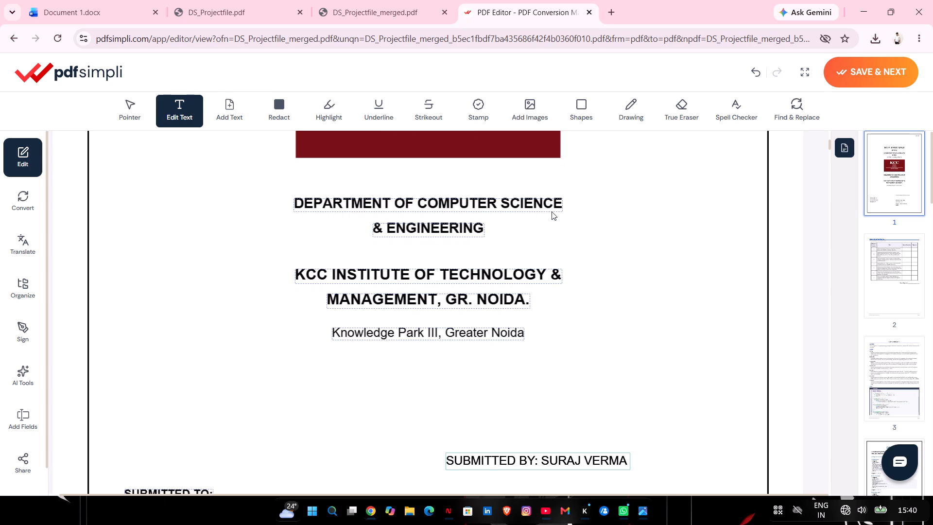
pyautogui.scroll(-1, 552, 211)
pyautogui.scroll(-1, 522, 258)
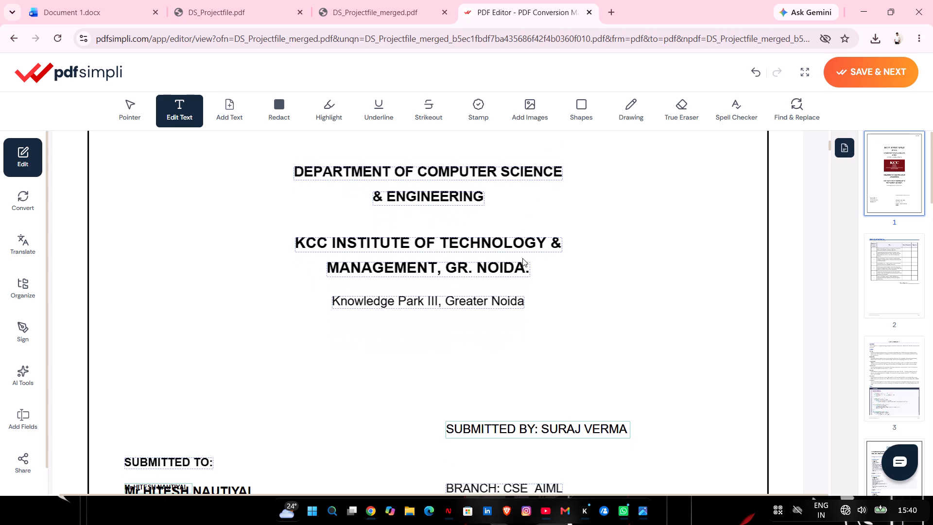
pyautogui.scroll(-2, 522, 258)
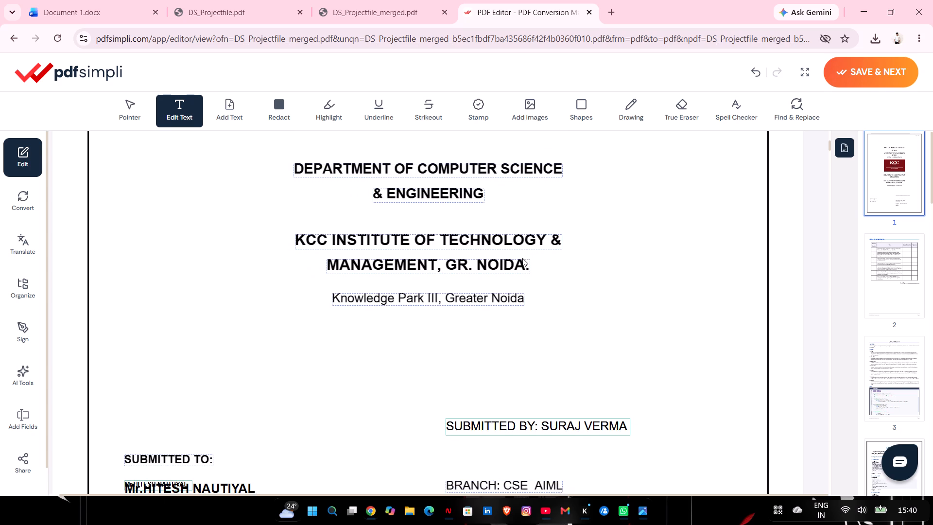
pyautogui.scroll(-1, 522, 258)
pyautogui.scroll(-1, 454, 310)
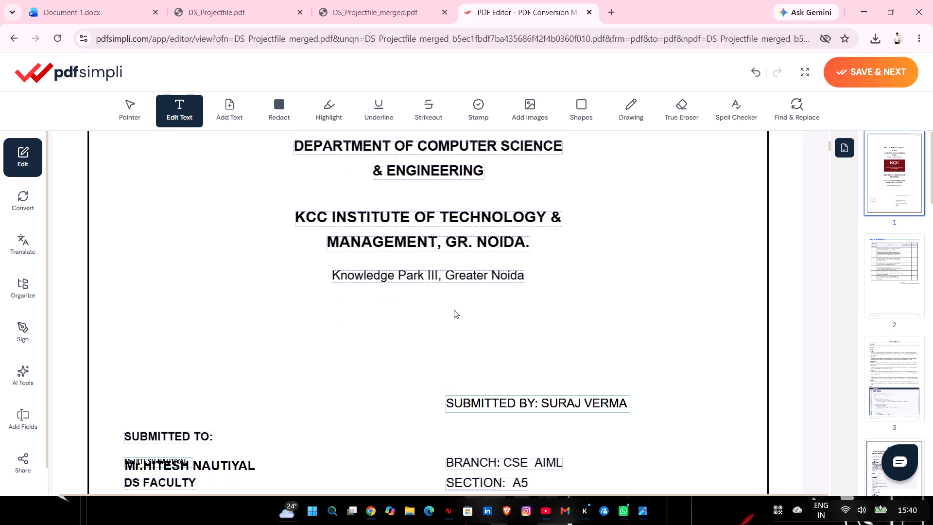
pyautogui.scroll(-2, 454, 310)
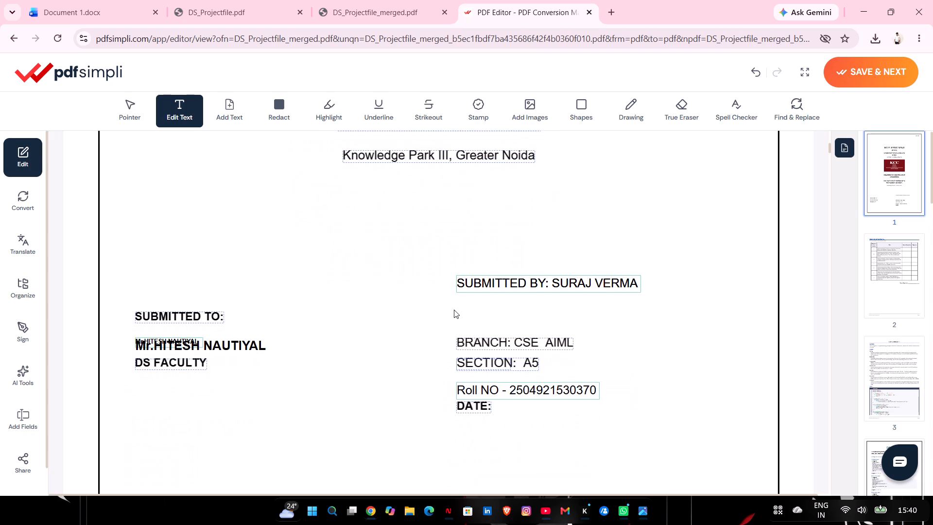
pyautogui.scroll(-1, 454, 310)
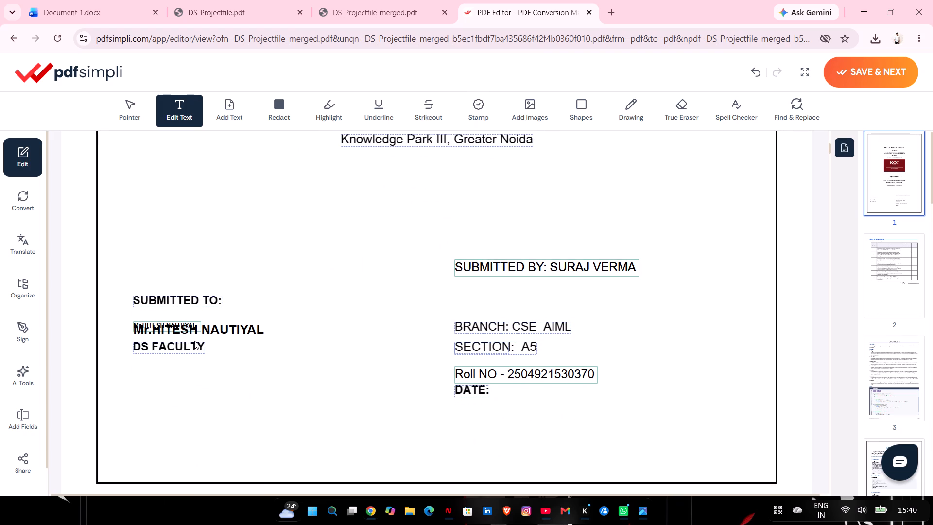
# Increase the font size of the faculty name under "SUBMITTED TO:" on the cover page to match the surrounding text.
pyautogui.click(210, 332)
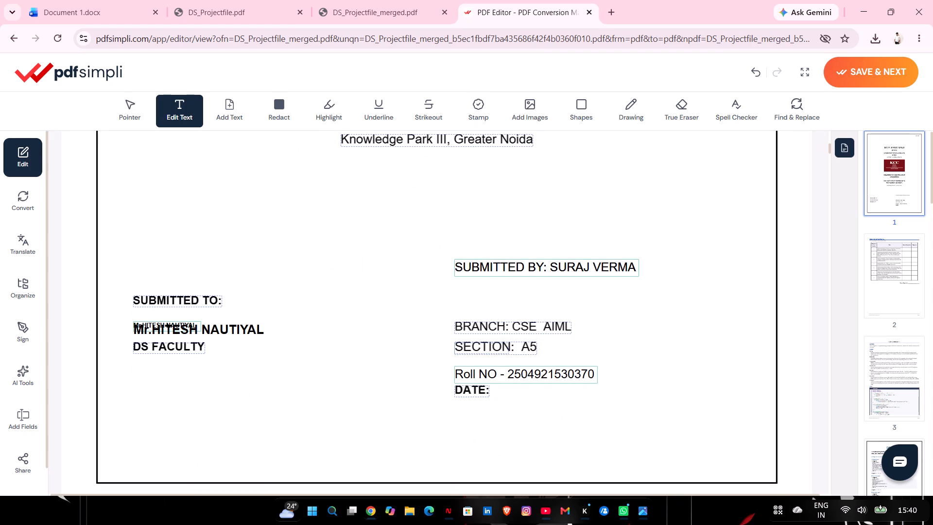
pyautogui.click(196, 327)
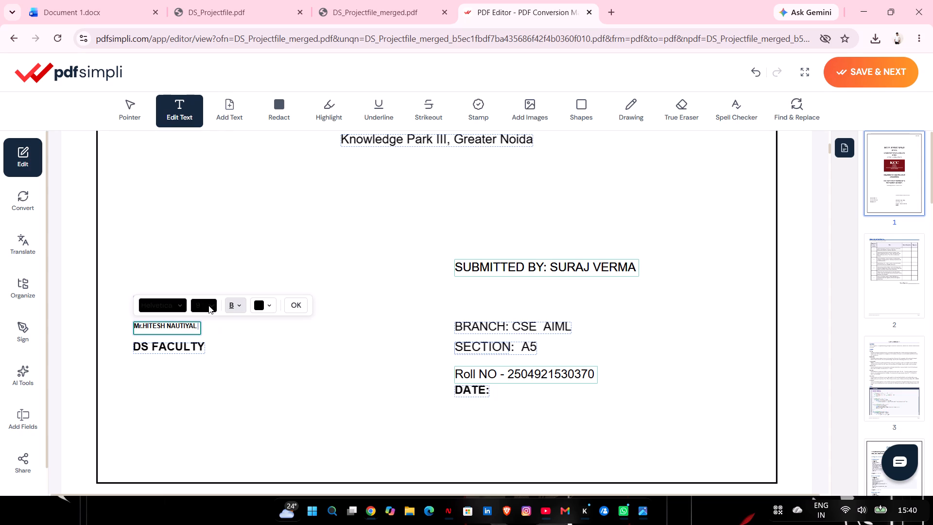
pyautogui.click(210, 305)
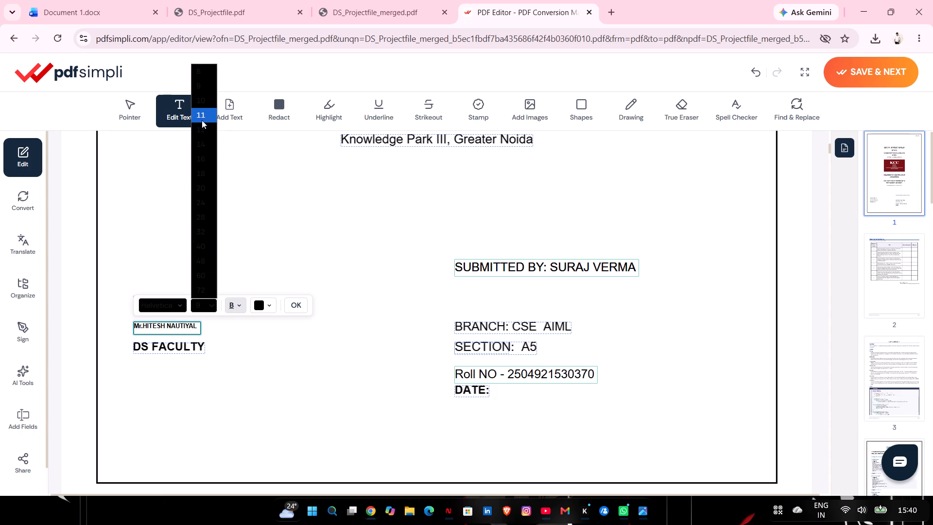
pyautogui.click(199, 107)
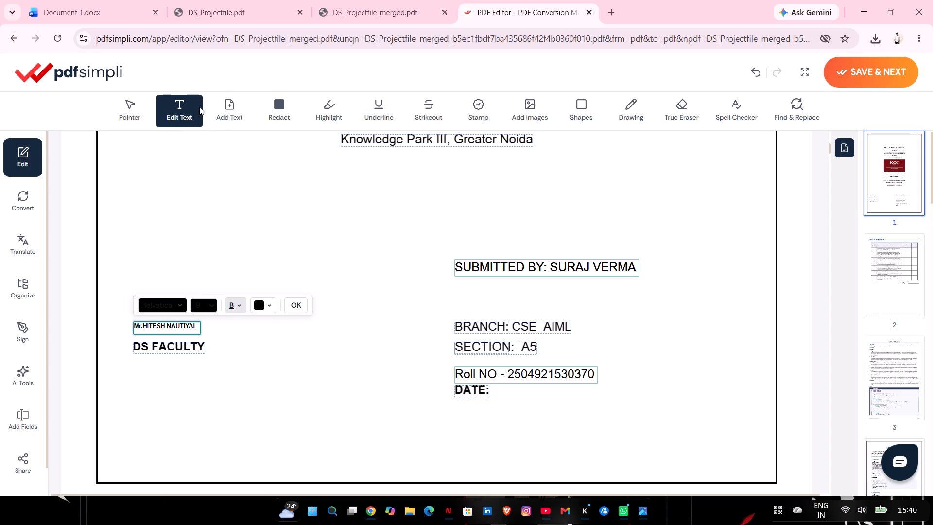
# Set the section in the cover page's submission details to A7.
pyautogui.scroll(4, 389, 251)
pyautogui.scroll(-1, 389, 251)
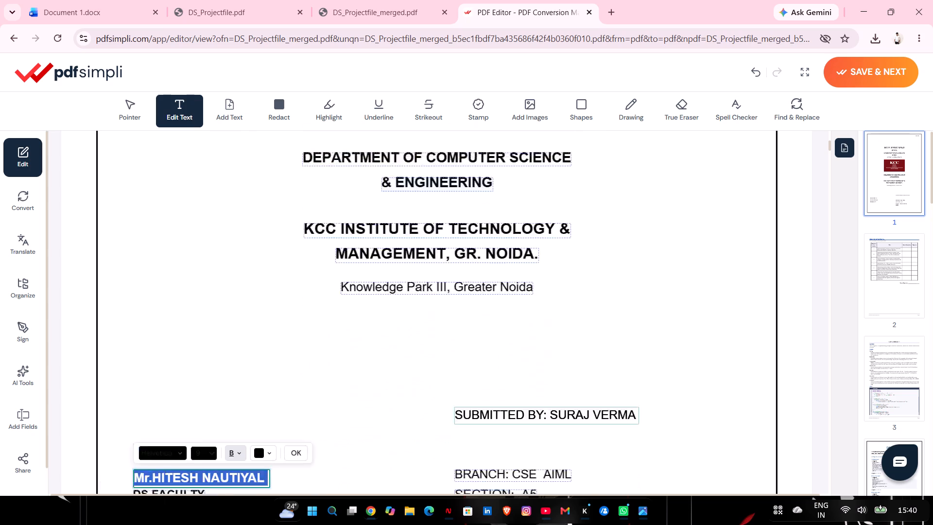
pyautogui.scroll(-2, 389, 251)
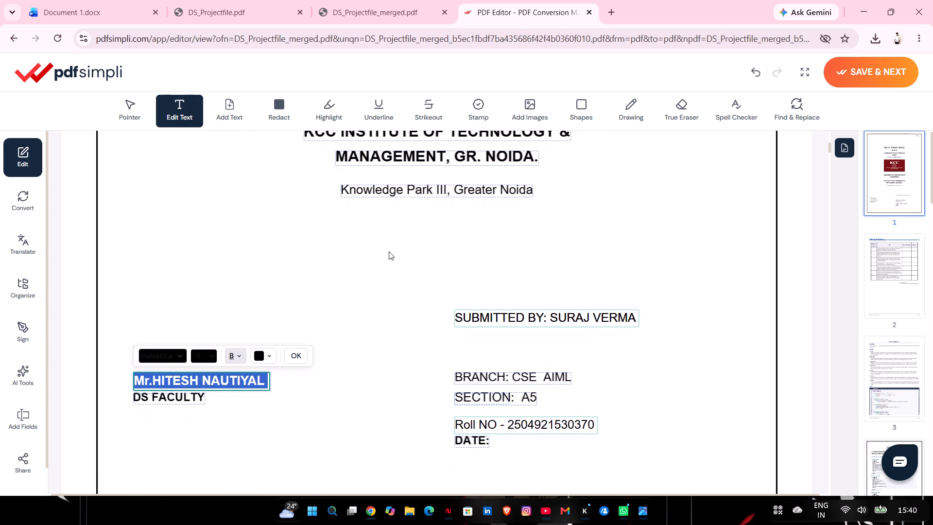
pyautogui.click(529, 397)
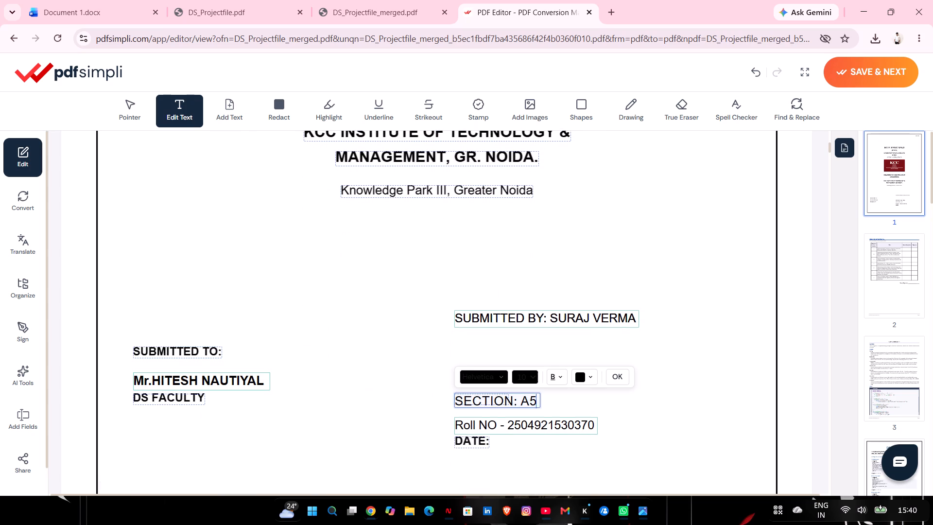
pyautogui.press('BackSpace')
pyautogui.press('7')
pyautogui.click(559, 417)
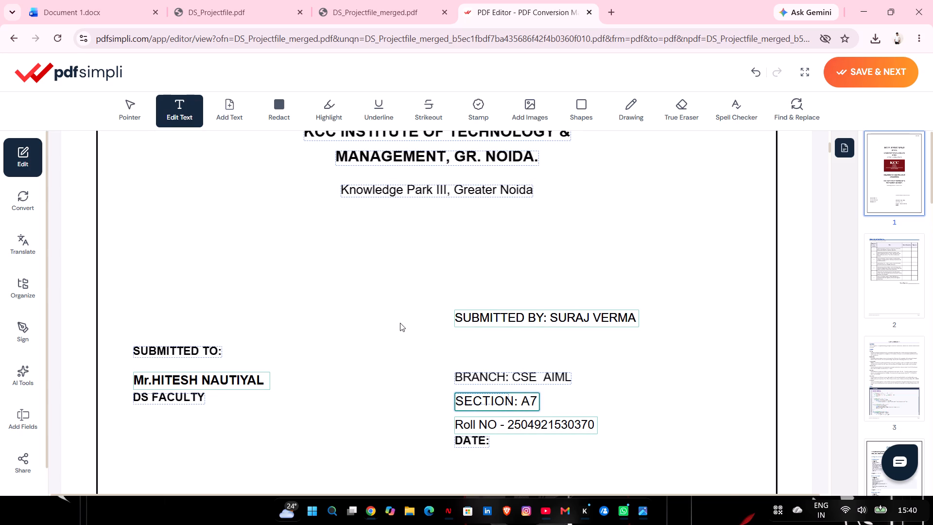
# Look through the experiment pages from the cover page to the linked-list stack program and back.
pyautogui.scroll(-16, 400, 323)
pyautogui.scroll(-8, 411, 303)
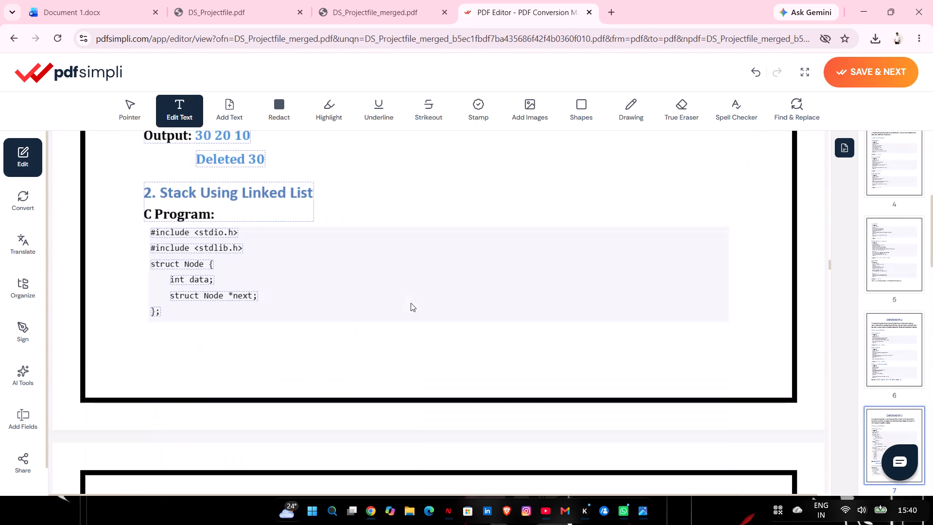
pyautogui.scroll(15, 411, 303)
pyautogui.scroll(9, 411, 303)
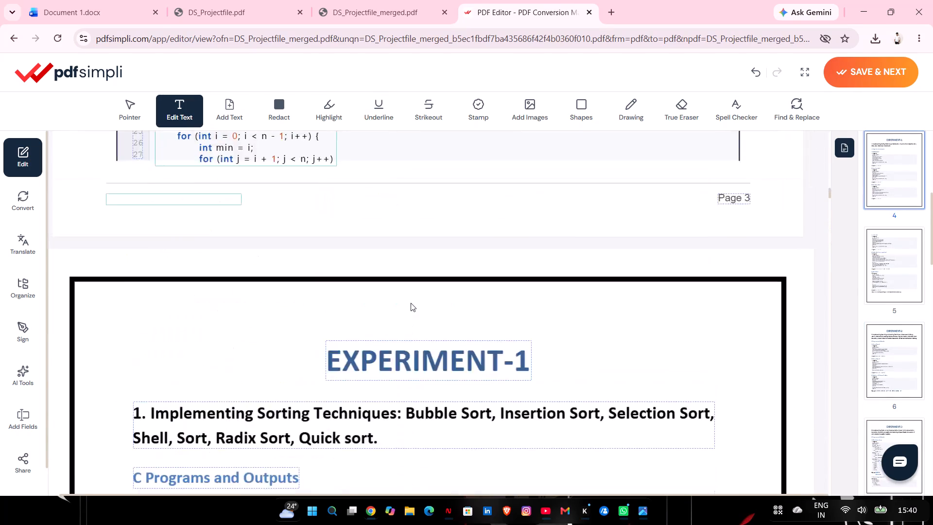
pyautogui.scroll(16, 411, 303)
# Re-check the edited submission details on the cover page, the index of experiments and the start of the Experiment 1 page.
pyautogui.scroll(-4, 411, 303)
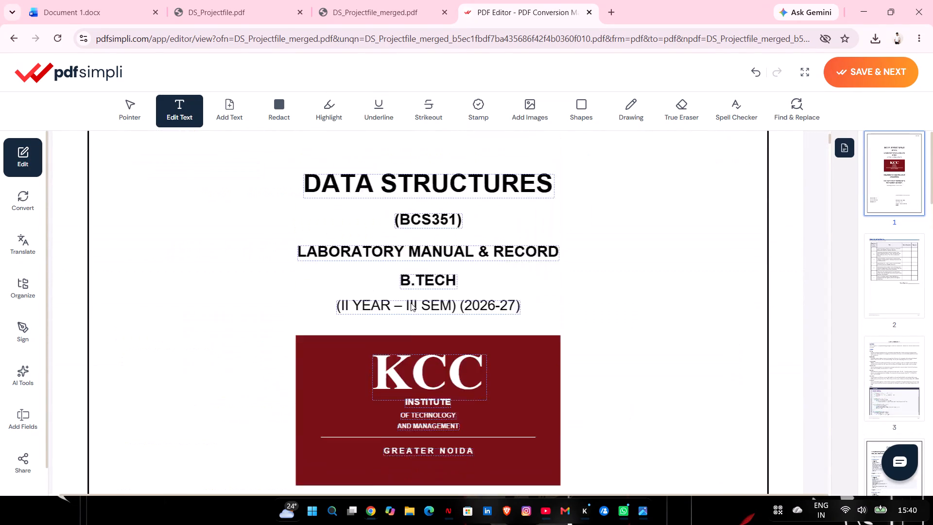
pyautogui.scroll(-6, 411, 303)
pyautogui.scroll(1, 411, 303)
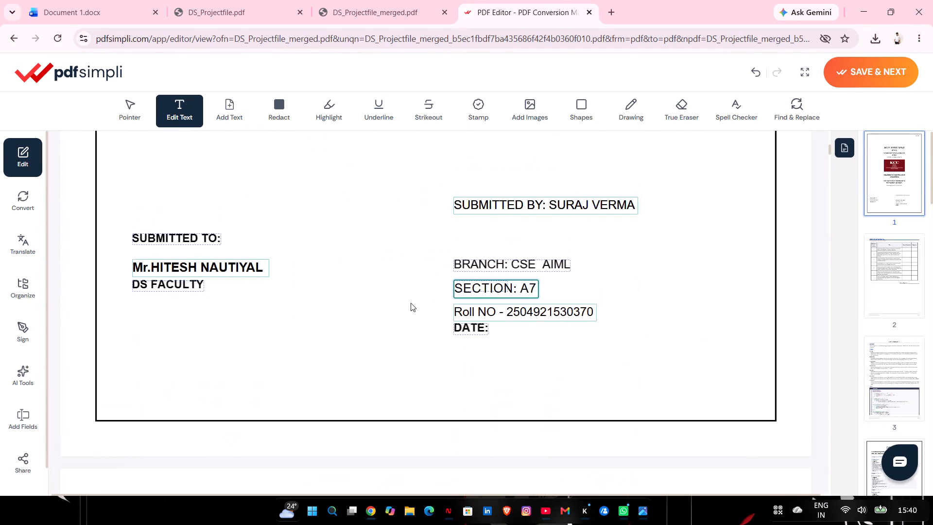
pyautogui.scroll(1, 411, 303)
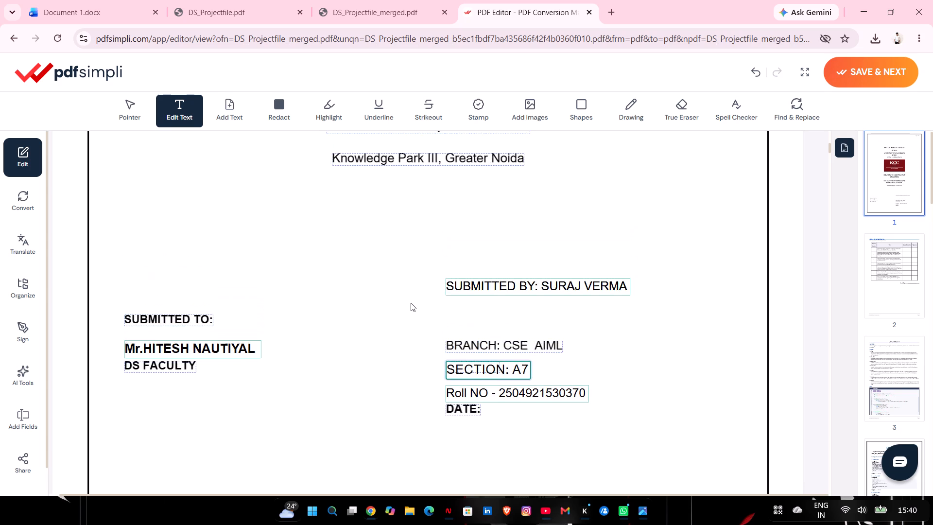
pyautogui.scroll(-6, 411, 303)
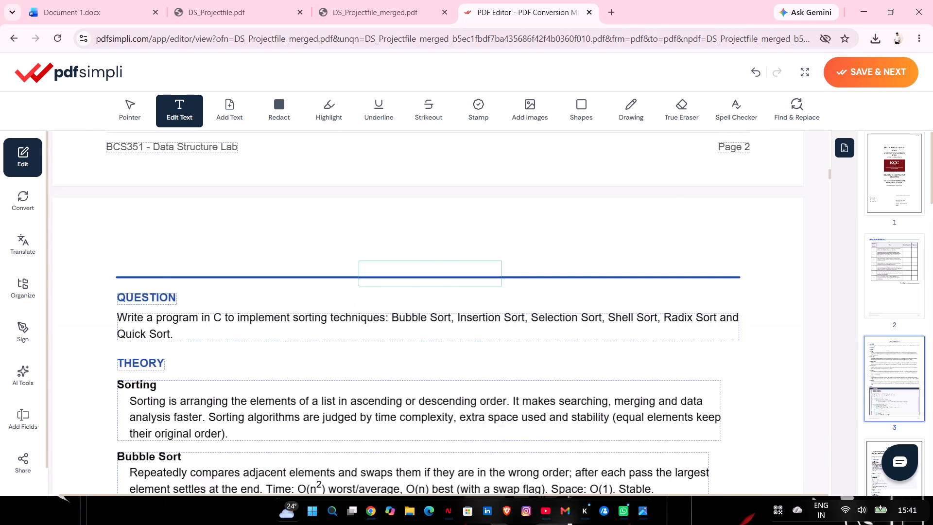
pyautogui.scroll(-5, 411, 303)
pyautogui.scroll(3, 411, 303)
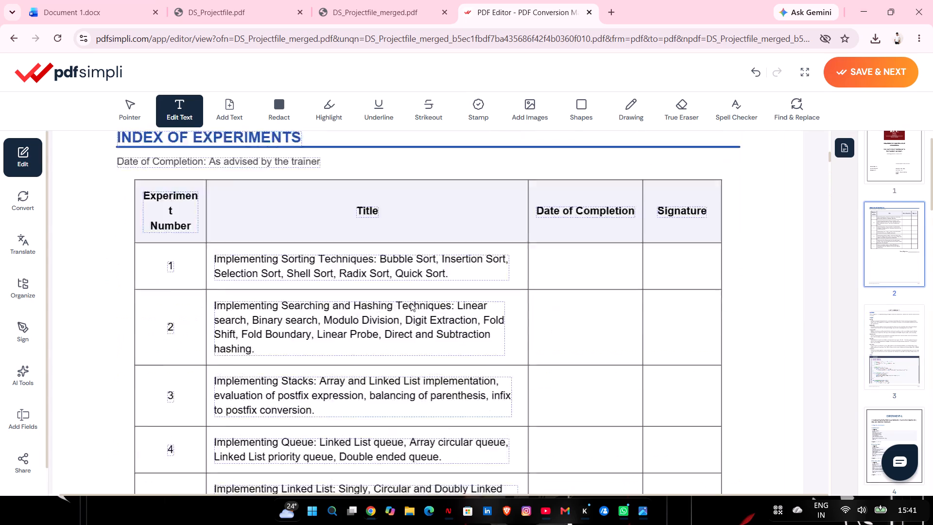
pyautogui.scroll(3, 411, 303)
pyautogui.hscroll(1, 411, 303)
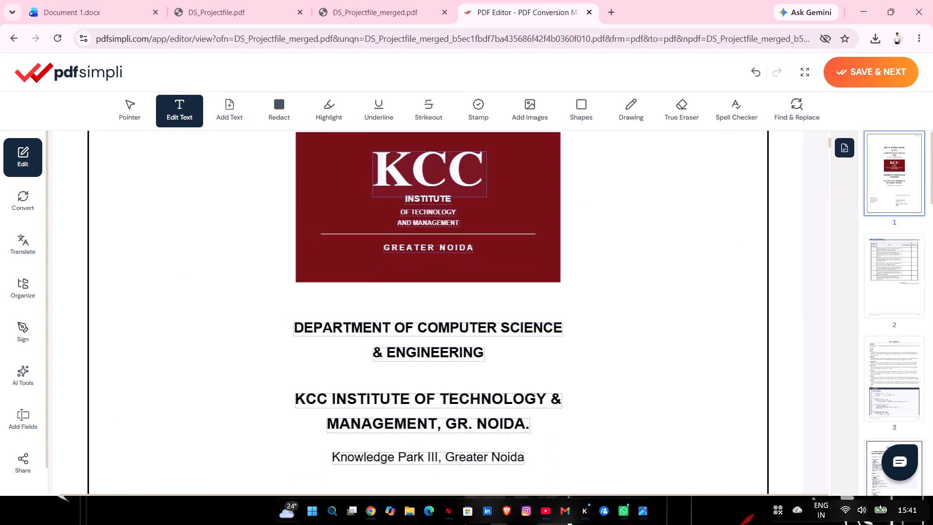
pyautogui.hscroll(1, 411, 303)
pyautogui.scroll(-5, 411, 303)
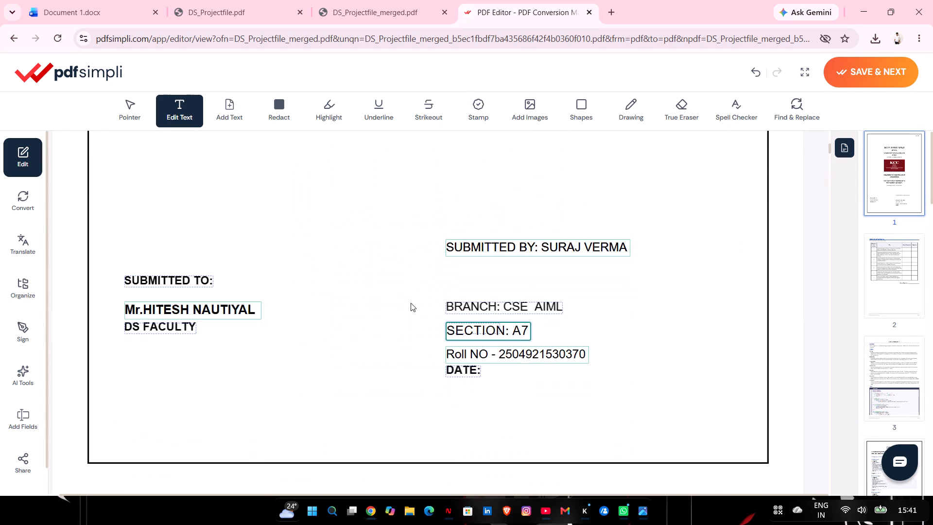
pyautogui.scroll(-2, 411, 303)
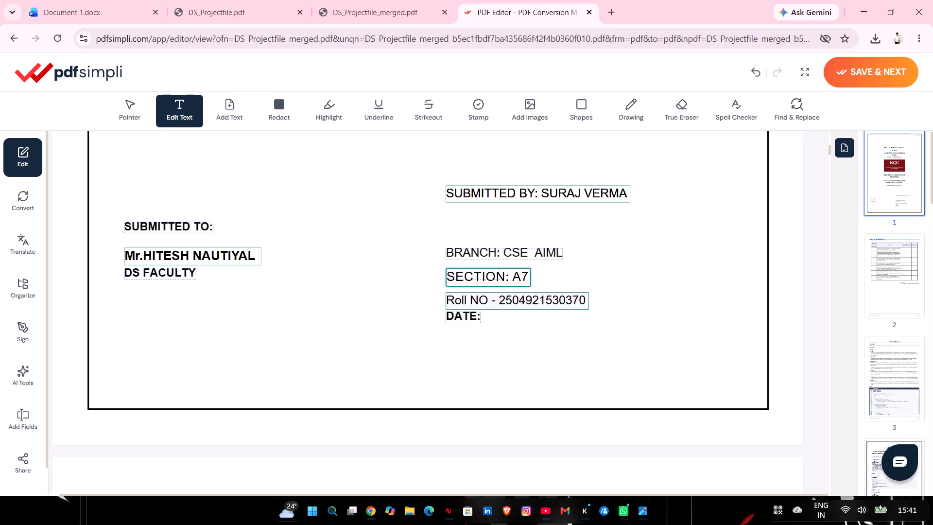
# Save the edited lab record and download it in PDF format under the suggested file name.
pyautogui.click(864, 75)
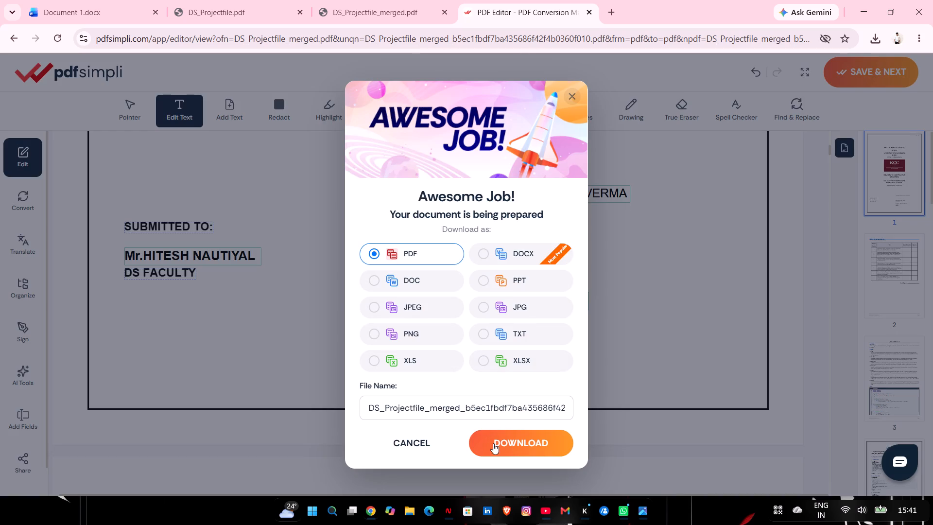
pyautogui.click(493, 444)
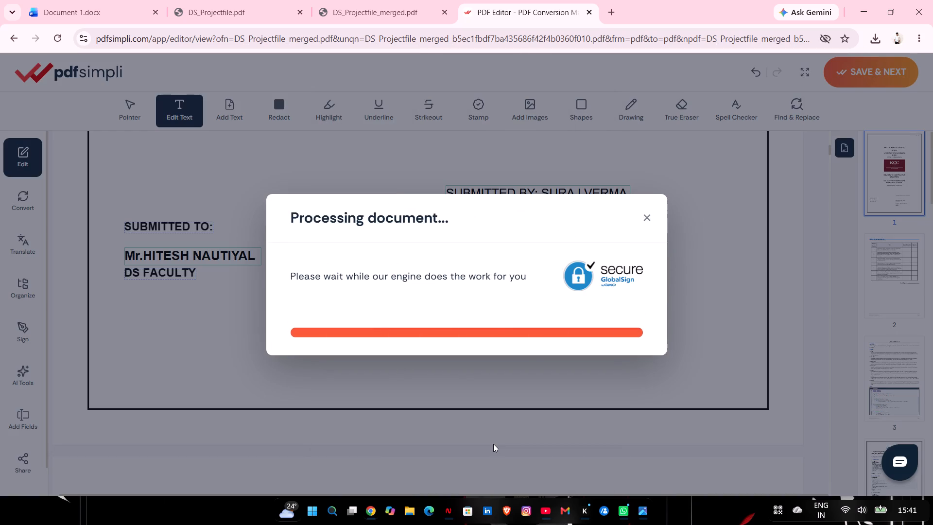
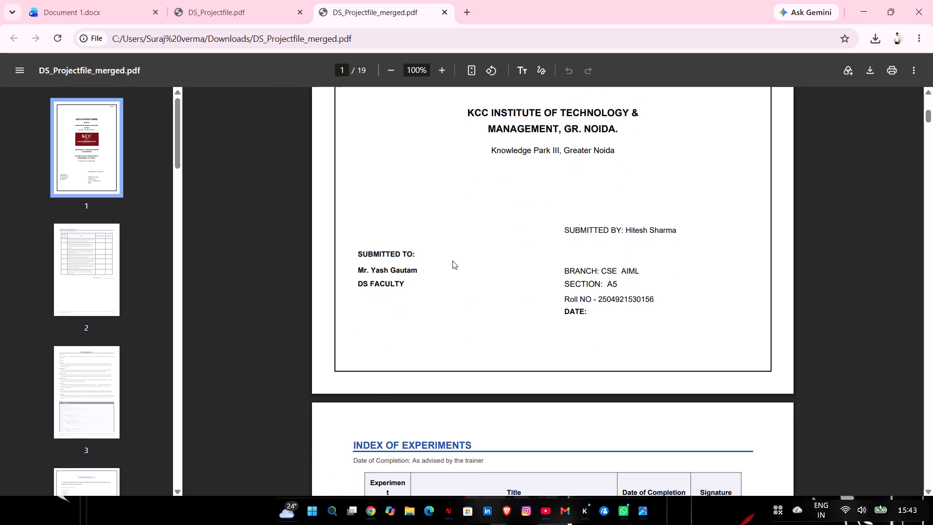
# Look through the merged lab record from the cover page past the index to both Experiment 1 pages.
pyautogui.scroll(-8, 452, 261)
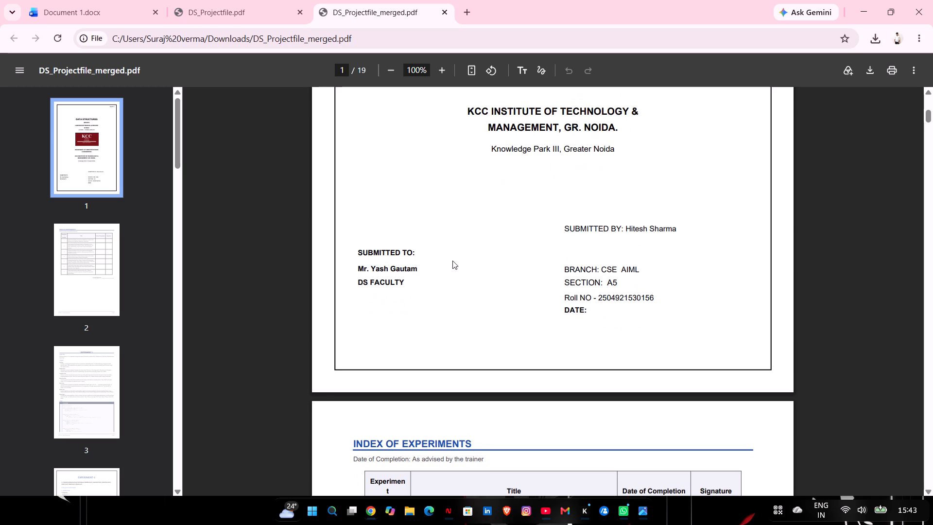
pyautogui.scroll(-7, 452, 261)
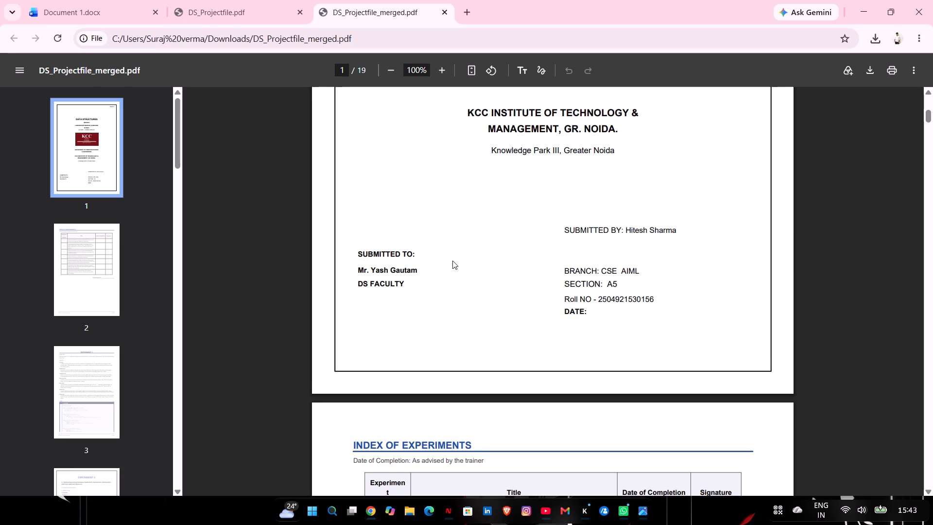
pyautogui.scroll(-3, 452, 261)
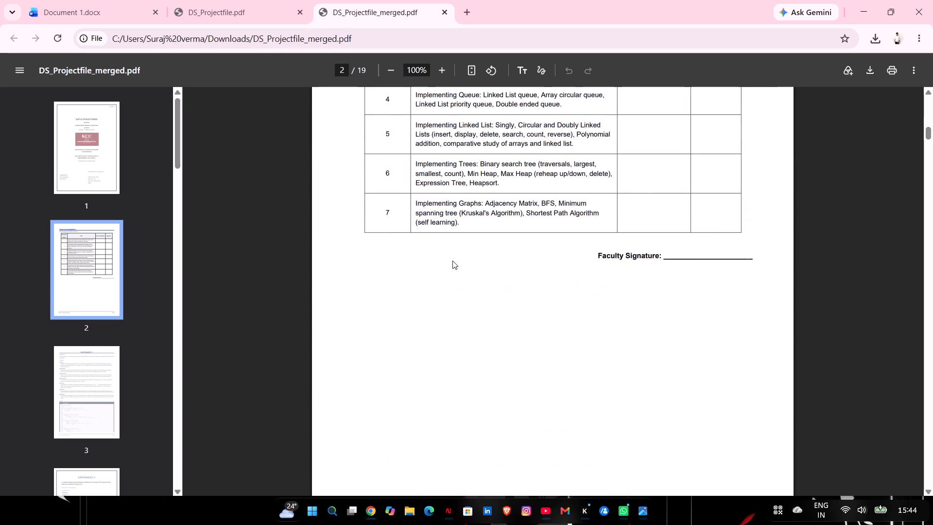
pyautogui.scroll(-3, 452, 261)
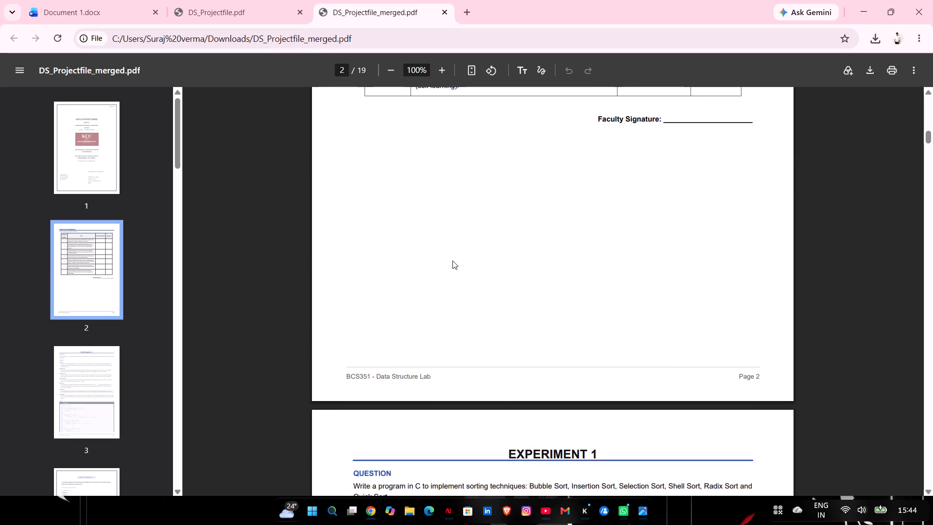
pyautogui.scroll(-2, 452, 261)
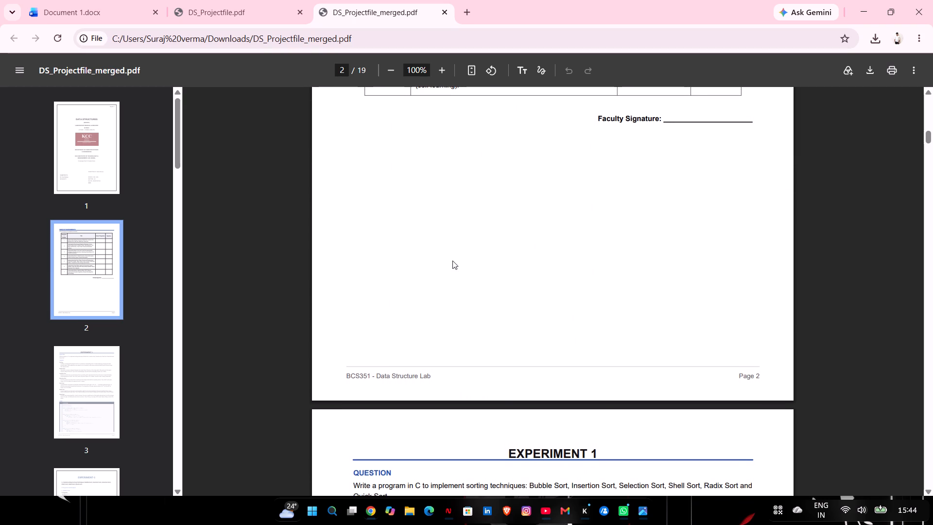
pyautogui.scroll(-8, 452, 261)
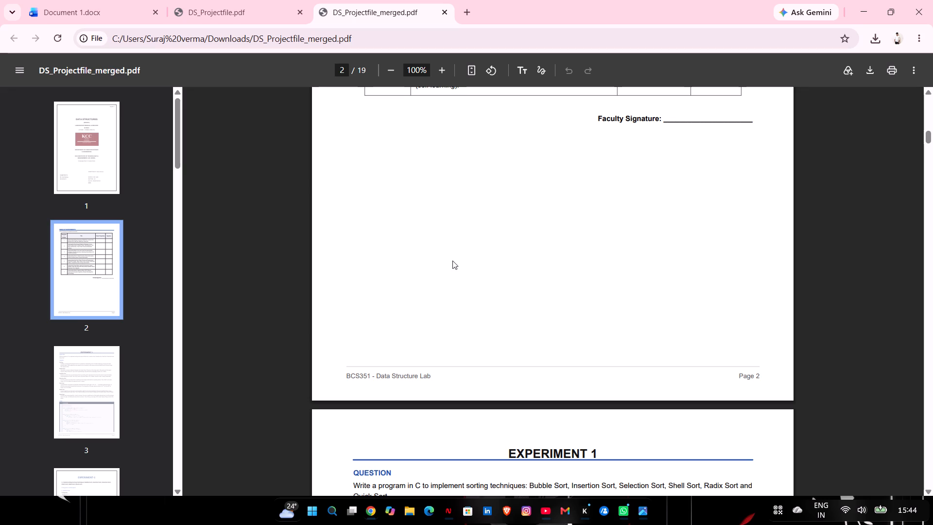
pyautogui.scroll(-2, 452, 261)
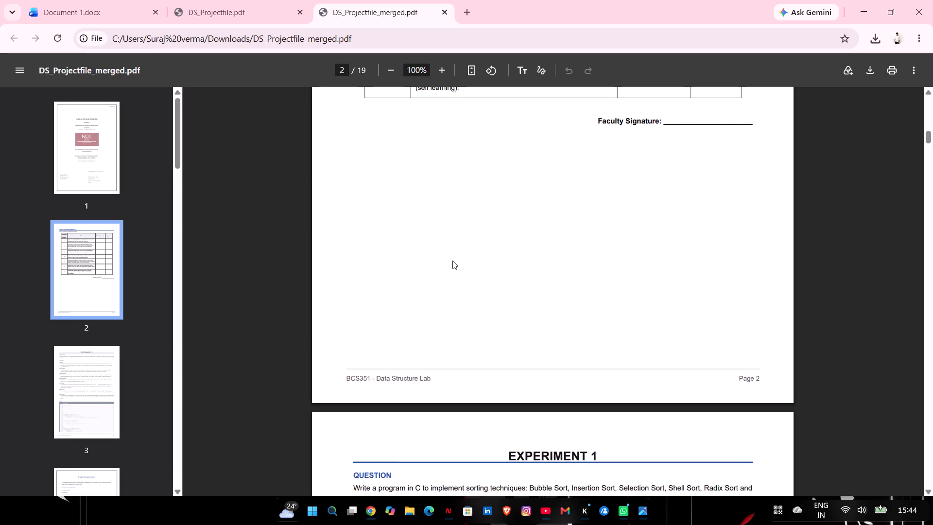
pyautogui.scroll(-7, 452, 261)
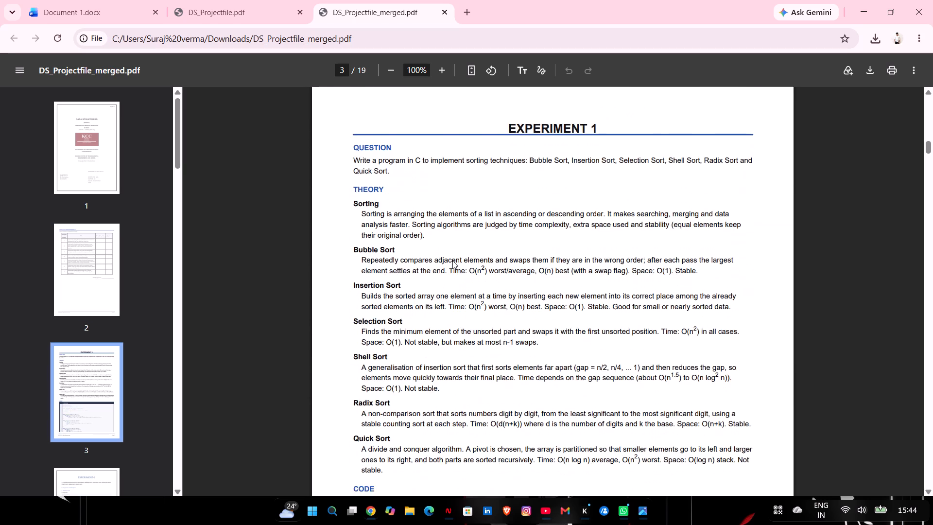
pyautogui.scroll(-6, 452, 261)
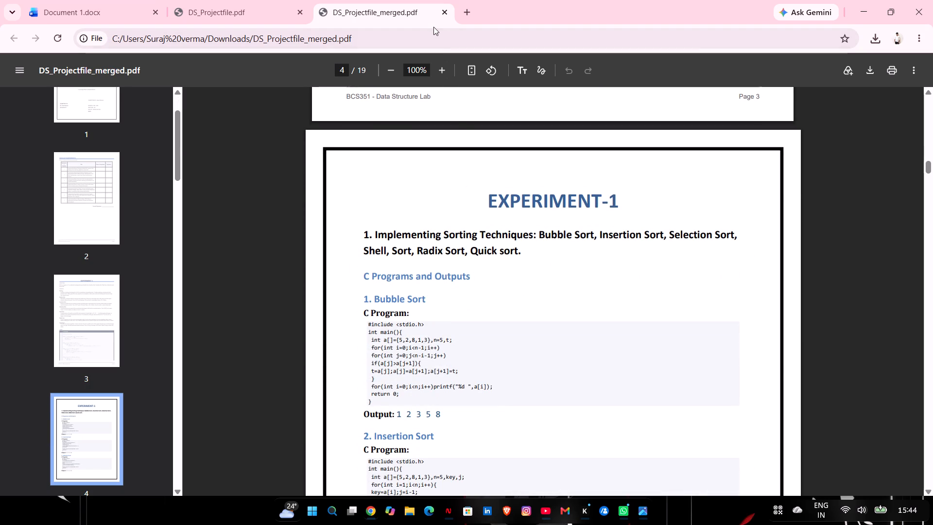
# Search the web for a PDF page remover in a new tab and open iLovePDF's tool for removing pages.
pyautogui.rightClick(468, 7)
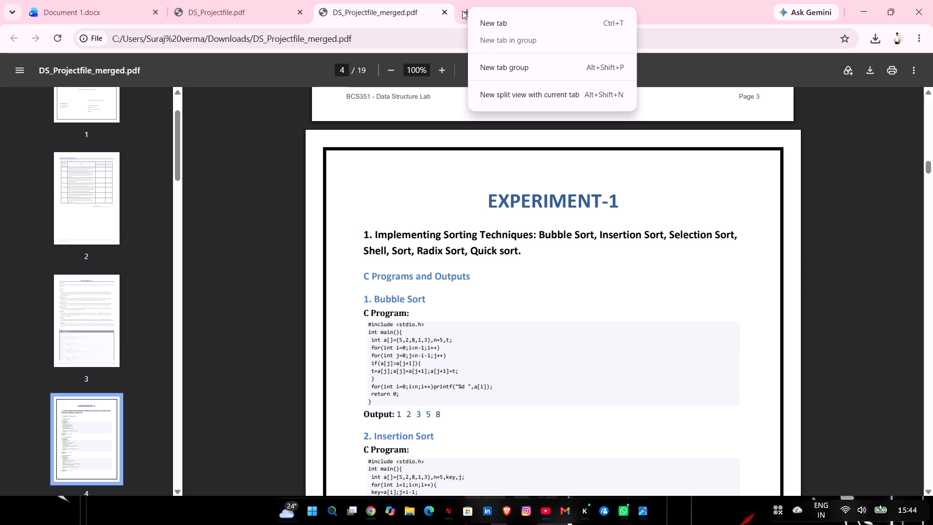
pyautogui.click(462, 11)
pyautogui.click(363, 30)
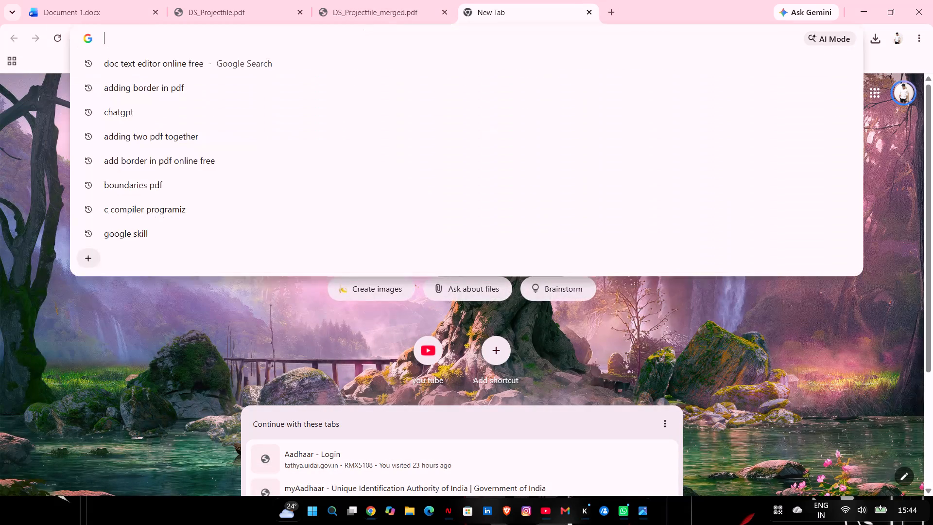
pyautogui.moveTo(362, 36); pyautogui.dragTo(240, 148)
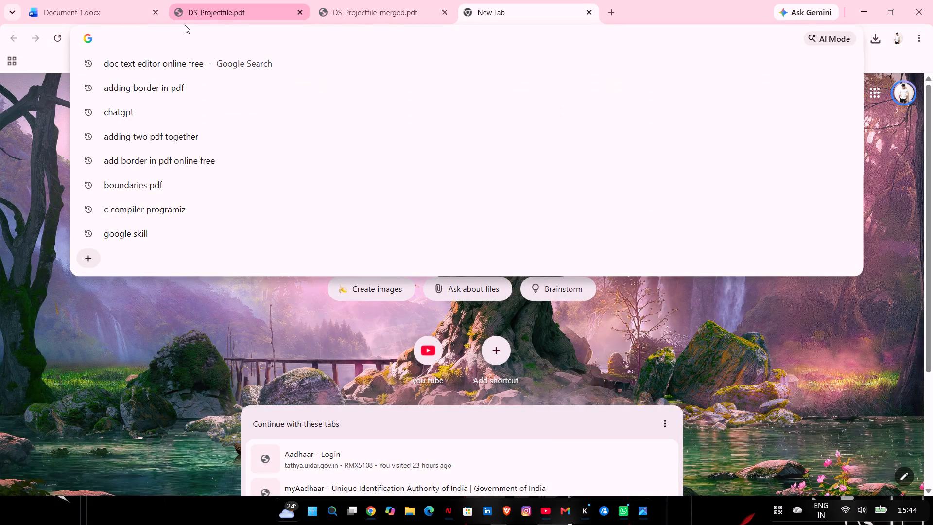
pyautogui.click(187, 38)
pyautogui.press('p')
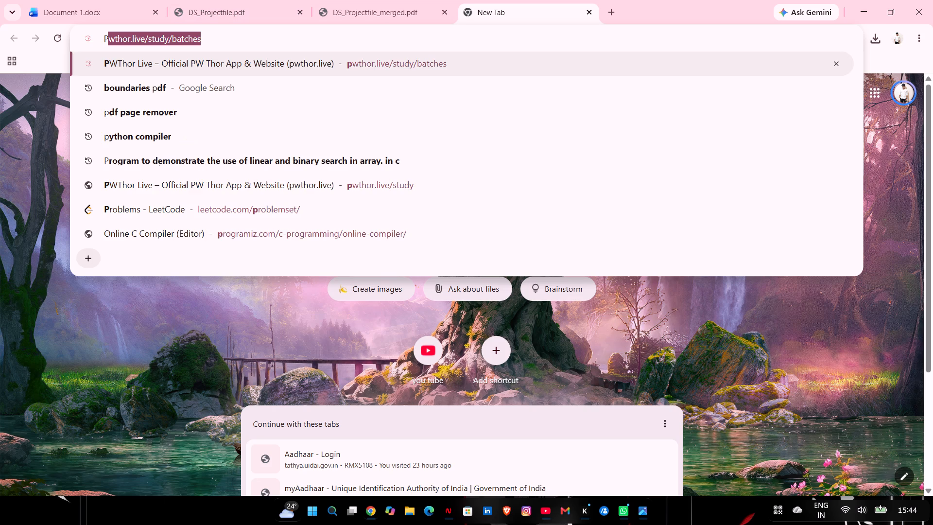
pyautogui.write('DF PAGE')
pyautogui.press('space')
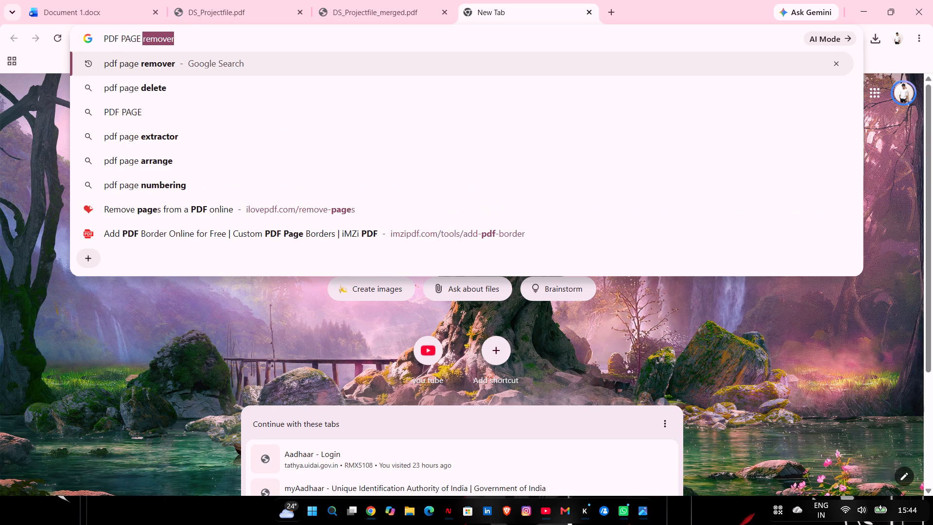
pyautogui.click(156, 62)
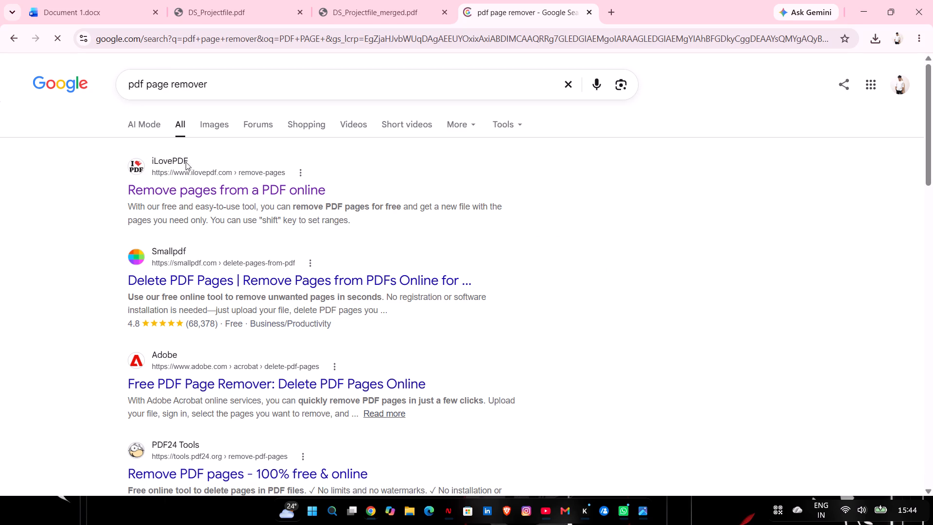
pyautogui.click(172, 190)
pyautogui.click(260, 188)
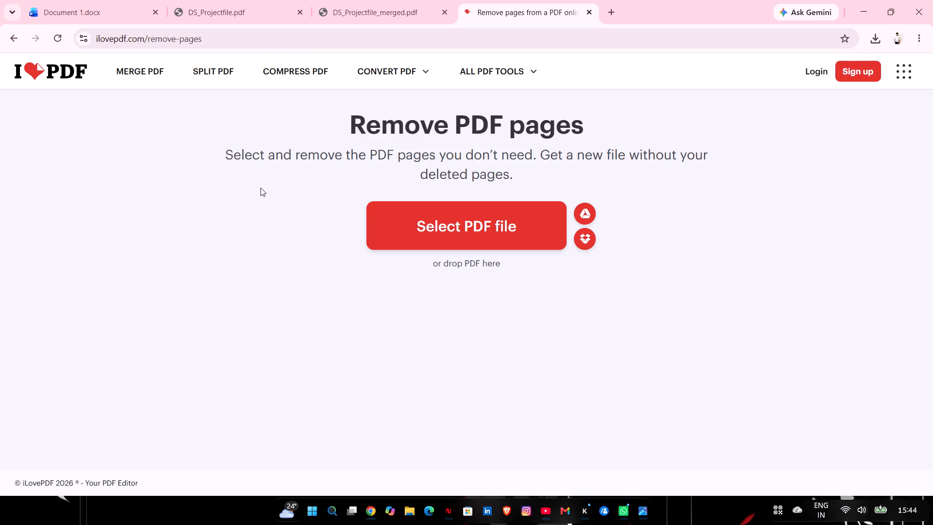
# Upload DS_Projectfile_merged from Downloads and remove page 3 from it.
pyautogui.click(422, 215)
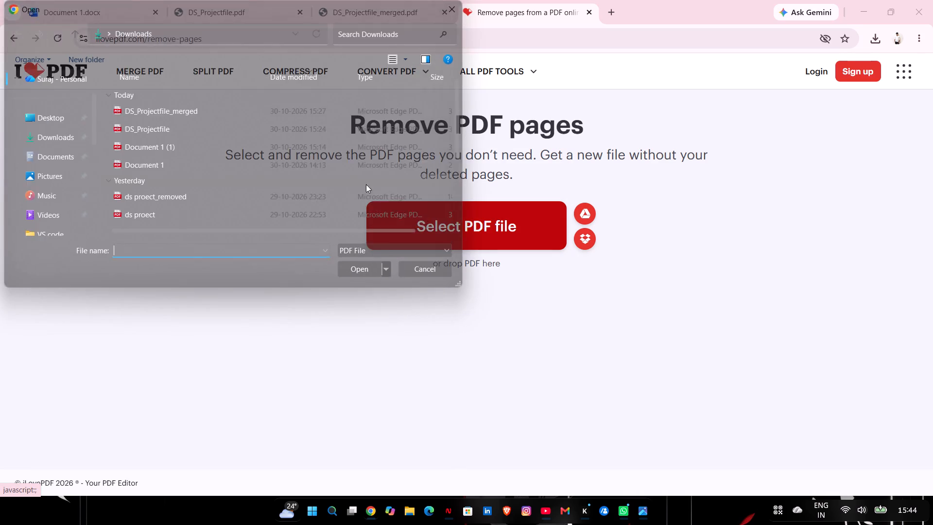
pyautogui.click(222, 108)
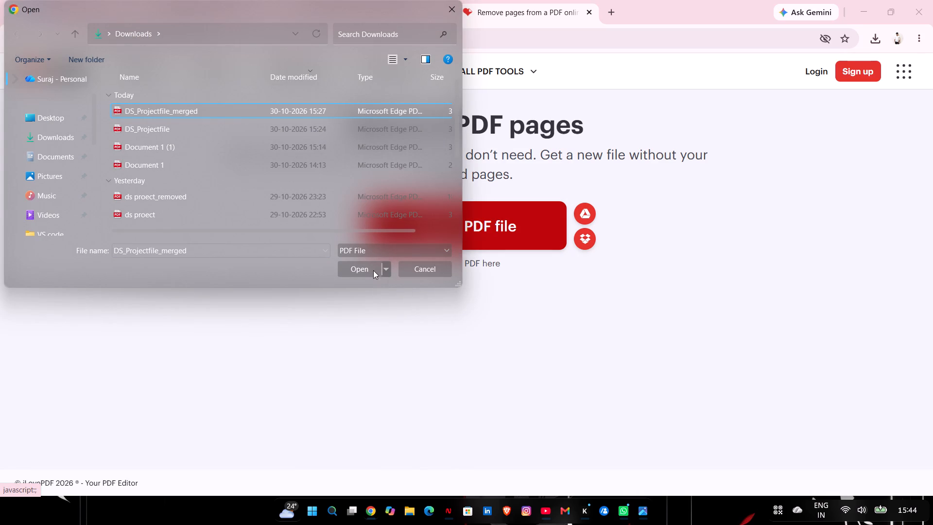
pyautogui.click(368, 267)
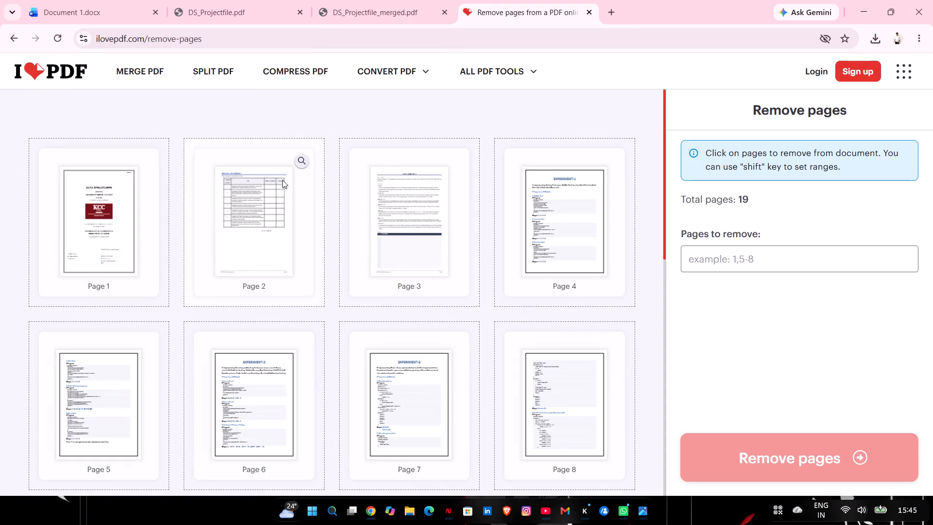
pyautogui.click(373, 203)
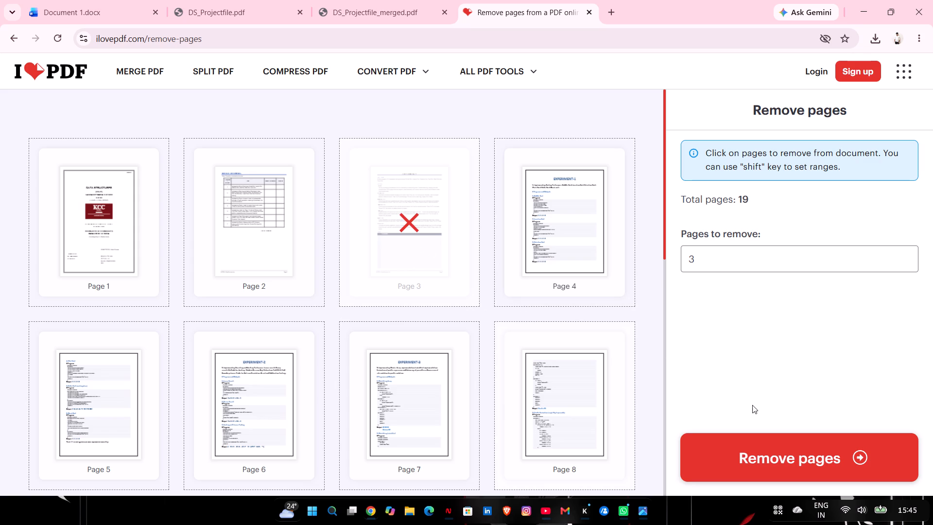
pyautogui.click(767, 446)
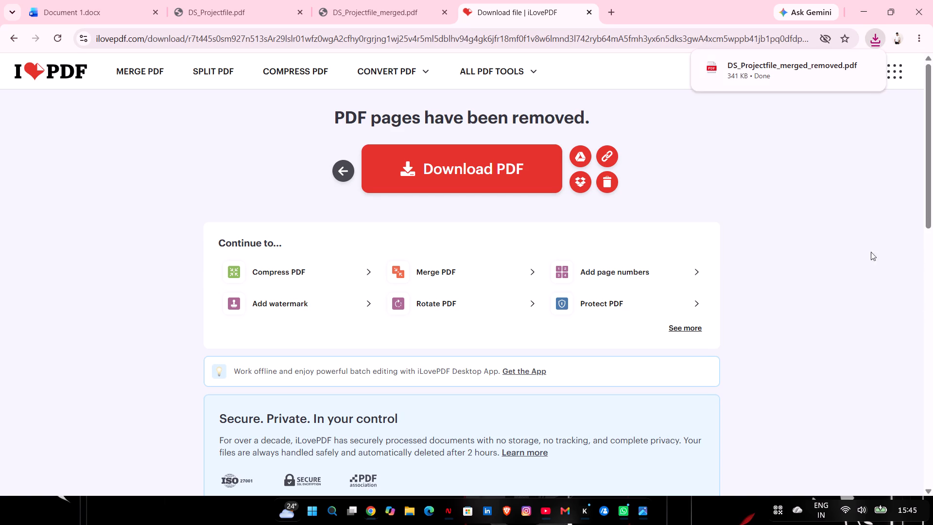
# Close the iLovePDF and DS_Projectfile_merged.pdf tabs and open the newly downloaded PDF with the page removed.
pyautogui.click(588, 15)
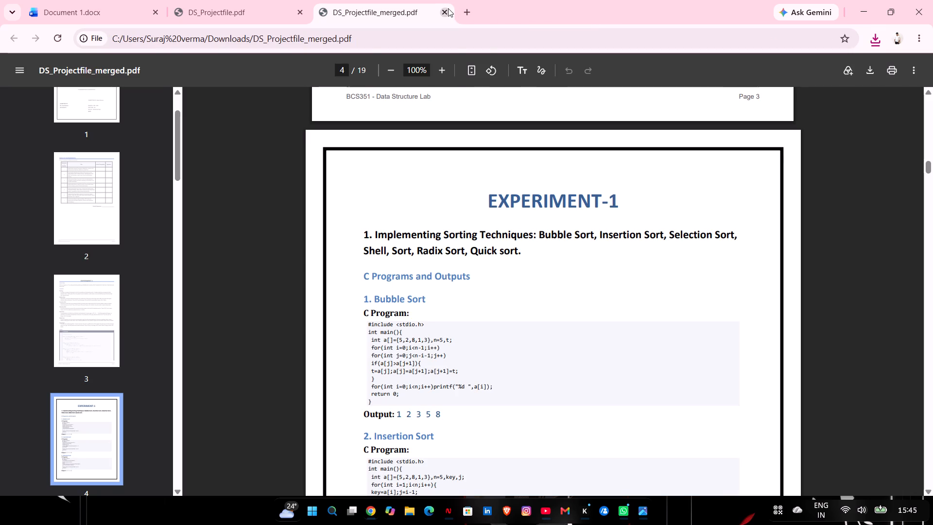
pyautogui.click(445, 13)
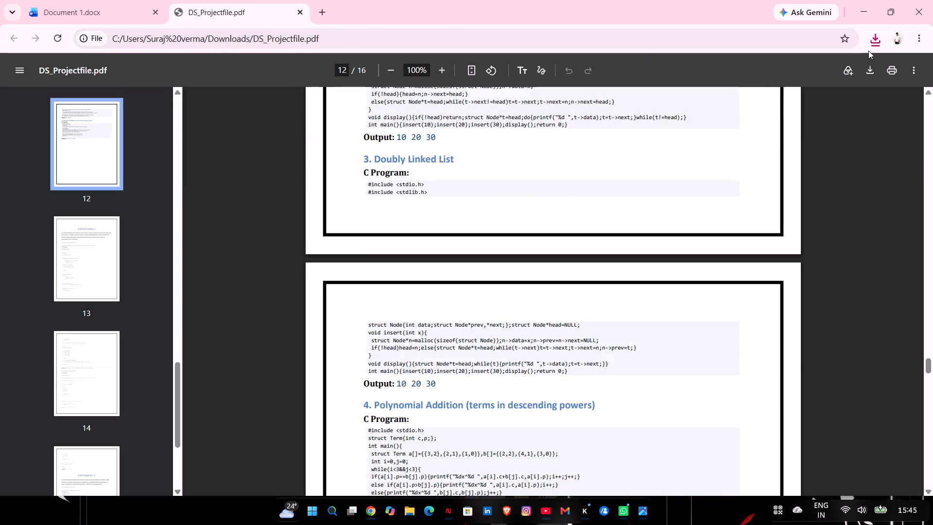
pyautogui.click(867, 44)
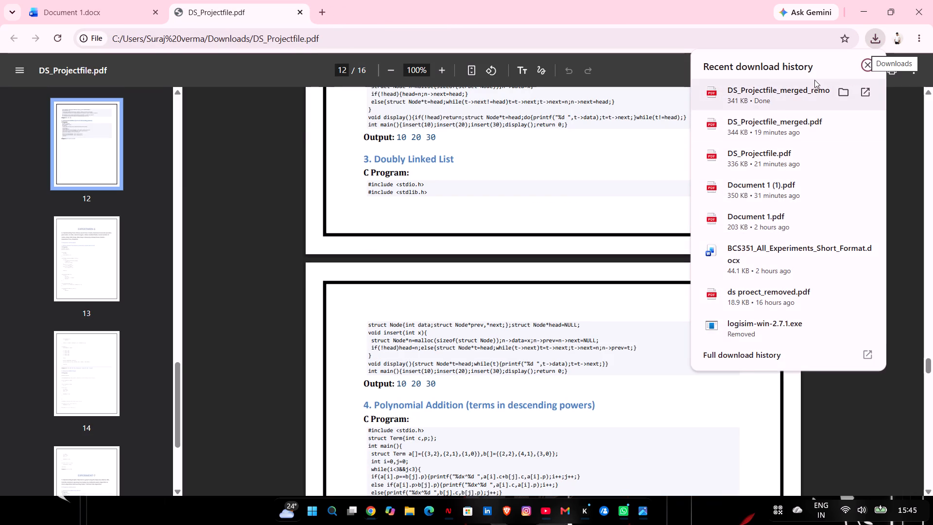
pyautogui.click(865, 89)
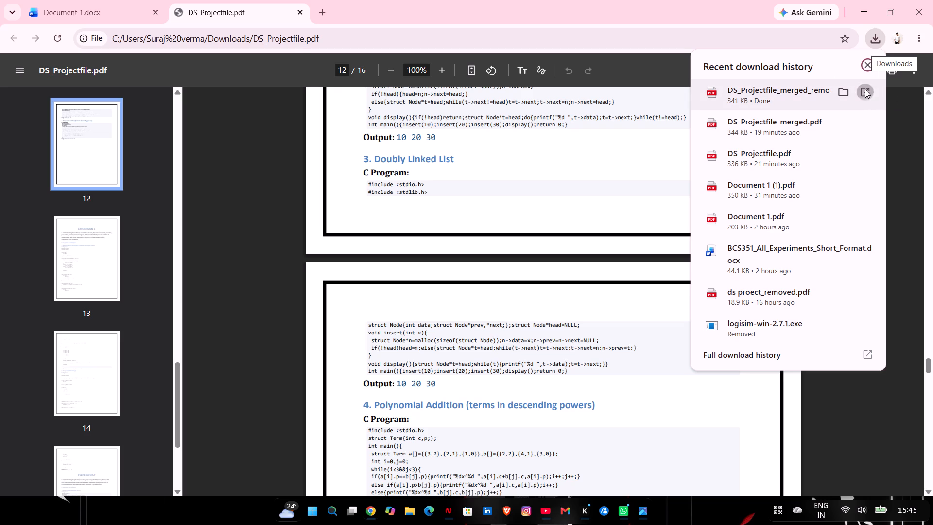
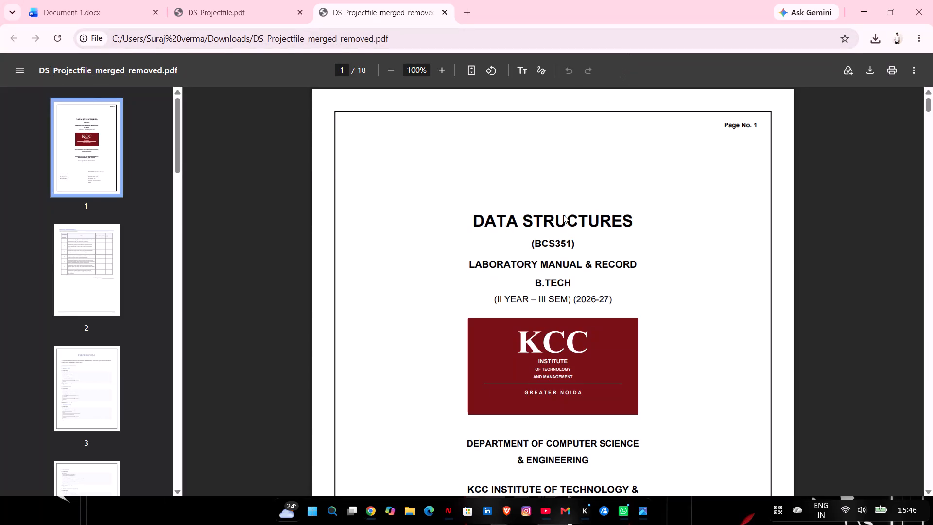
# Review all 18 pages of DS_Projectfile_merged_removed.pdf, from the cover through Experiment 7, and return to the cover page.
pyautogui.scroll(-3, 559, 258)
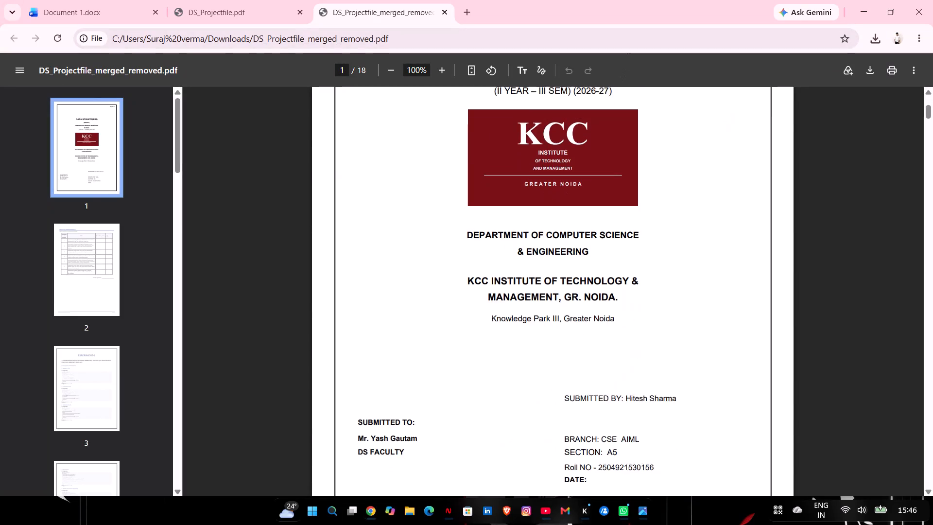
pyautogui.scroll(-9, 559, 258)
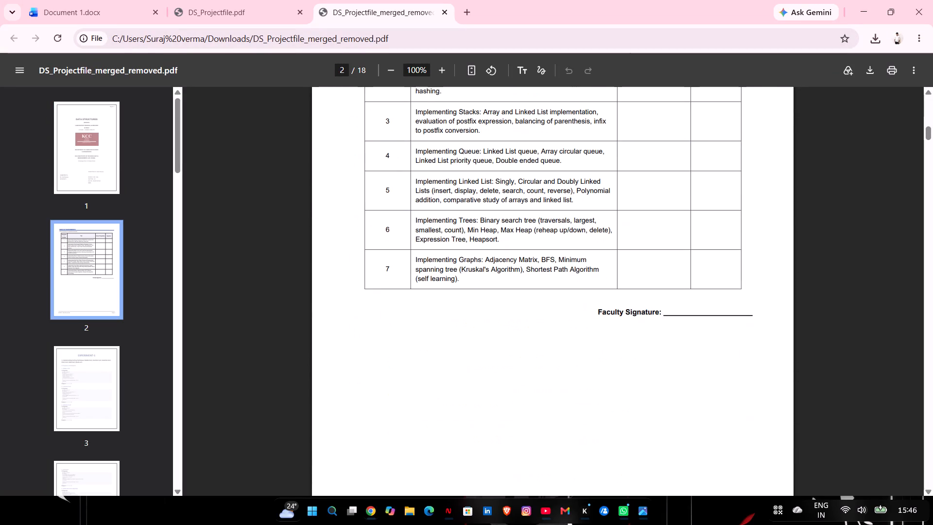
pyautogui.scroll(-8, 559, 258)
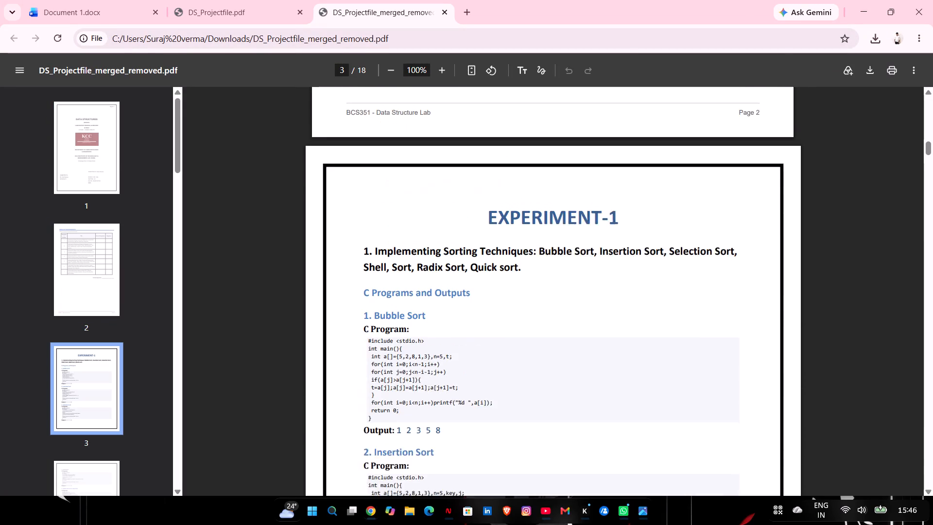
pyautogui.scroll(-6, 559, 258)
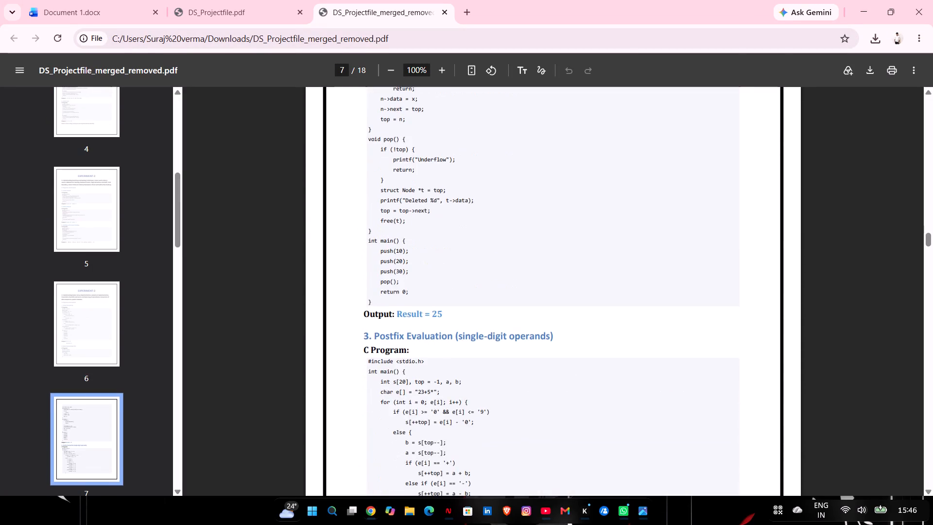
pyautogui.scroll(-15, 559, 258)
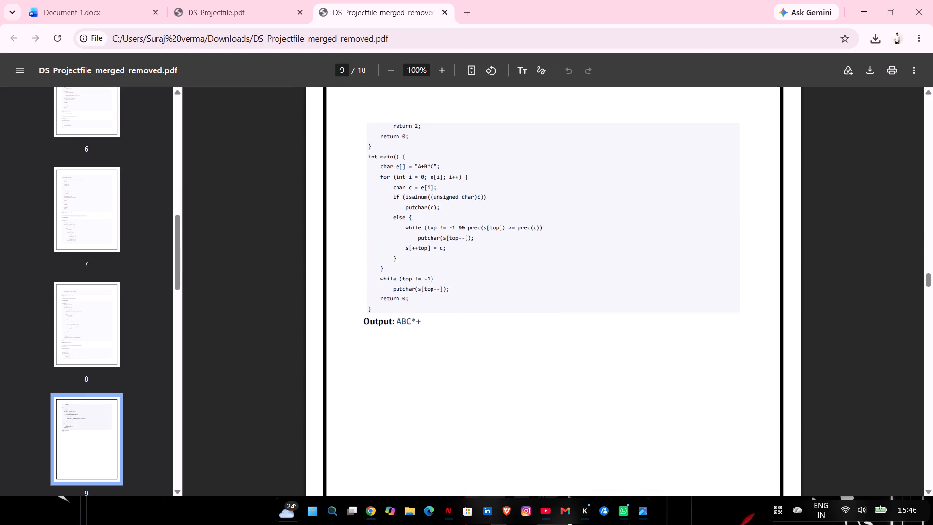
pyautogui.scroll(-15, 559, 258)
pyautogui.hscroll(2, 559, 258)
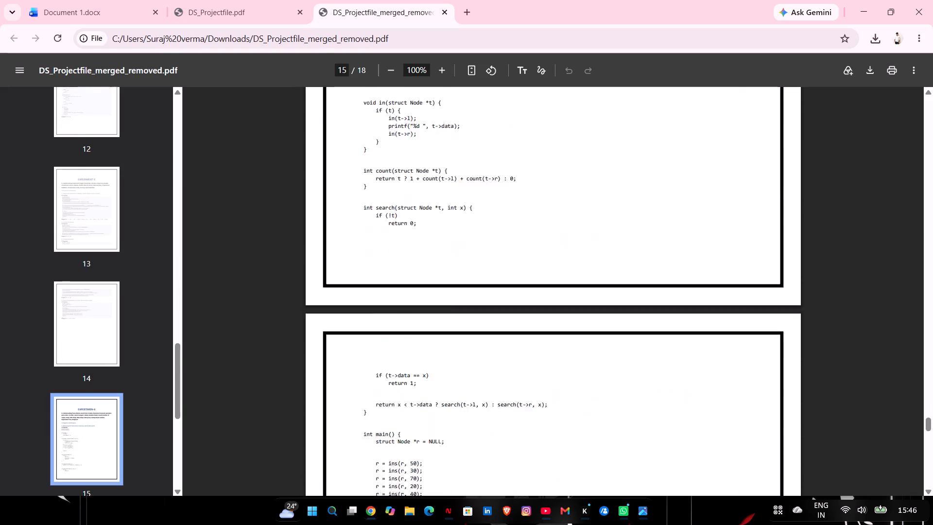
pyautogui.hscroll(4, 559, 258)
pyautogui.scroll(-11, 559, 258)
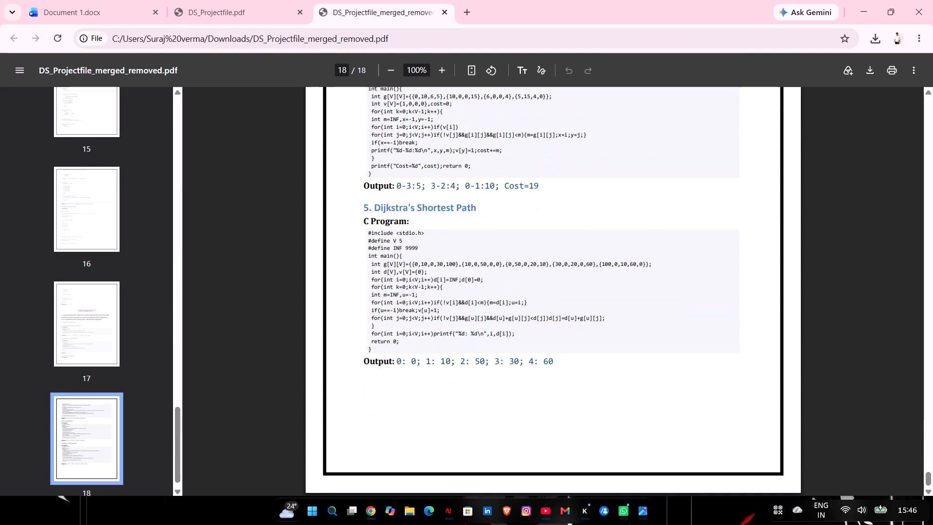
pyautogui.scroll(-2, 559, 258)
pyautogui.scroll(11, 559, 258)
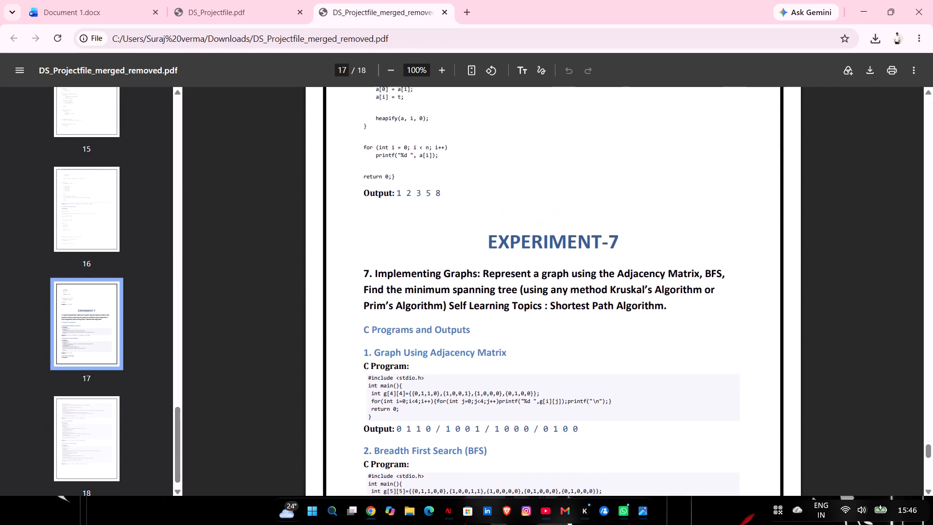
pyautogui.scroll(15, 559, 258)
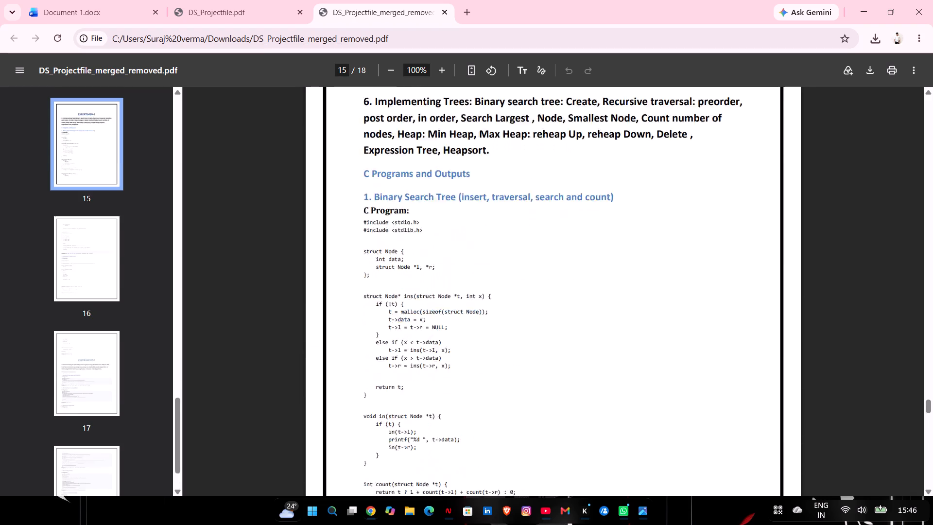
pyautogui.scroll(16, 559, 258)
pyautogui.scroll(8, 559, 258)
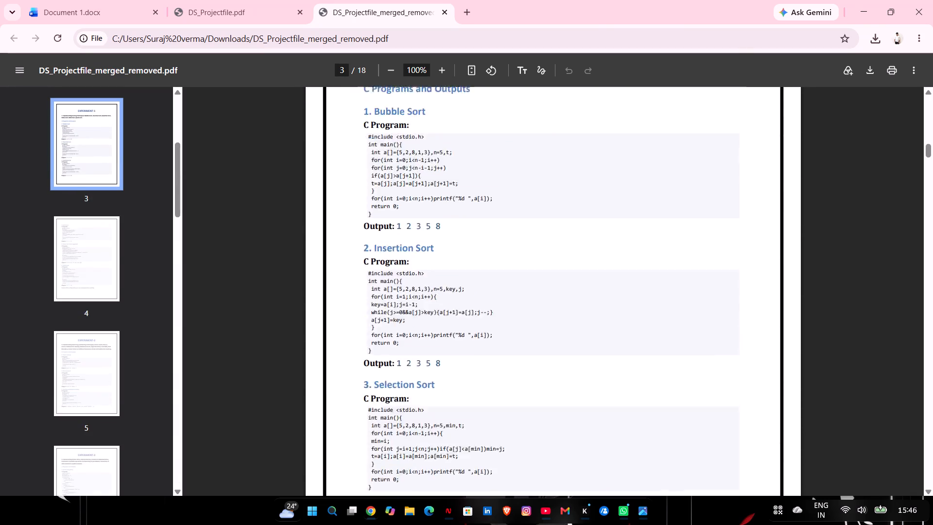
pyautogui.scroll(7, 559, 258)
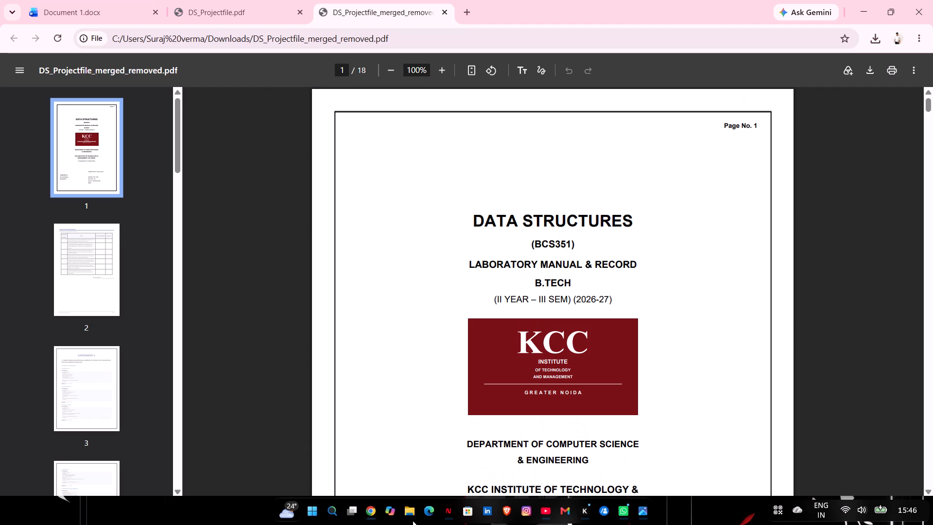
# In File Explorer's Downloads folder, delete DS_Projectfile_merged, DS_Projectfile, Document 1 (1), Document 1 and BCS351_All_Experiments_Short_Format.
pyautogui.click(413, 507)
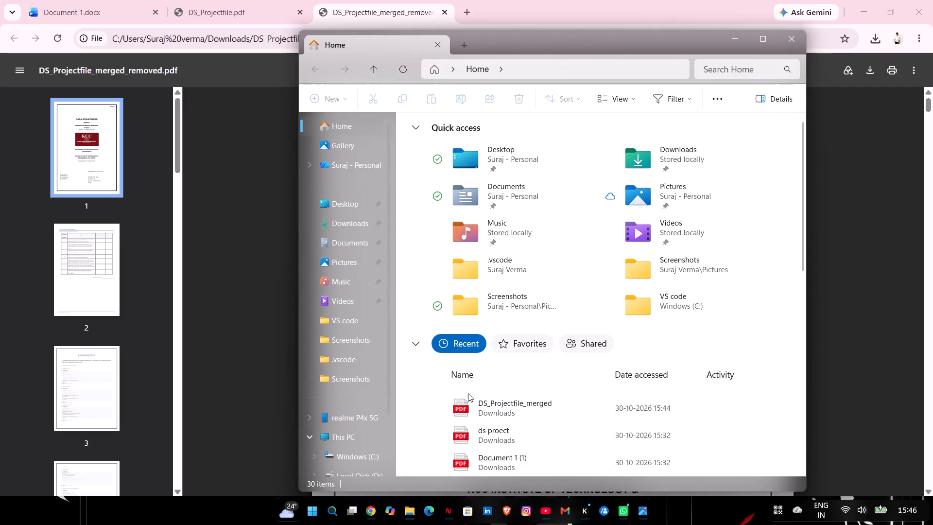
pyautogui.scroll(-2, 466, 397)
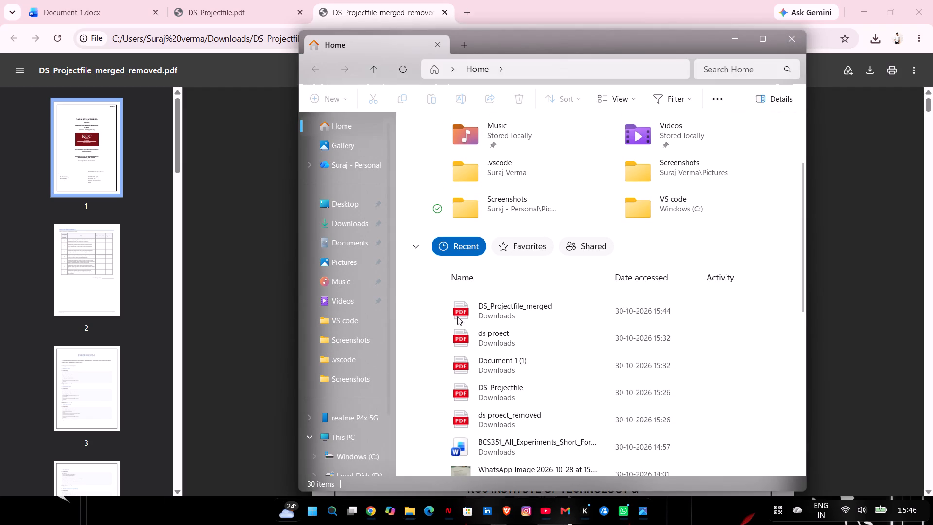
pyautogui.click(340, 224)
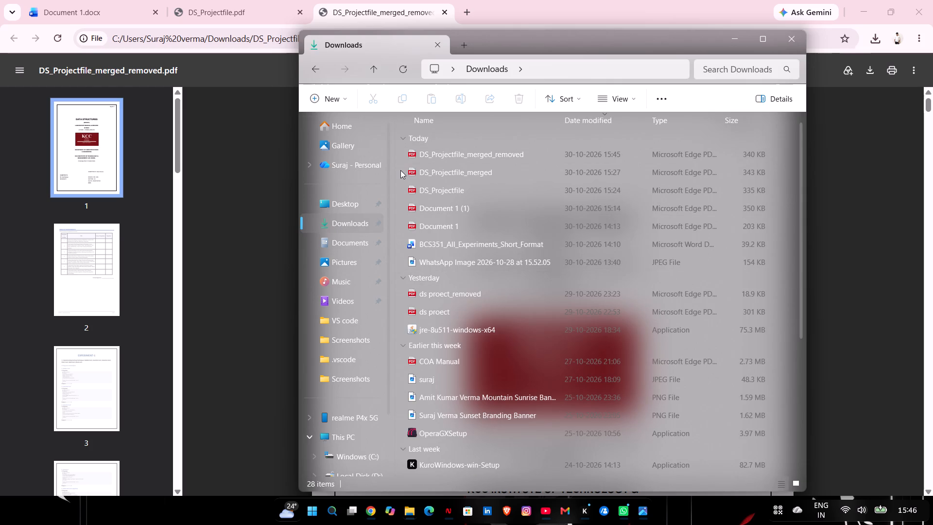
pyautogui.moveTo(401, 169); pyautogui.dragTo(436, 228)
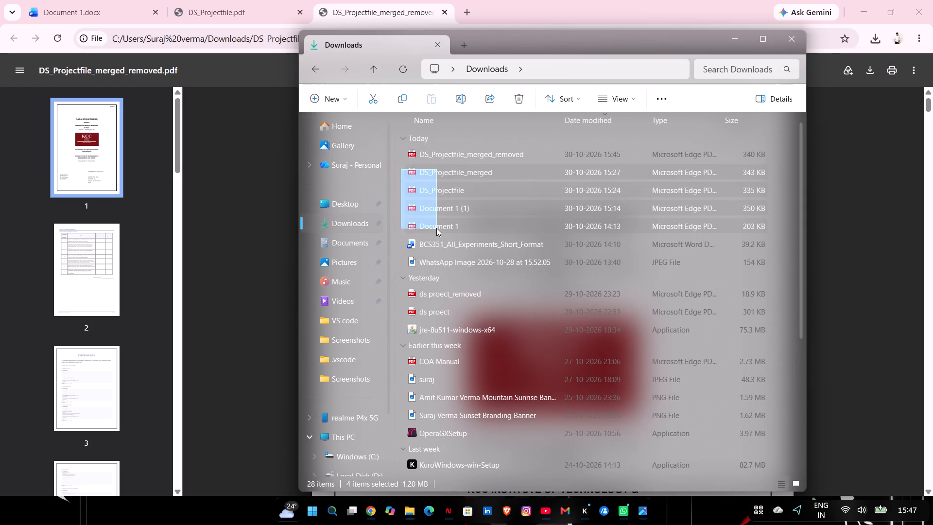
pyautogui.moveTo(436, 228); pyautogui.dragTo(443, 245)
pyautogui.click(443, 245)
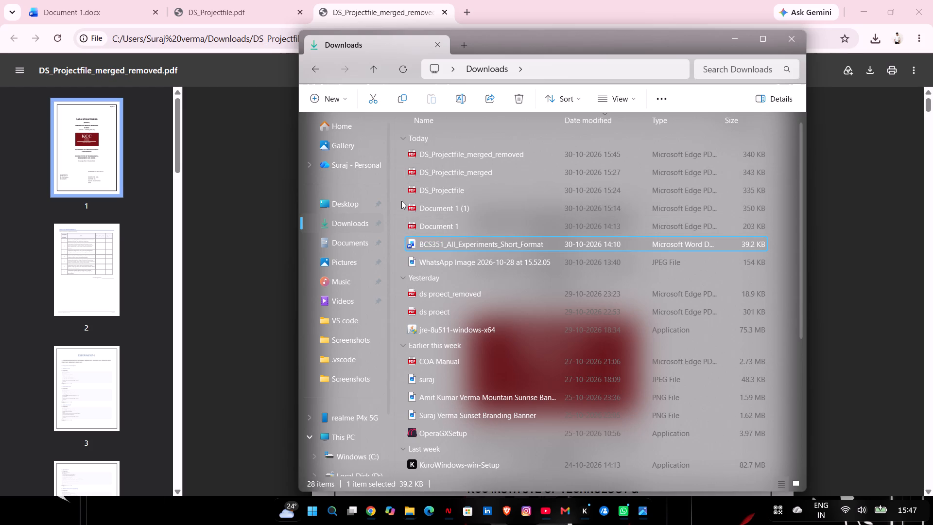
pyautogui.moveTo(402, 175); pyautogui.dragTo(405, 178)
pyautogui.moveTo(405, 178); pyautogui.dragTo(462, 253)
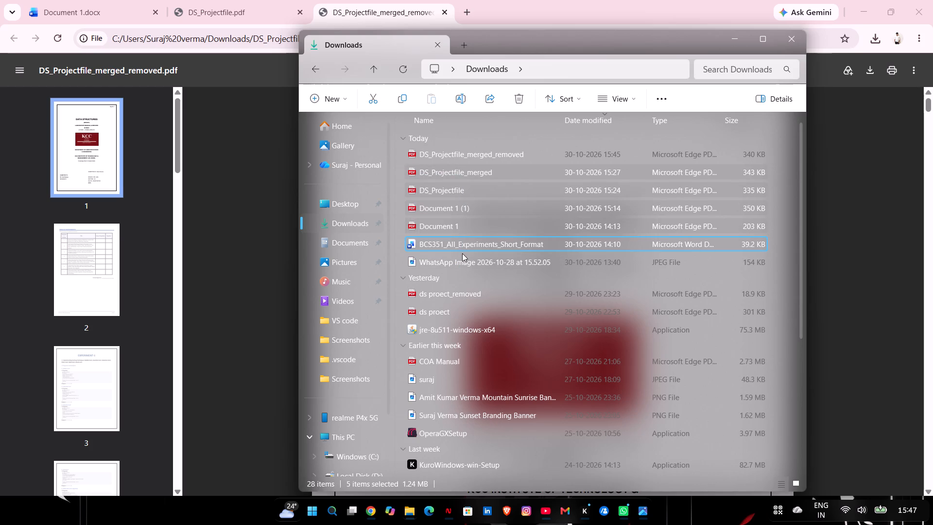
pyautogui.press('Delete')
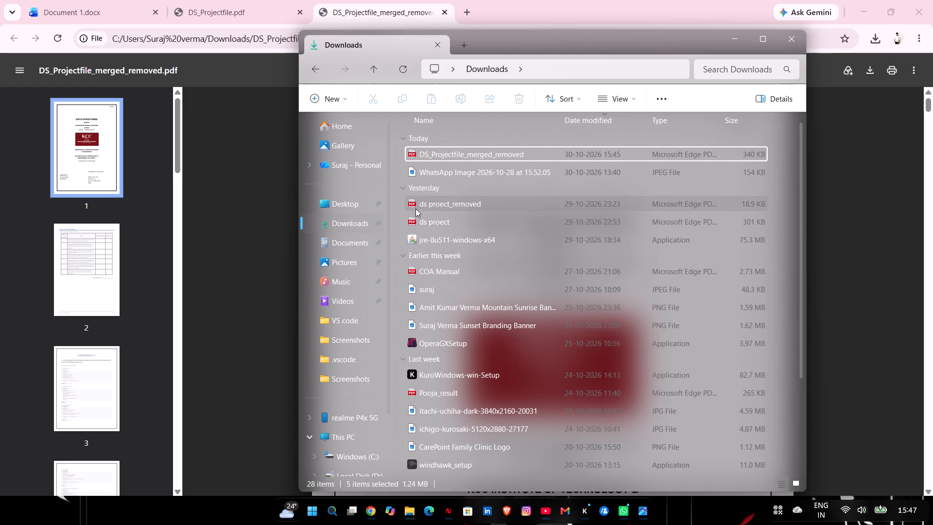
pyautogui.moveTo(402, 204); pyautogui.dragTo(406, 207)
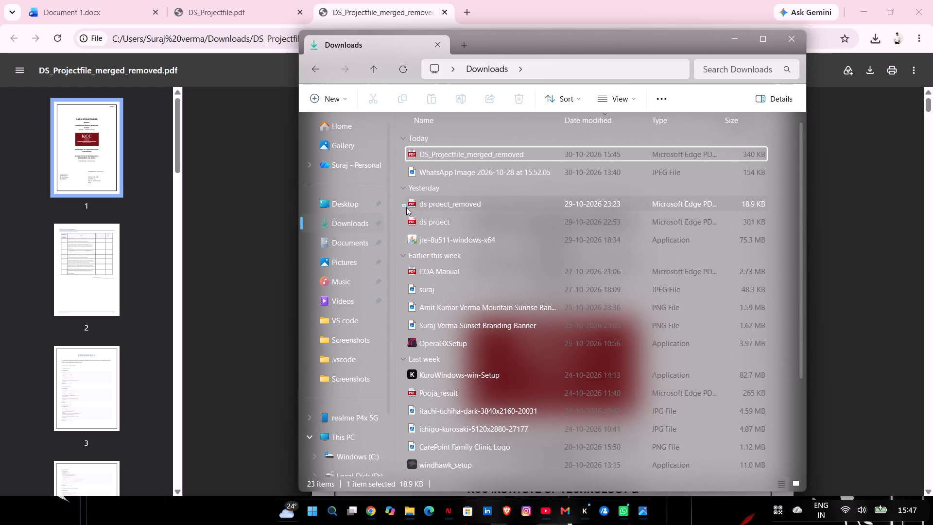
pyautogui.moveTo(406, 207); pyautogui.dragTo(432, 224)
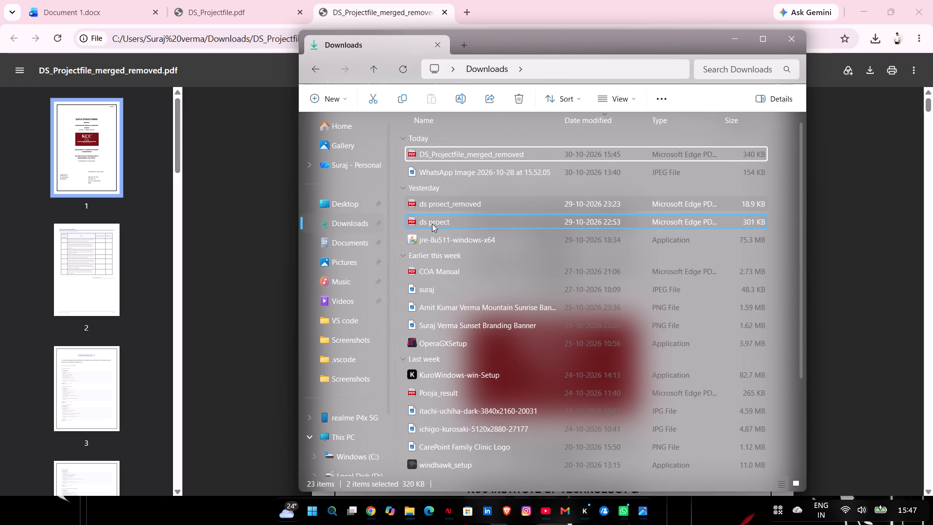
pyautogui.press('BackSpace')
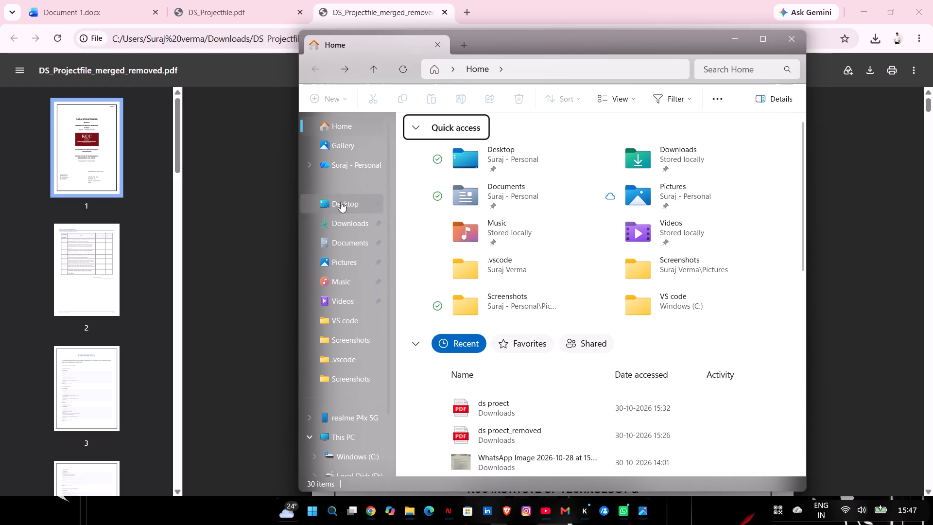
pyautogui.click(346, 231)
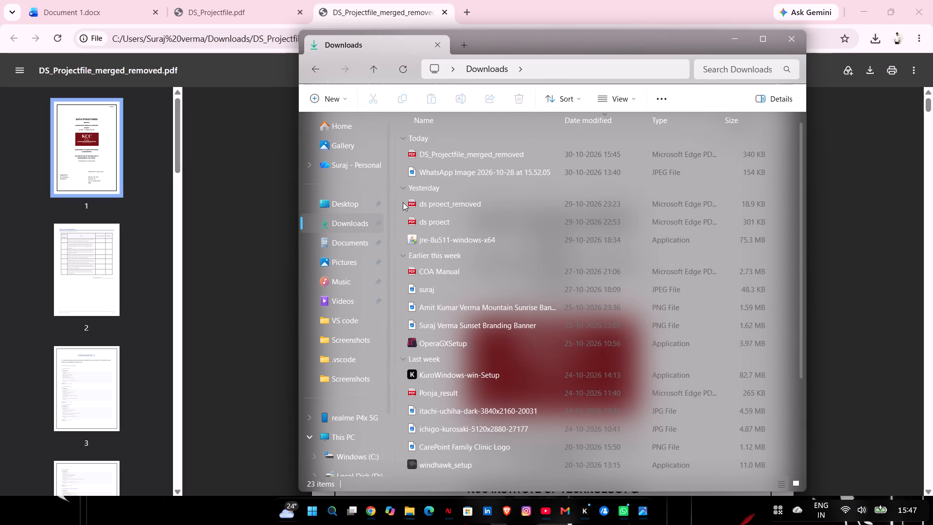
# Delete ds proect_removed and ds proect from Downloads, close File Explorer and return to the lab record PDF.
pyautogui.moveTo(402, 203); pyautogui.dragTo(437, 227)
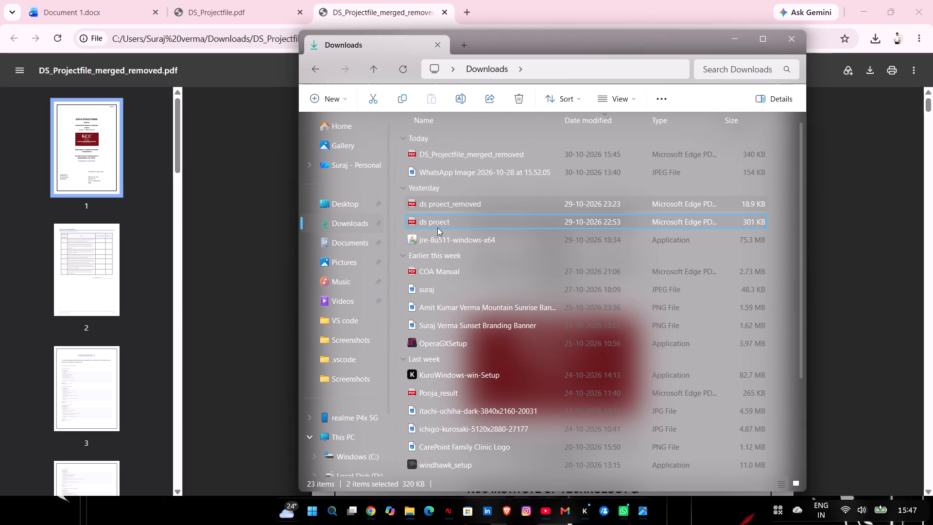
pyautogui.press('Delete')
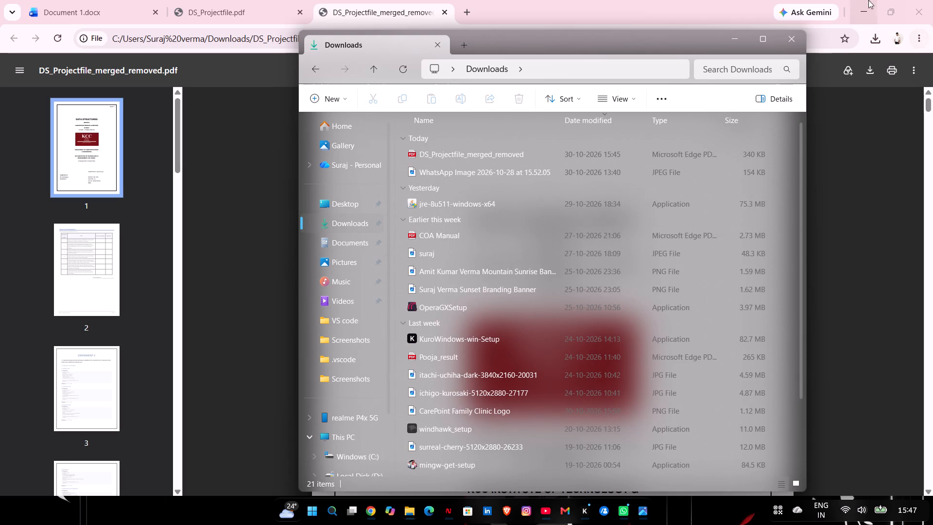
pyautogui.click(800, 34)
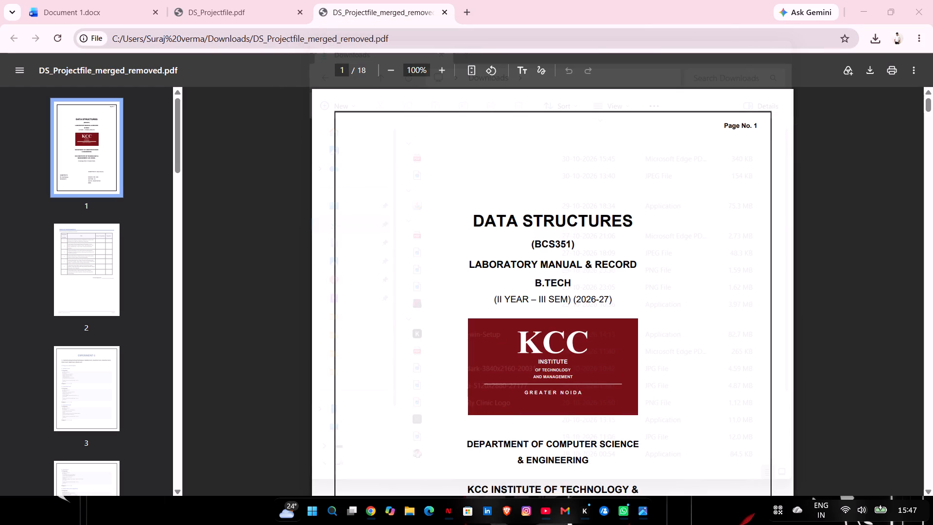
pyautogui.click(800, 34)
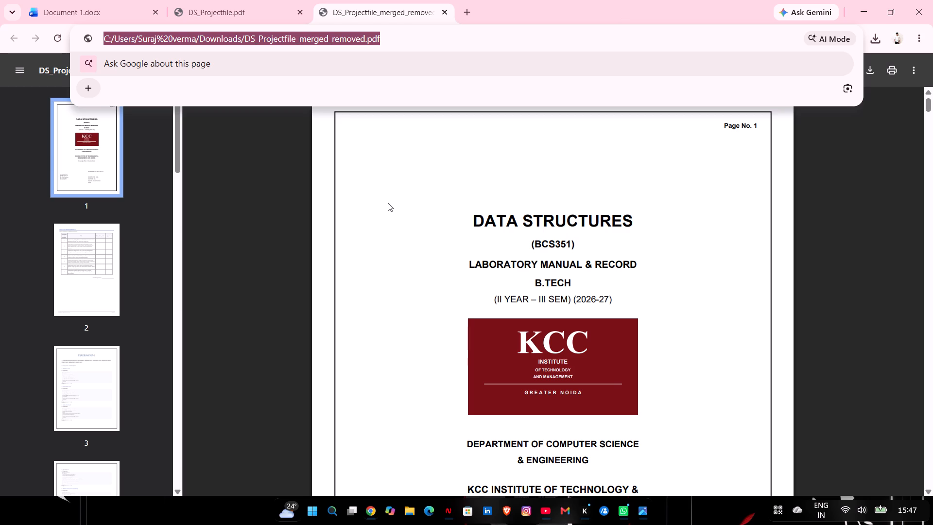
pyautogui.click(222, 252)
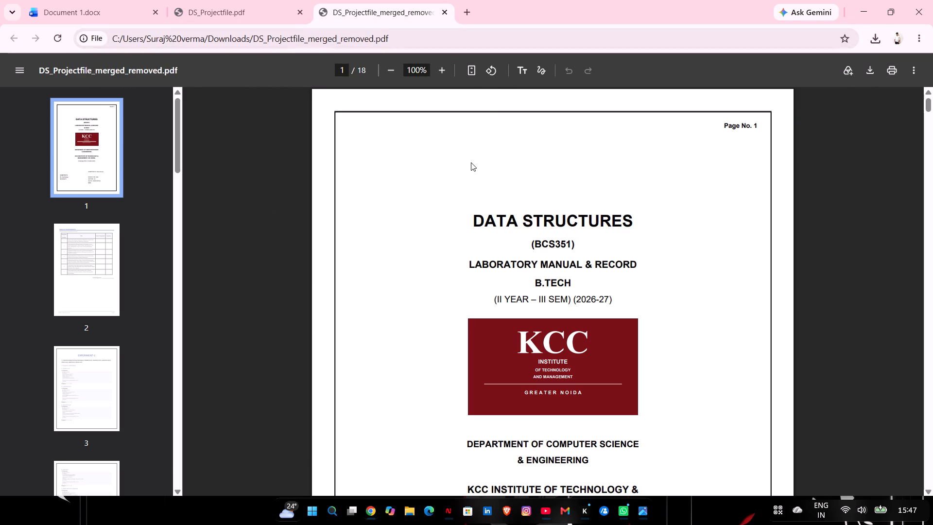
# Check the submission details on the cover page and inspect the student name after SUBMITTED BY in the developer tools, closing them again.
pyautogui.scroll(-2, 471, 162)
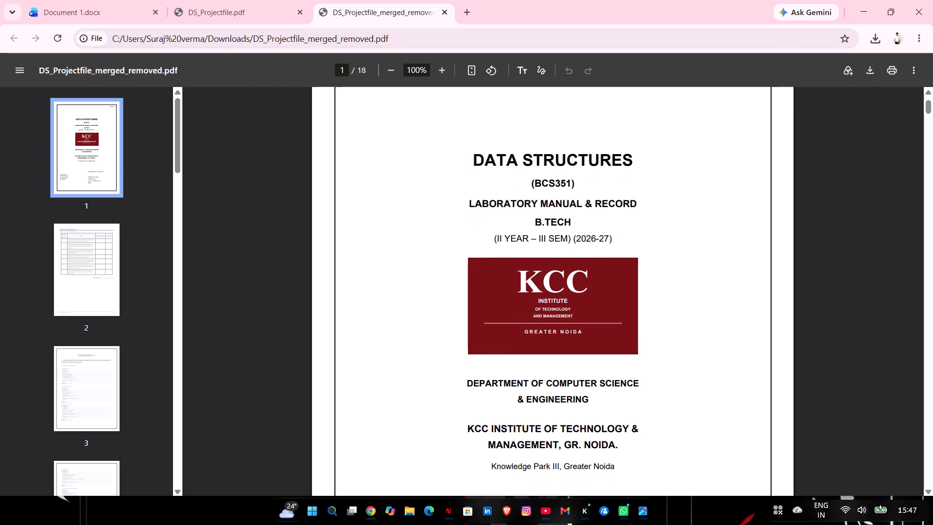
pyautogui.scroll(-5, 502, 211)
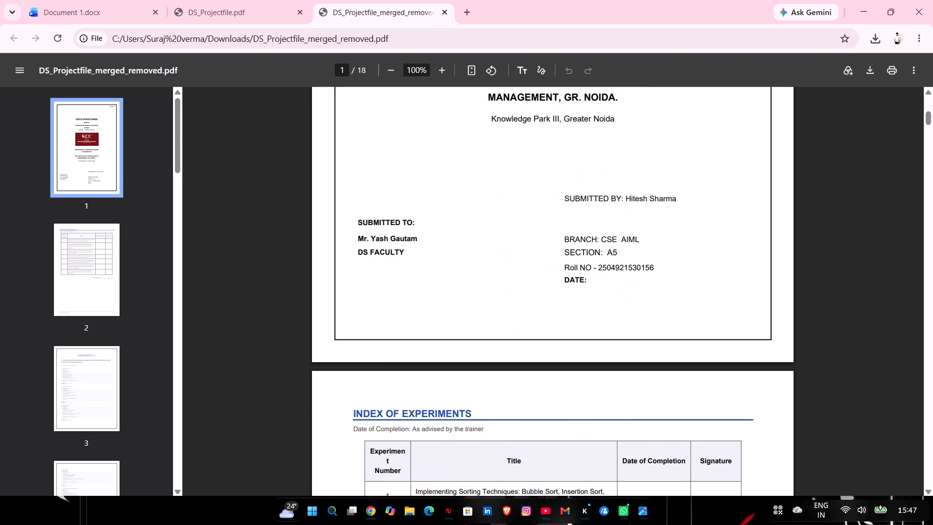
pyautogui.scroll(-1, 502, 211)
pyautogui.moveTo(625, 199); pyautogui.dragTo(677, 199)
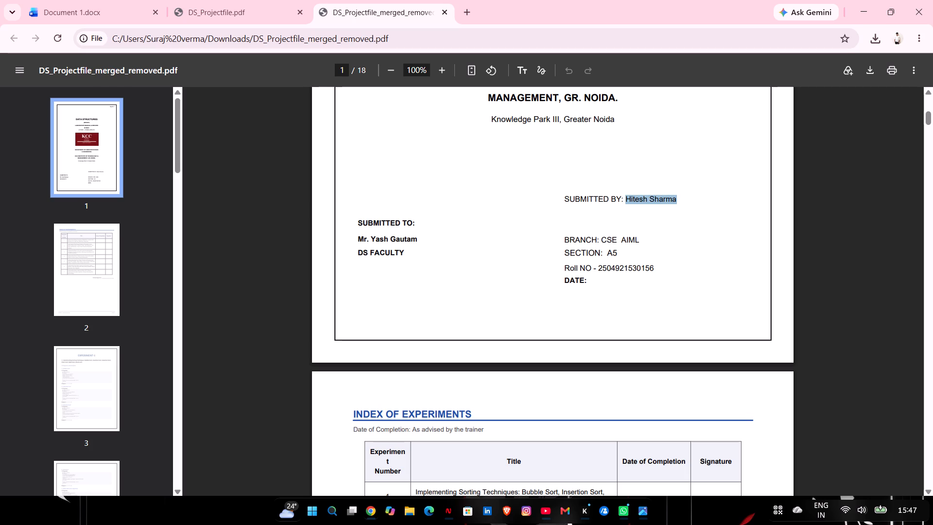
pyautogui.rightClick(659, 200)
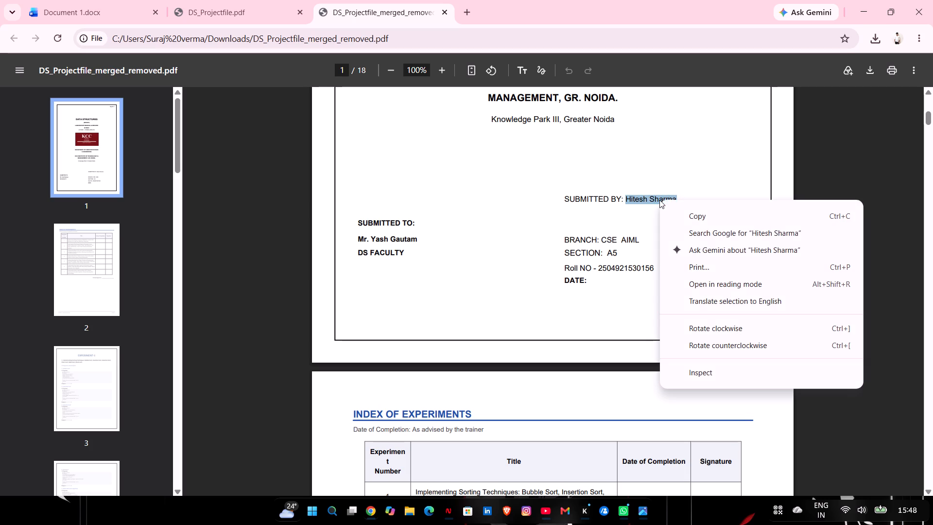
pyautogui.click(712, 369)
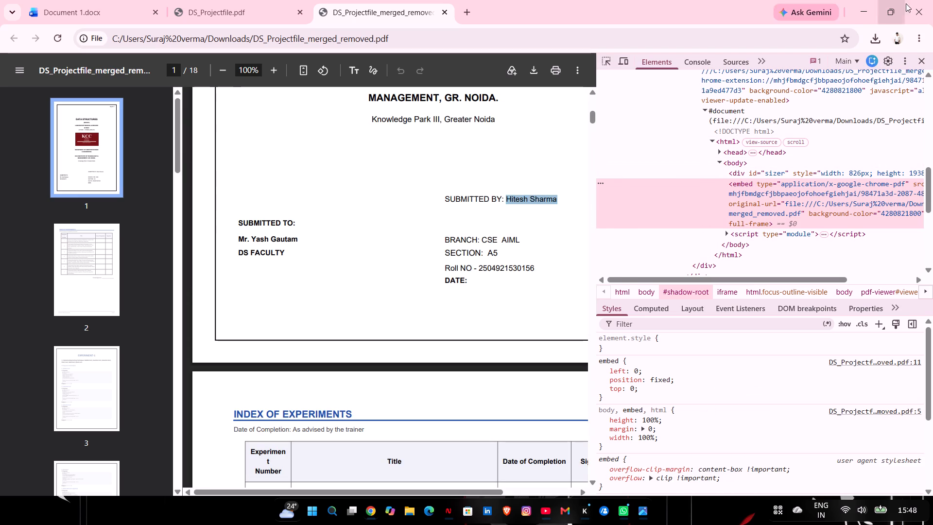
pyautogui.click(924, 60)
pyautogui.click(616, 228)
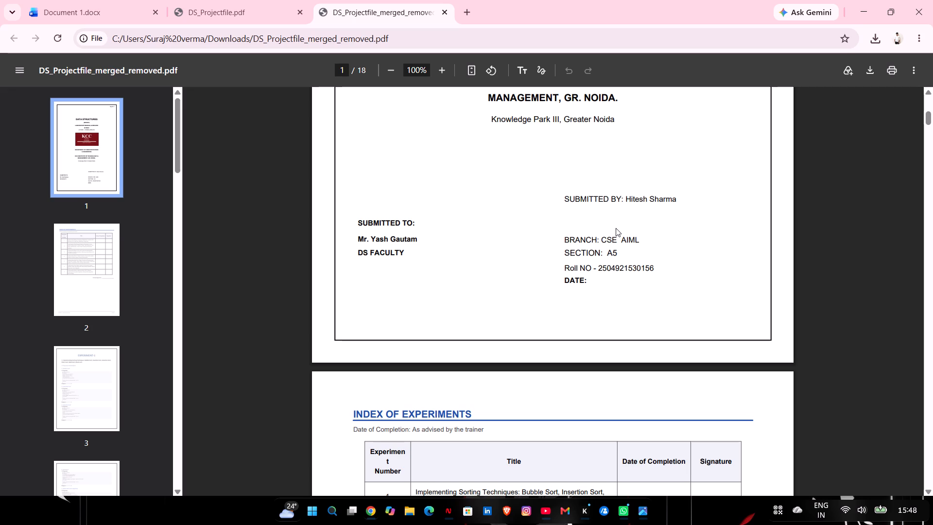
pyautogui.scroll(4, 599, 245)
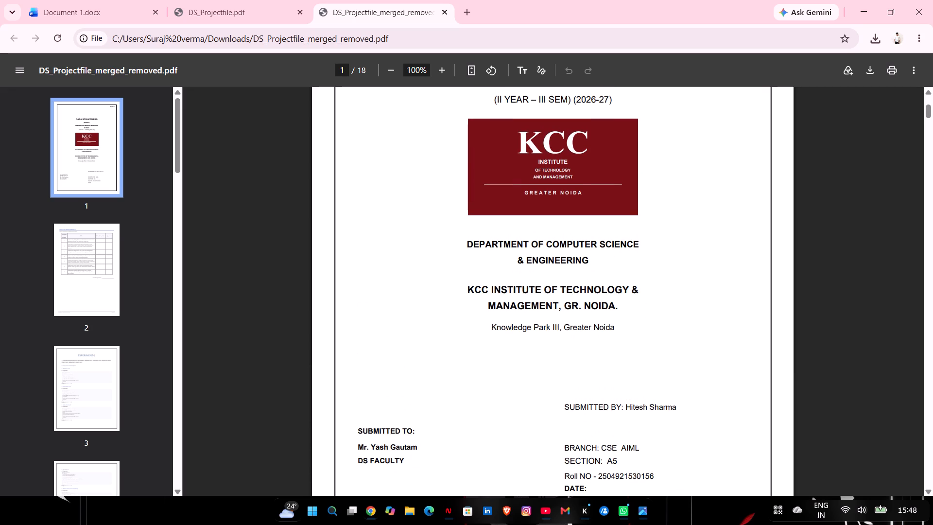
# Open a new browser tab and return to DS_Projectfile_merged_removed.pdf.
pyautogui.click(465, 17)
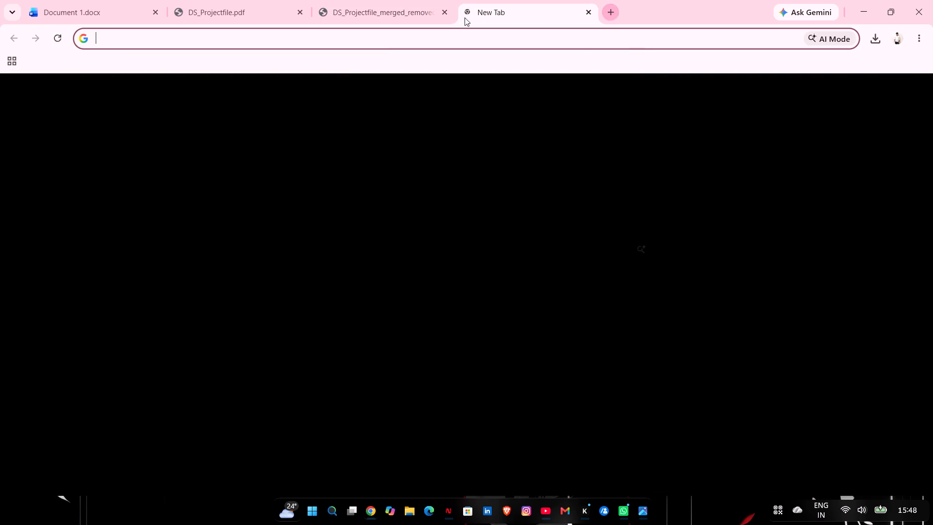
pyautogui.click(382, 16)
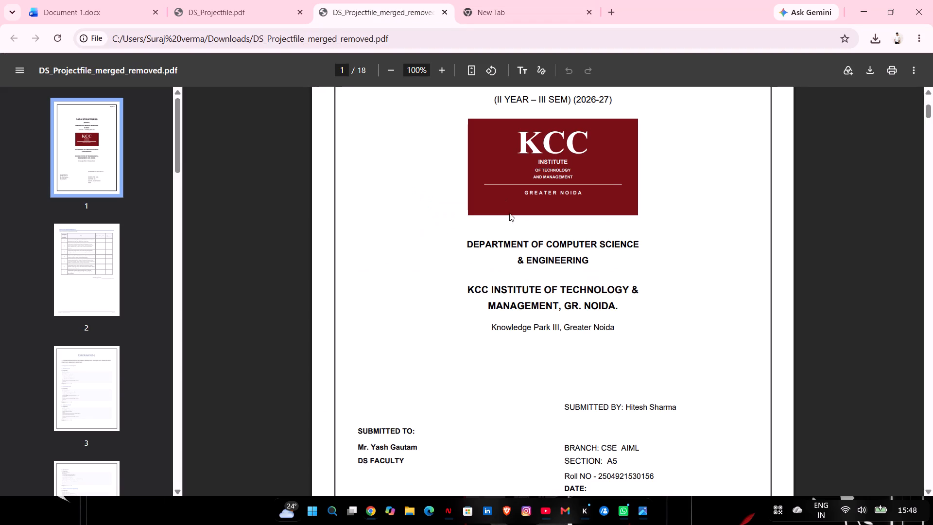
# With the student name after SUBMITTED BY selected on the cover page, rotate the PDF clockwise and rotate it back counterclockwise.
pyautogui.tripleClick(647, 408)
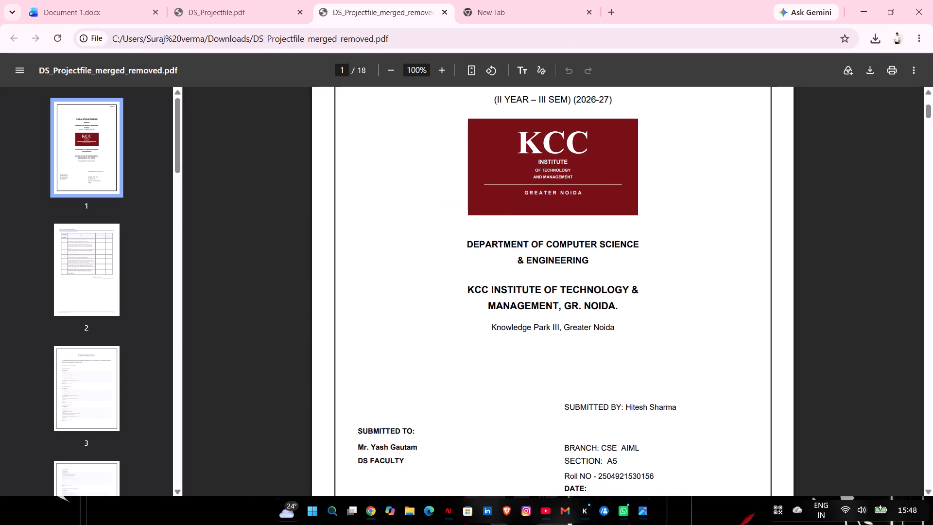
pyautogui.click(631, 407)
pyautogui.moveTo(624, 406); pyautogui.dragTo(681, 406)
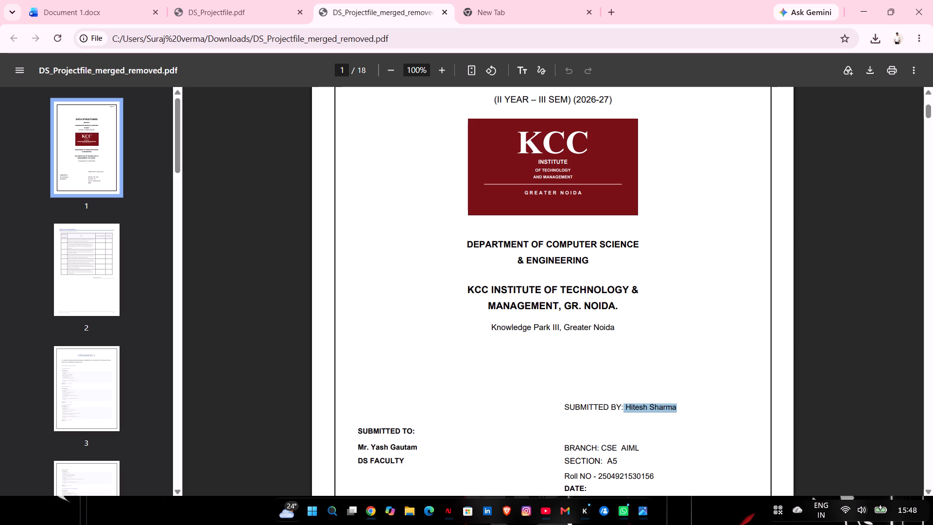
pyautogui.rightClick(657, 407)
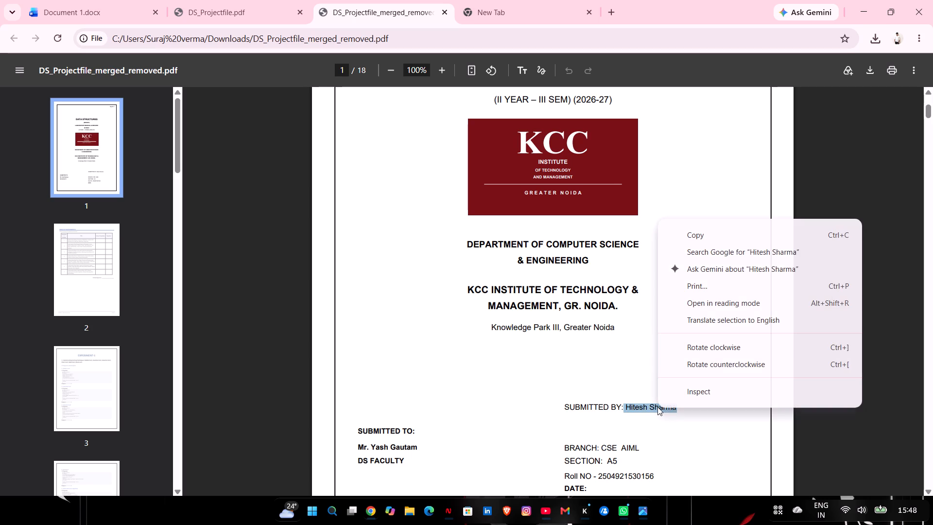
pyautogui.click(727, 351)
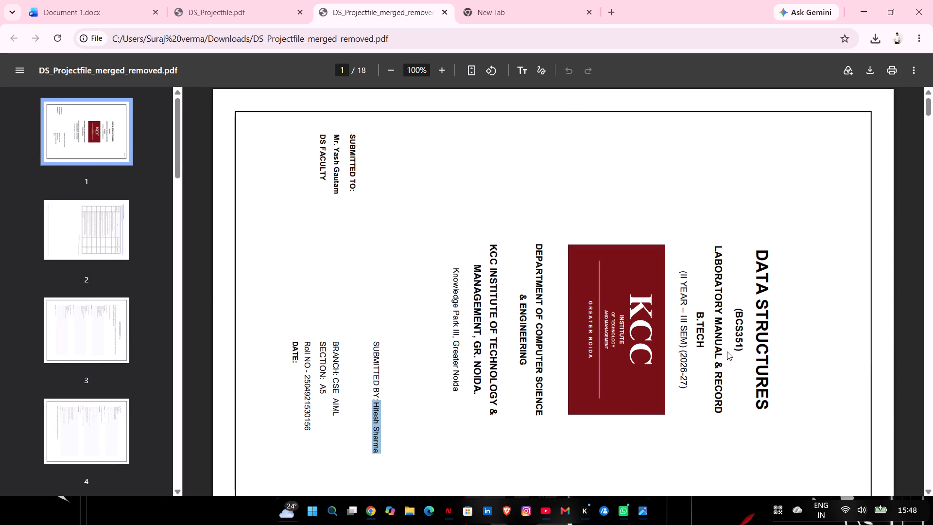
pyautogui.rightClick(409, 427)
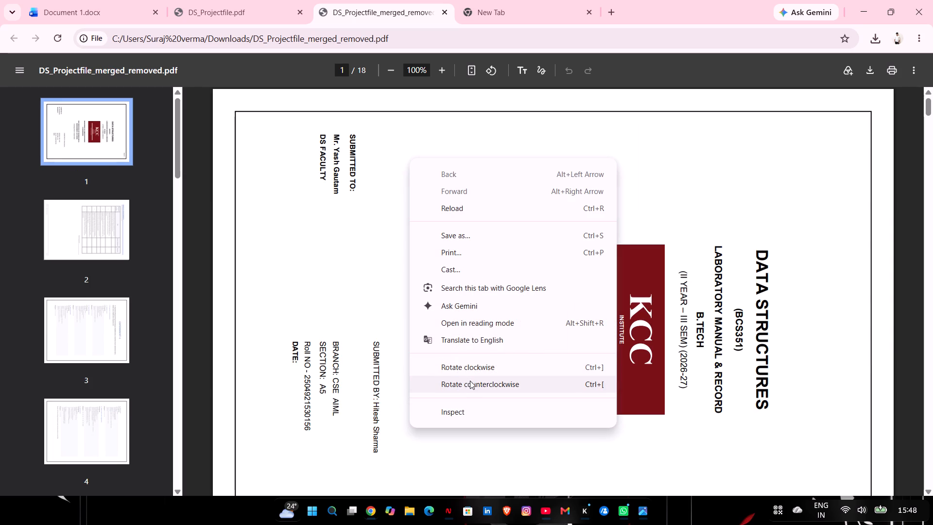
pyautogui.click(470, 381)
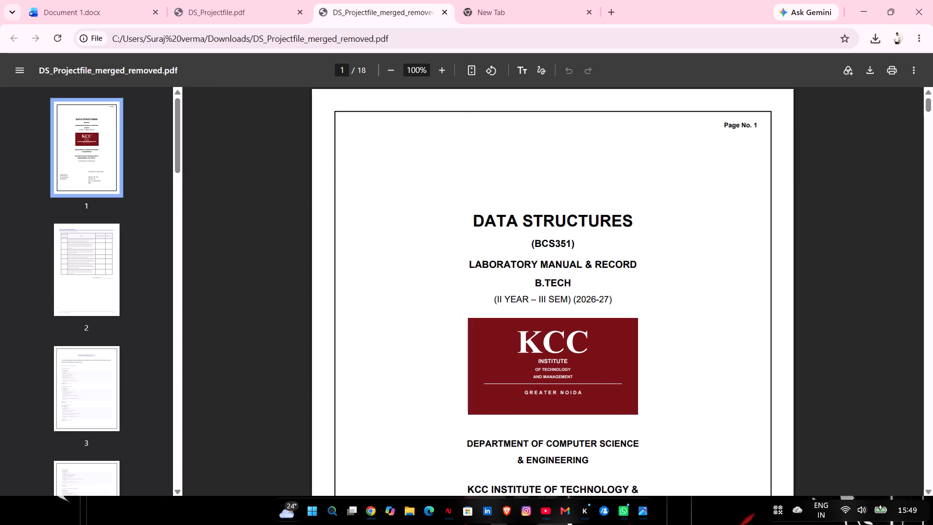
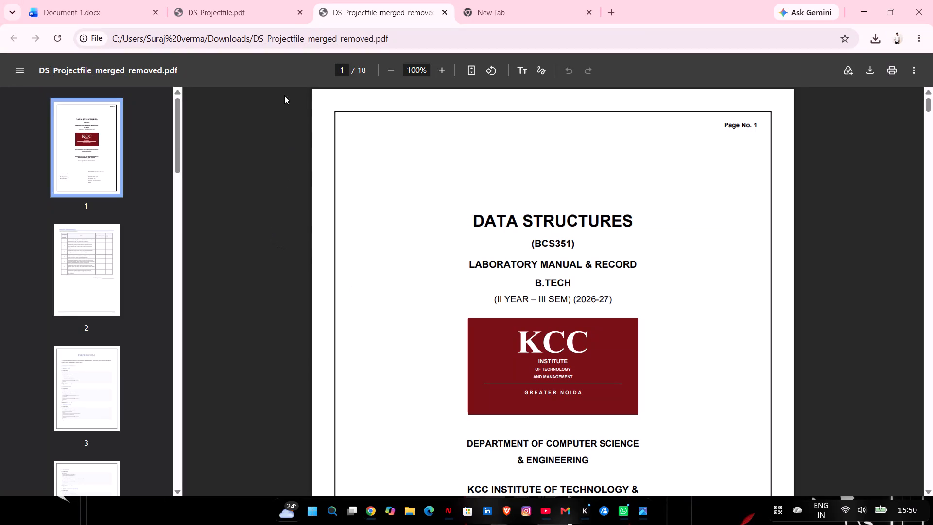
# Close the original DS_Projectfile.pdf tab.
pyautogui.click(297, 11)
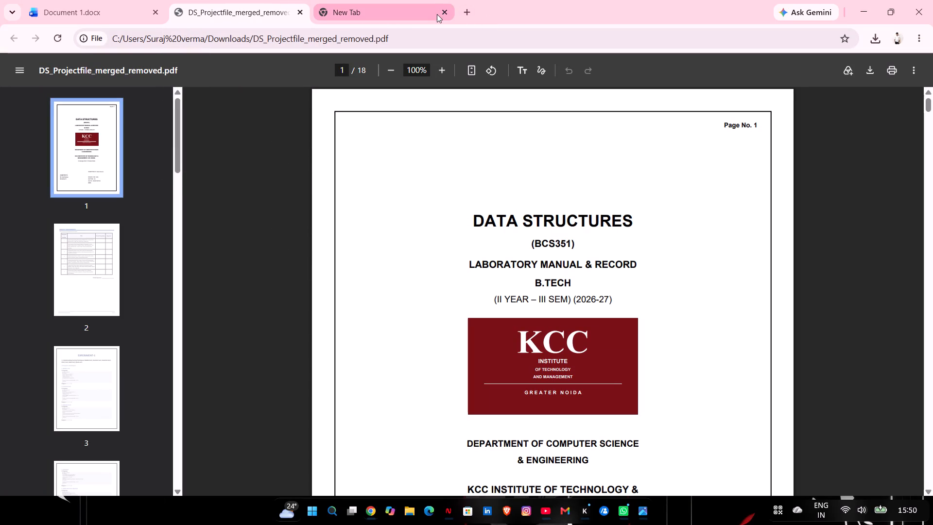
# In a fresh blank tab, search the web for pdf page remover and open iLovePDF's page removal tool.
pyautogui.click(465, 11)
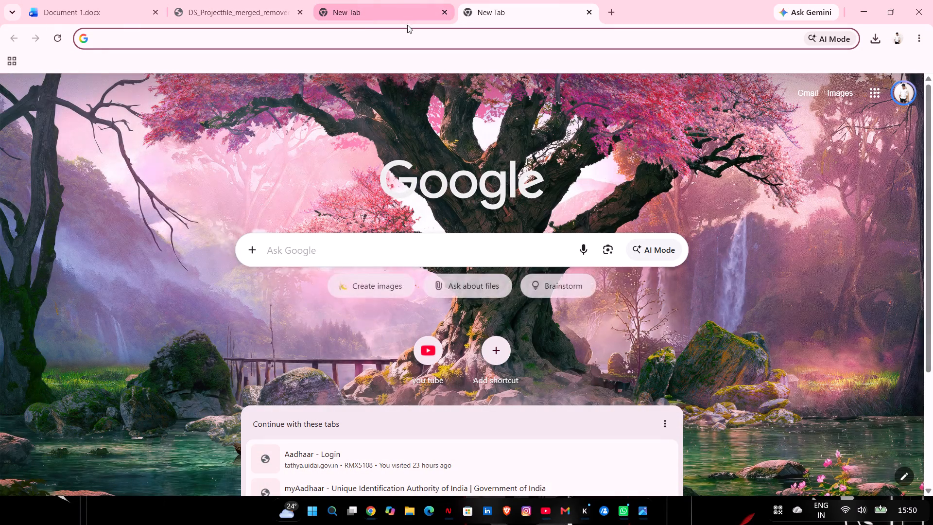
pyautogui.click(443, 12)
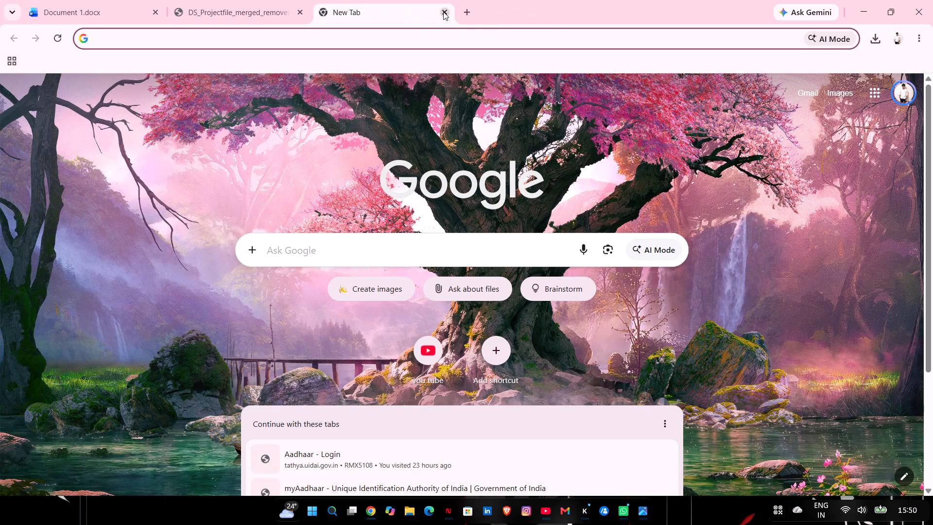
pyautogui.click(370, 35)
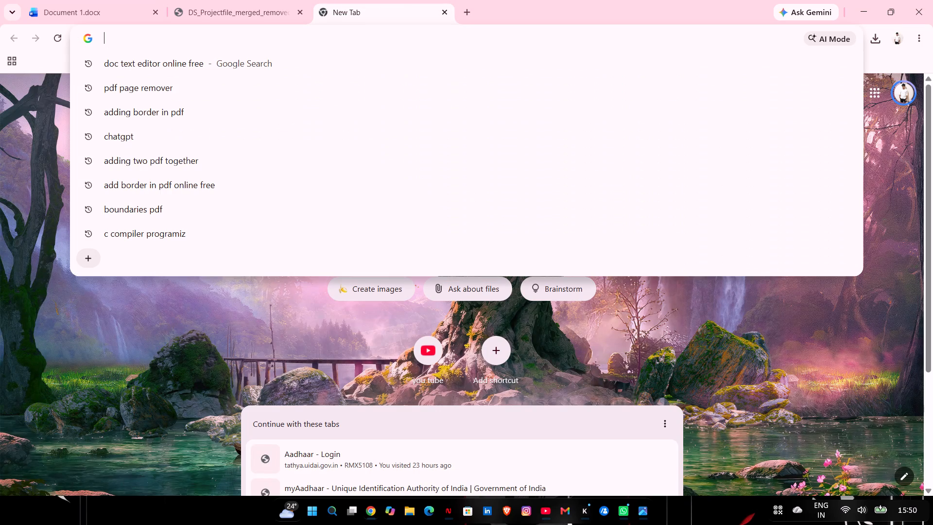
pyautogui.click(175, 91)
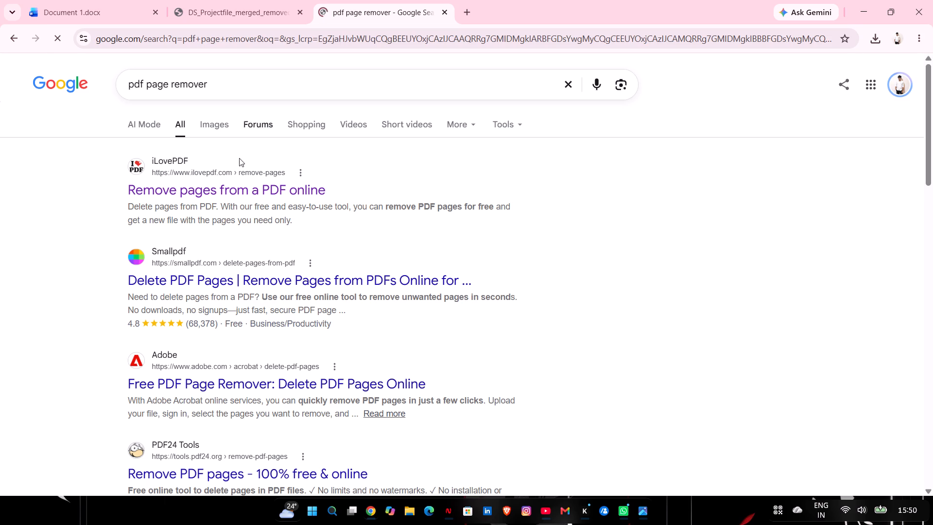
pyautogui.click(206, 192)
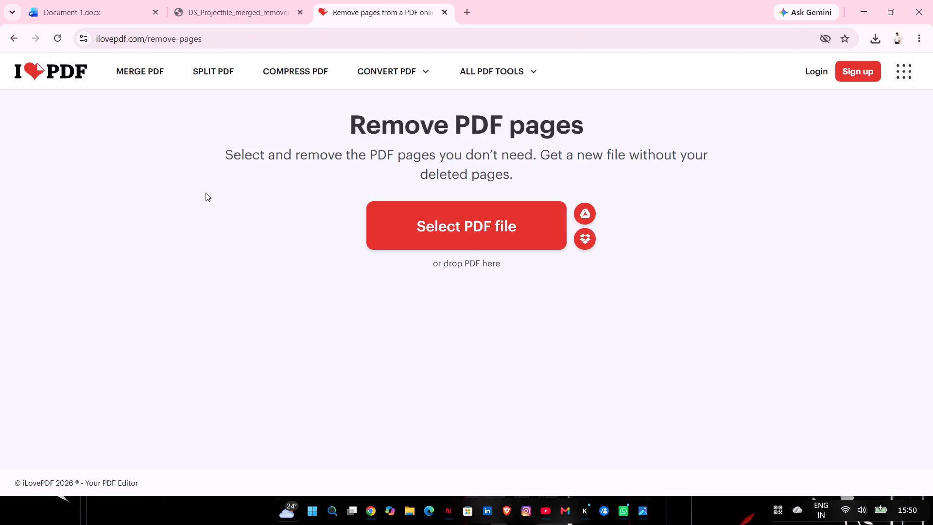
# Load DS_Projectfile_merged_removed from Downloads into the iLovePDF page remover.
pyautogui.click(474, 217)
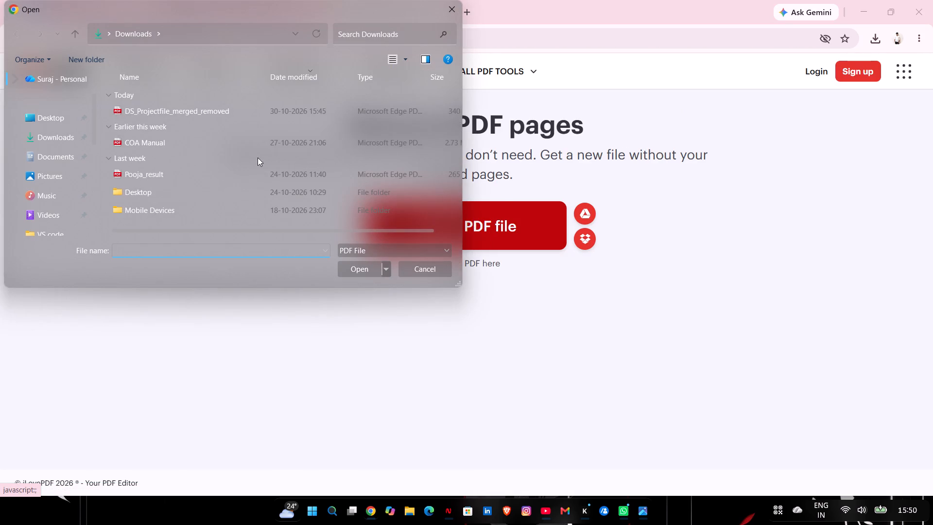
pyautogui.click(206, 115)
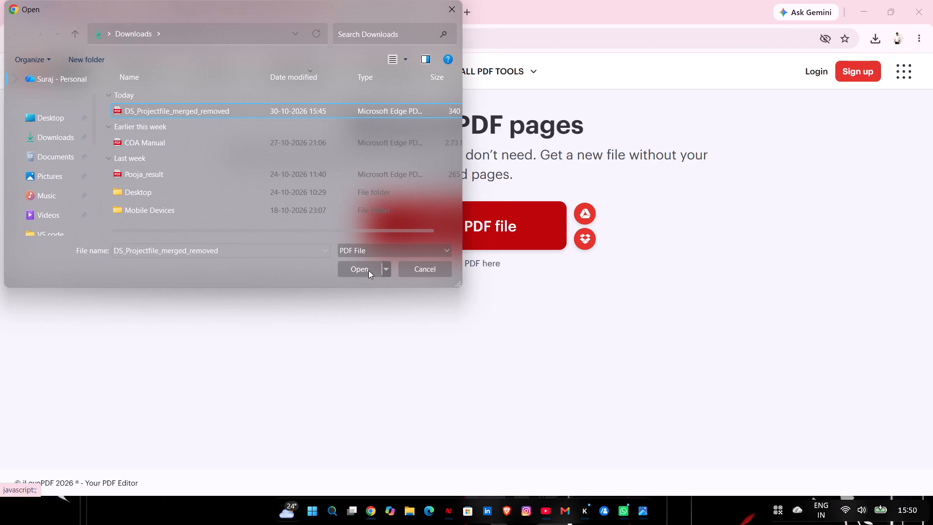
pyautogui.click(368, 270)
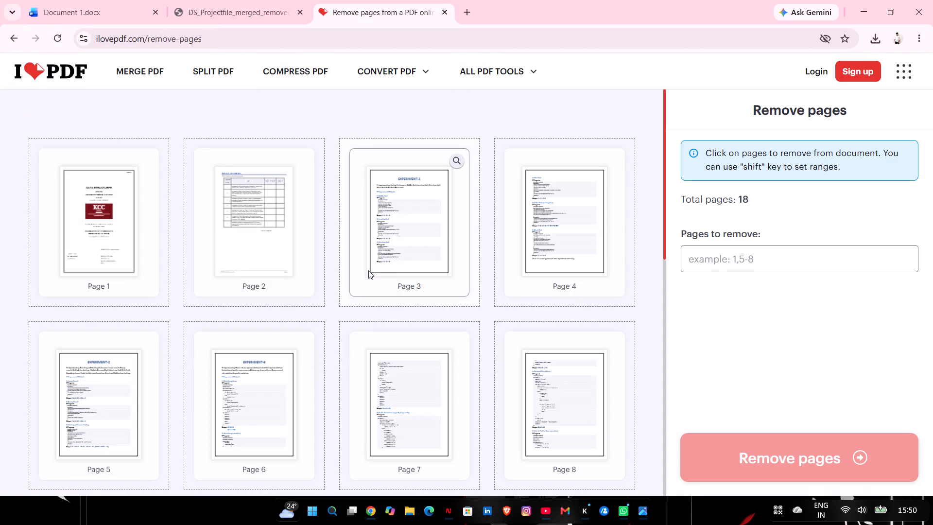
# Mark pages 2-18 for removal and remove them, keeping only the cover page.
pyautogui.click(282, 222)
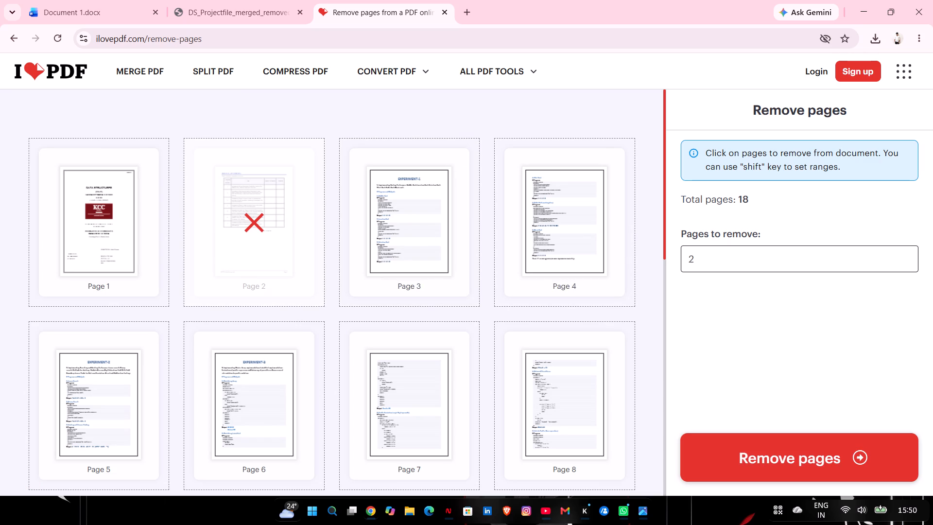
pyautogui.click(697, 260)
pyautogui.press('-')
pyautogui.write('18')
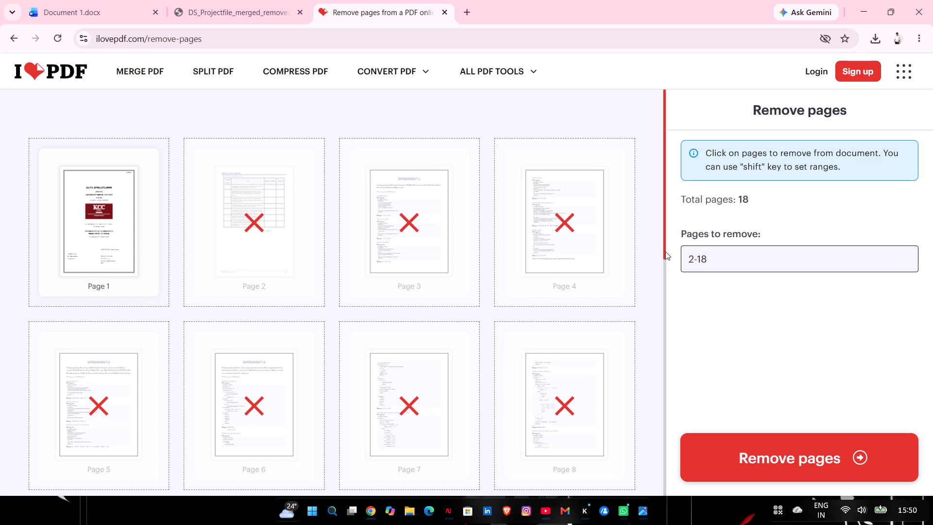
pyautogui.scroll(-2, 362, 328)
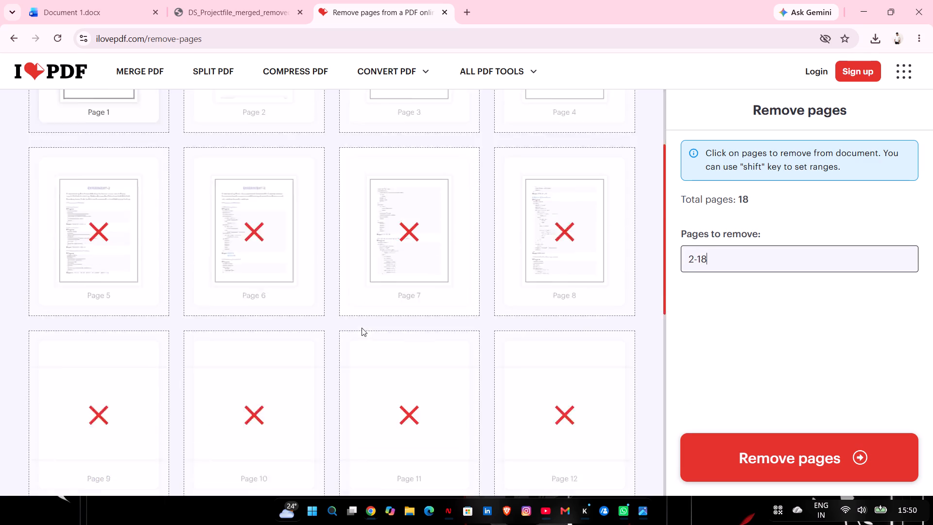
pyautogui.scroll(-9, 362, 328)
pyautogui.scroll(8, 497, 347)
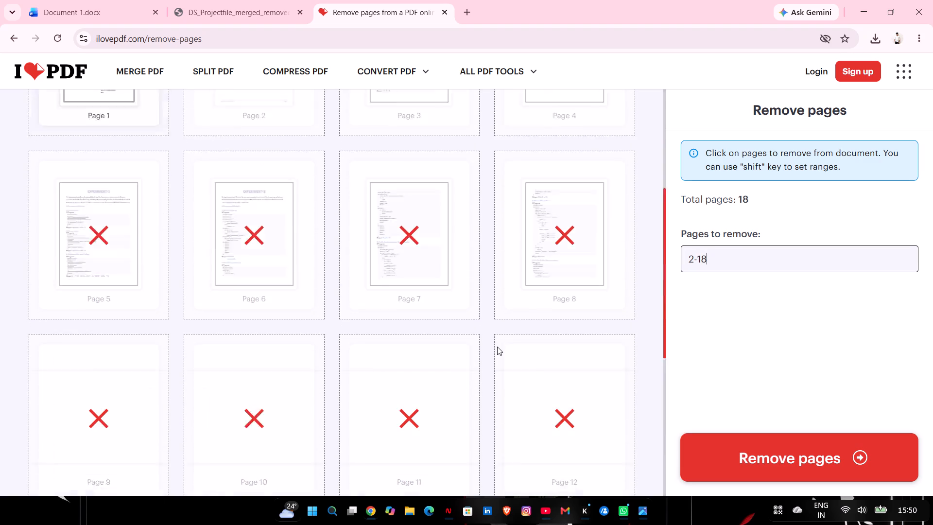
pyautogui.click(748, 456)
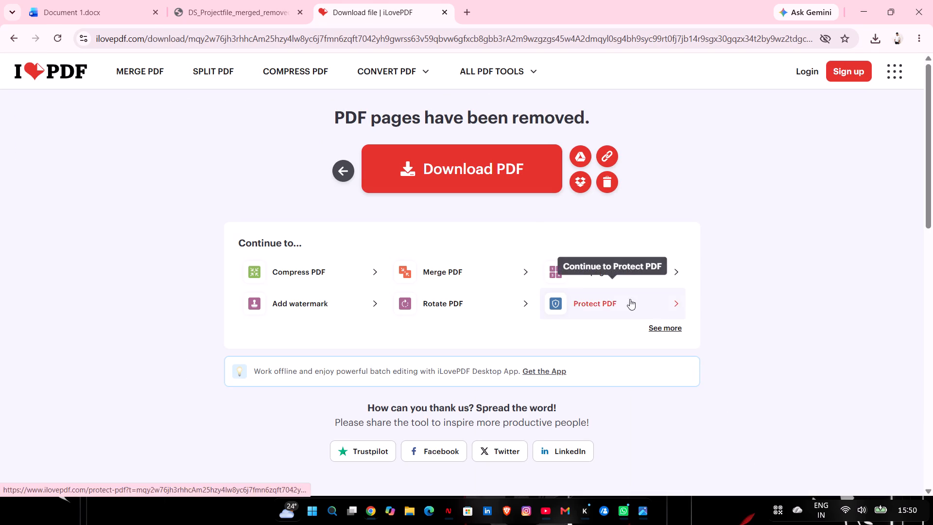
# Download the cover-only PDF and open the downloaded file.
pyautogui.click(486, 179)
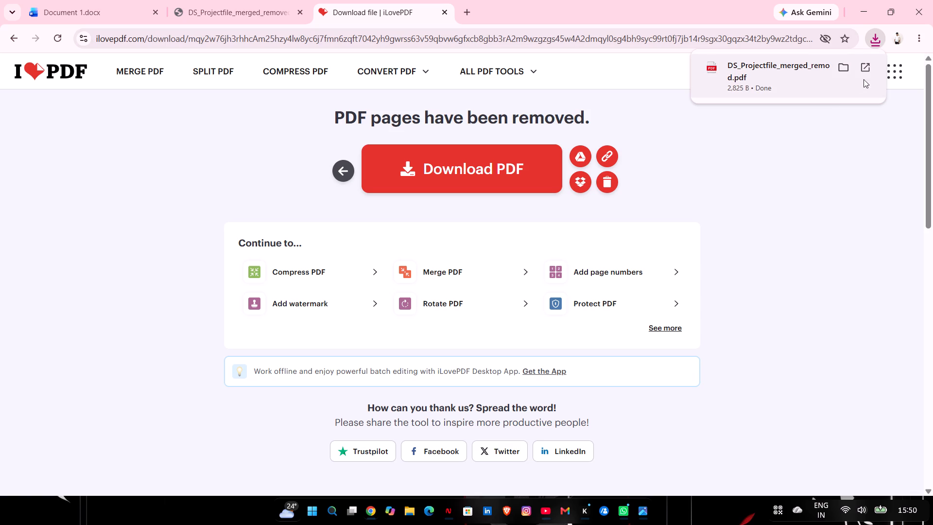
pyautogui.click(864, 71)
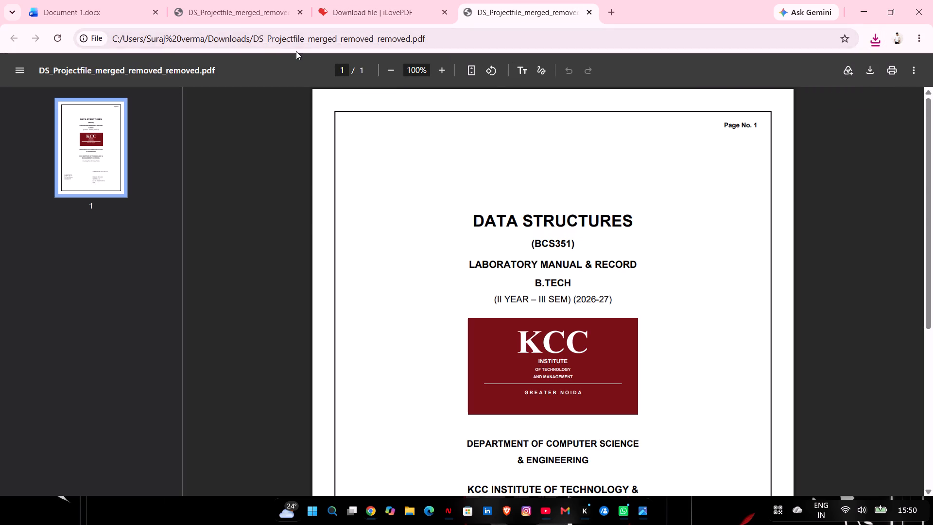
pyautogui.click(612, 18)
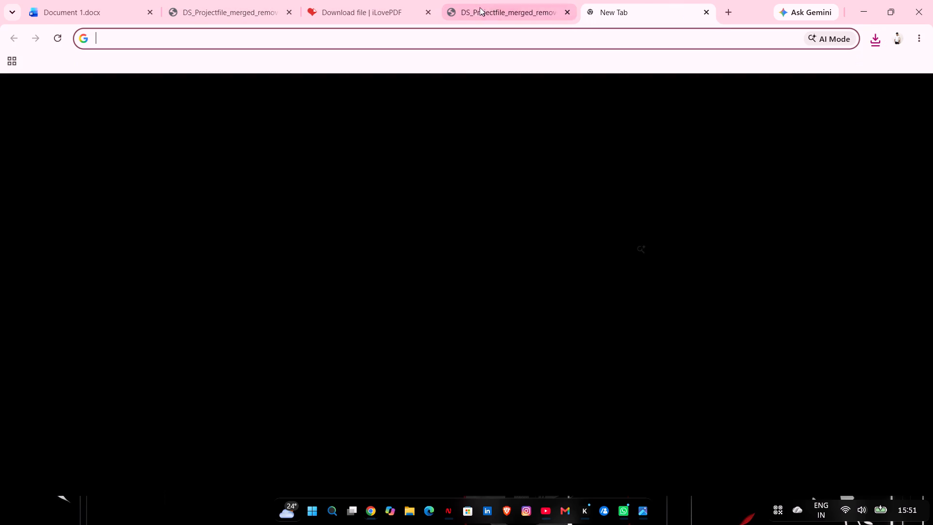
pyautogui.click(427, 14)
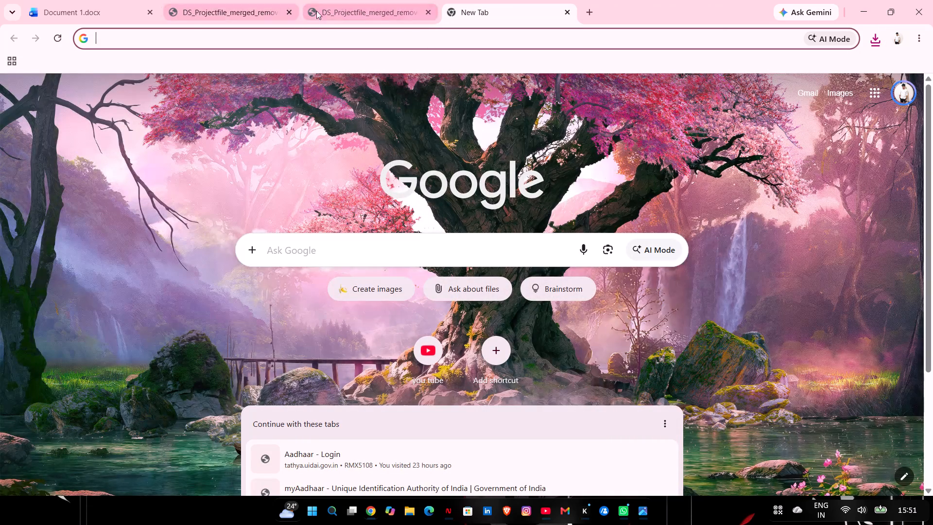
pyautogui.click(490, 38)
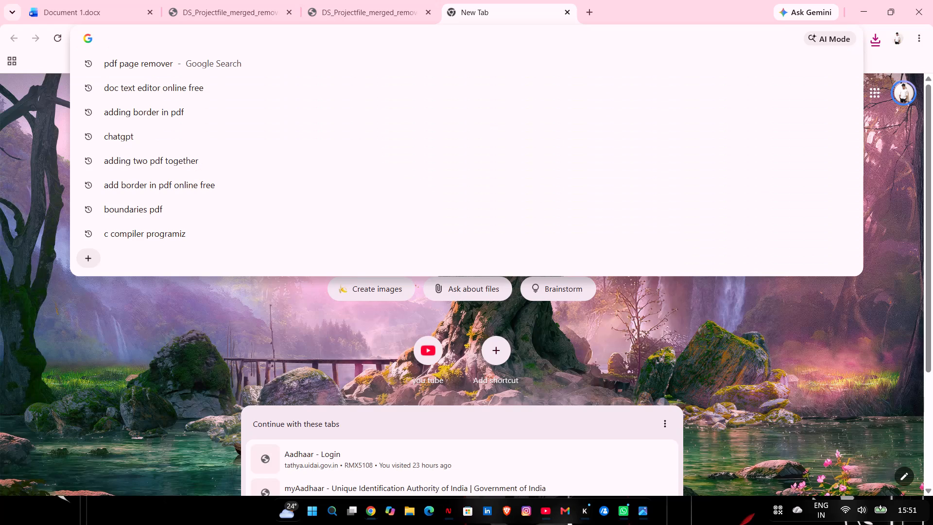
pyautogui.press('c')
pyautogui.press('BackSpace')
pyautogui.press('BackSpace')
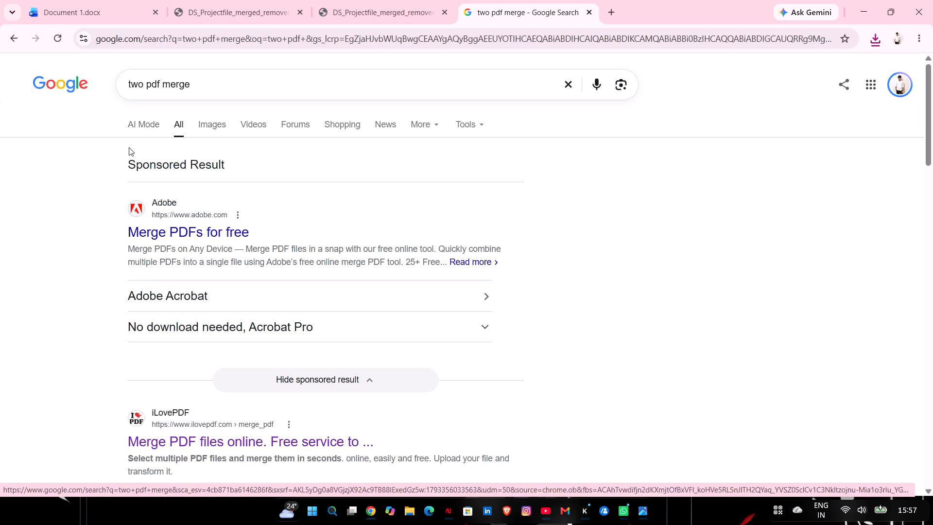
pyautogui.scroll(-2, 139, 286)
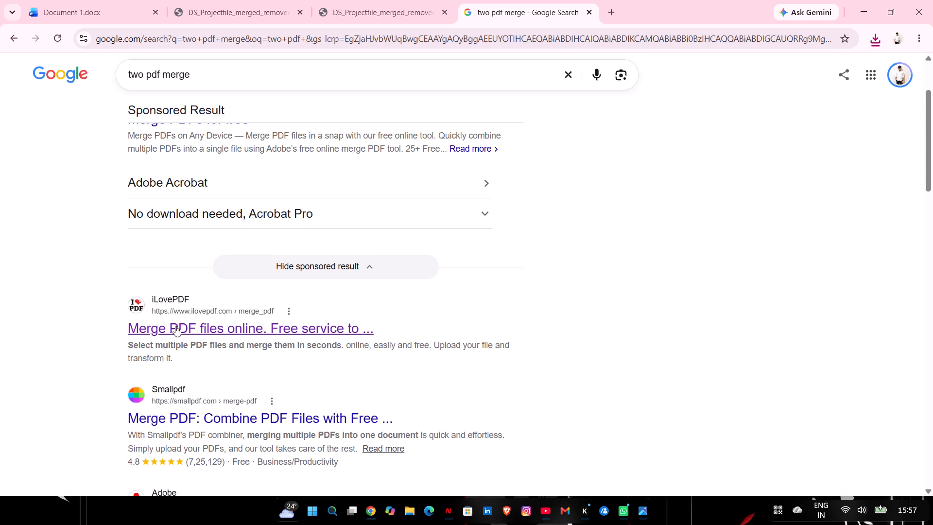
pyautogui.click(175, 327)
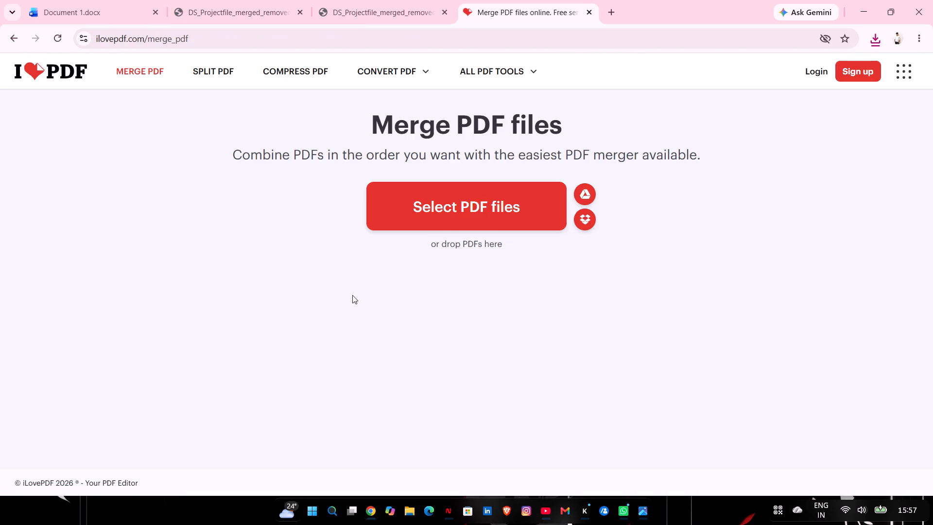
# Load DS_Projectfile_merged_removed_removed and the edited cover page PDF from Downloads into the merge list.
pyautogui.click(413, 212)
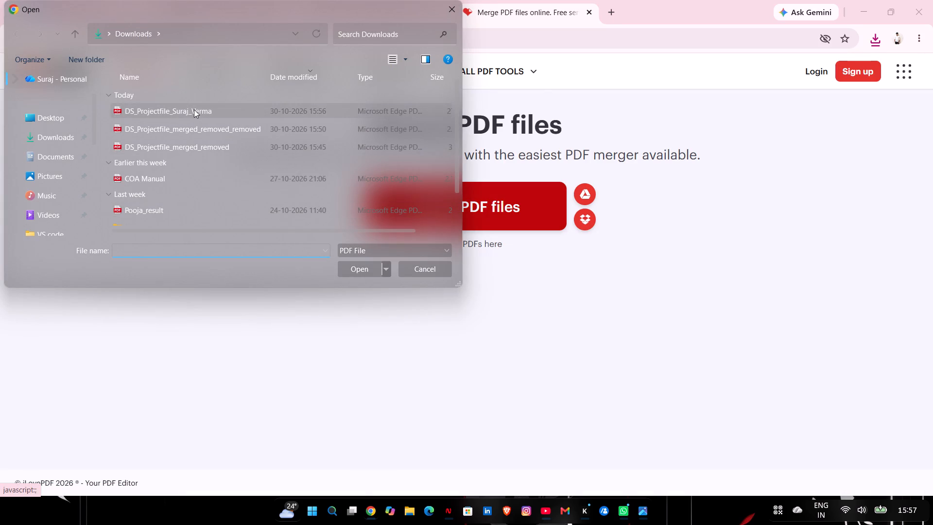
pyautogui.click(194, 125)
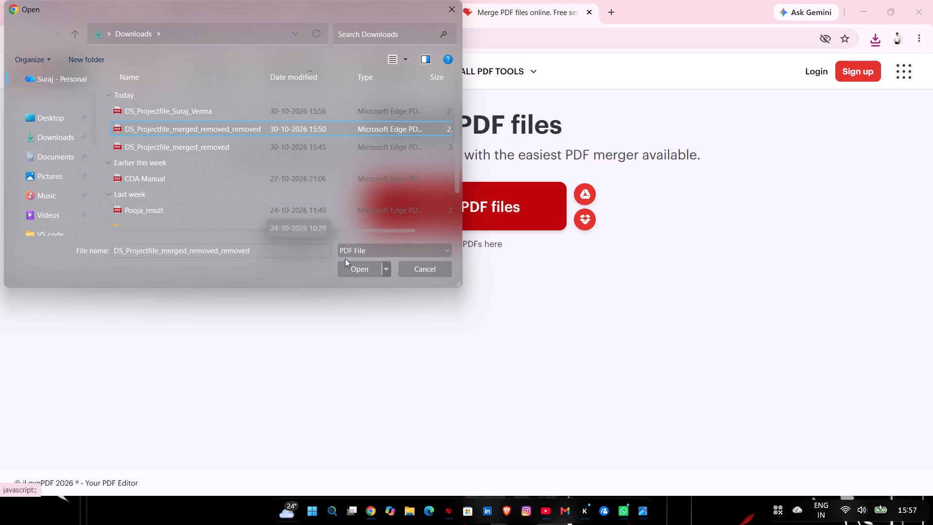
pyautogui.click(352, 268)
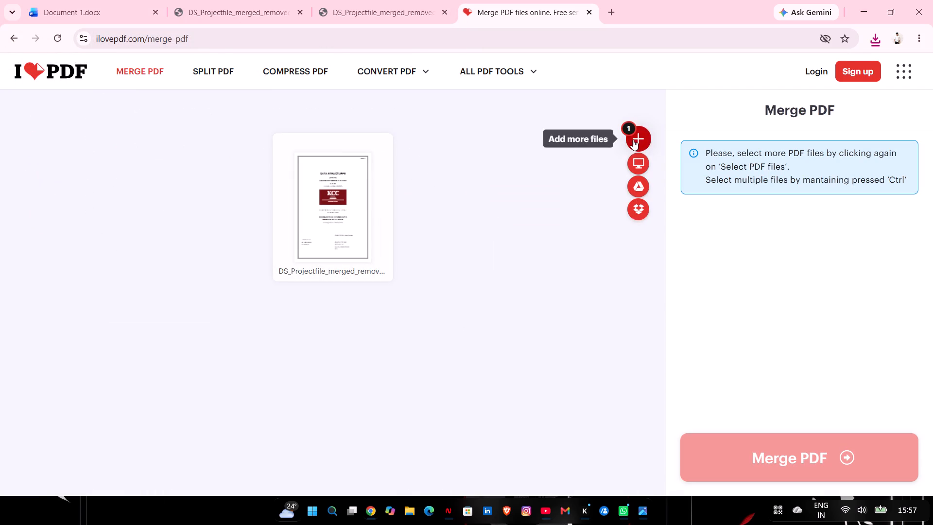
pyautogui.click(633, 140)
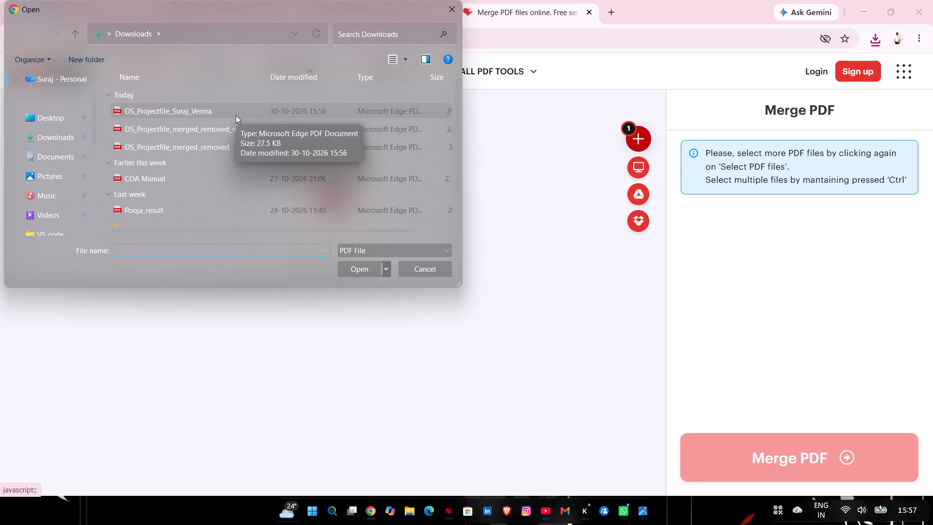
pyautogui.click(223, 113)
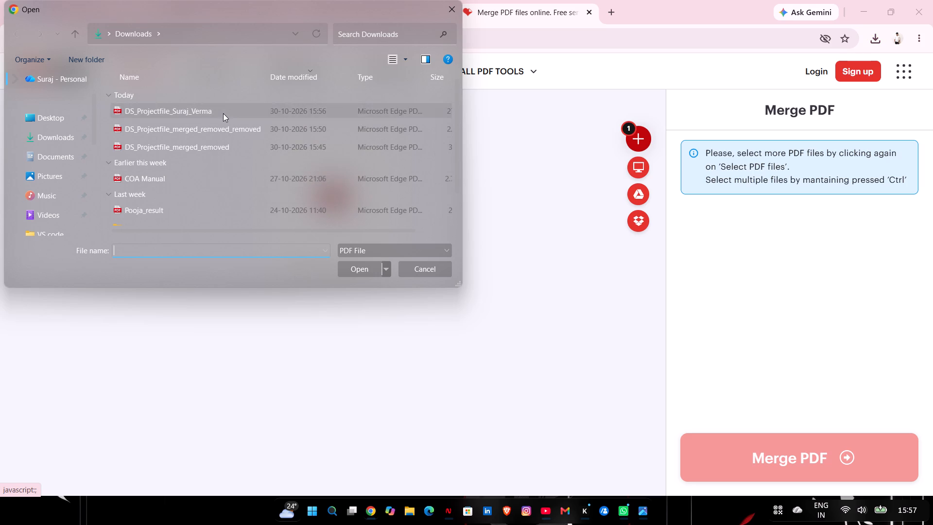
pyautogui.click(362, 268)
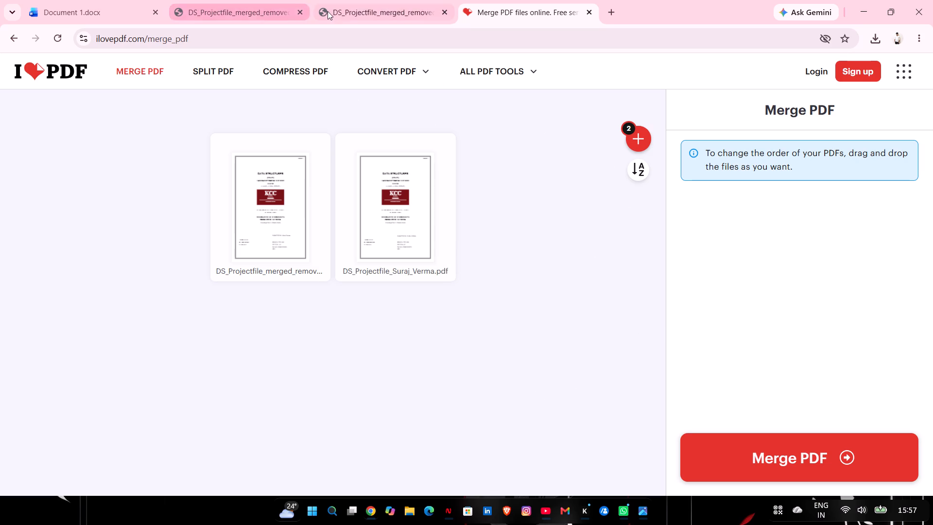
# Check the DS_Projectfile_merged_removed.pdf record, search for "pdf page remover" in a new tab, and open iLovePDF's page removal tool.
pyautogui.click(344, 17)
pyautogui.click(276, 6)
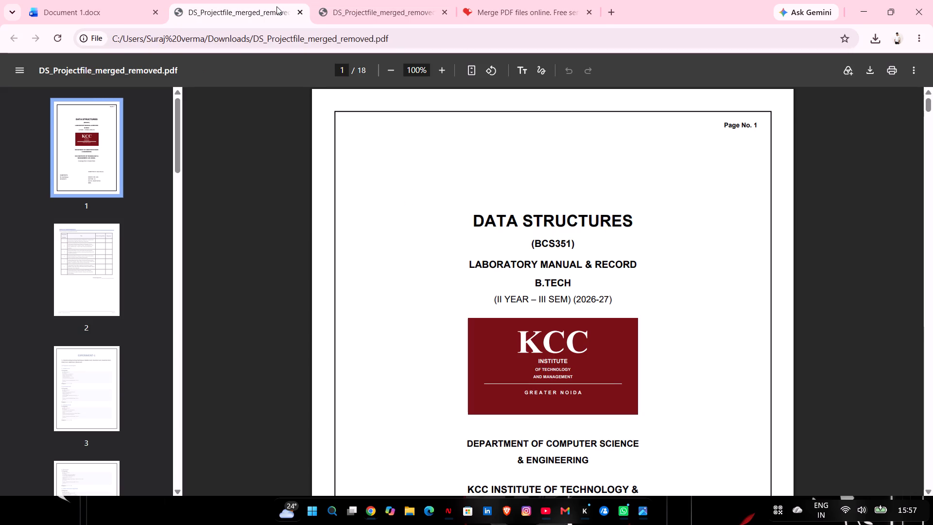
pyautogui.scroll(1, 309, 199)
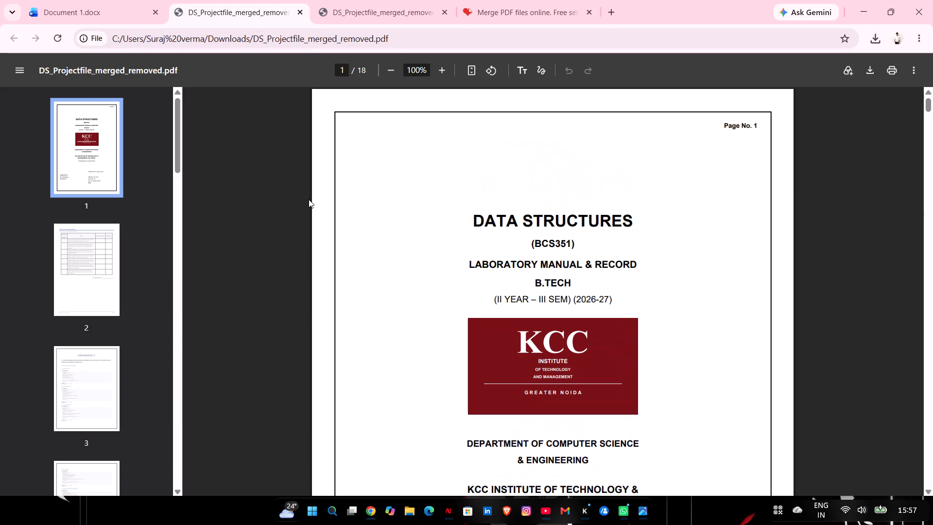
pyautogui.click(607, 17)
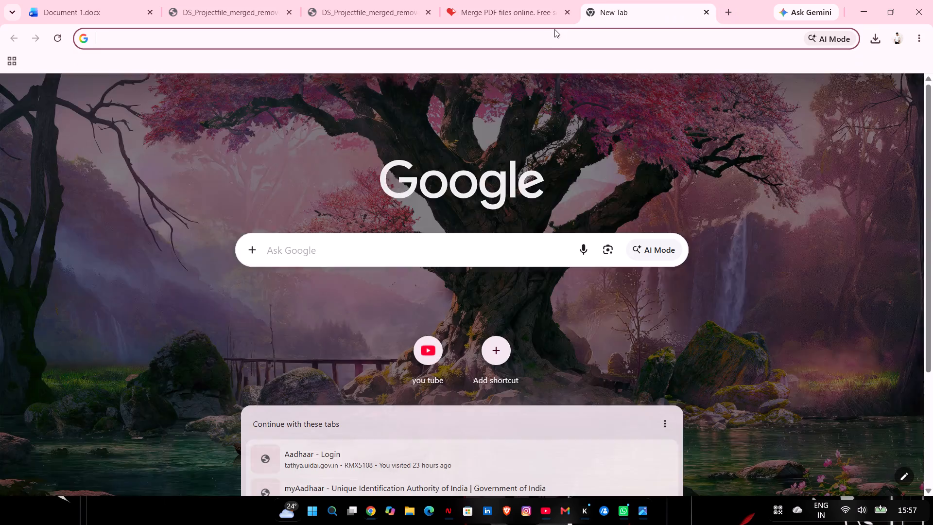
pyautogui.click(554, 29)
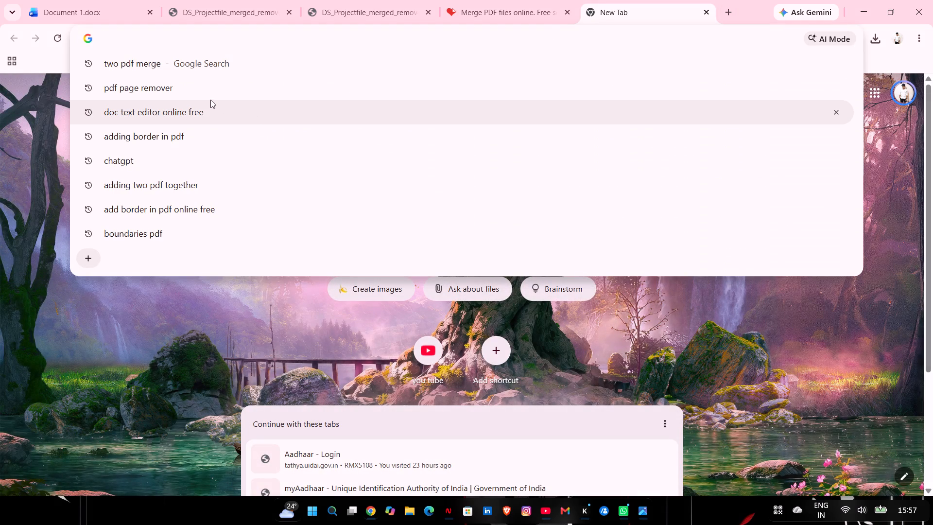
pyautogui.click(208, 94)
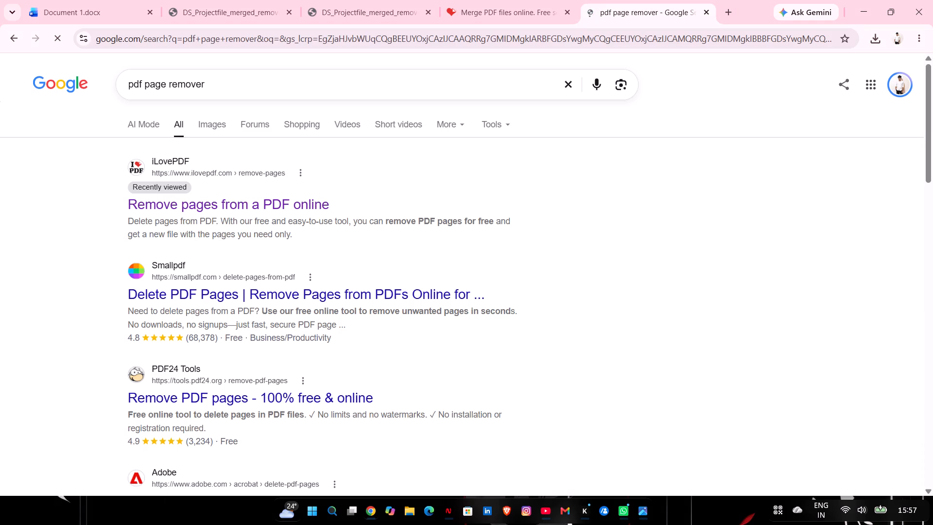
pyautogui.click(288, 208)
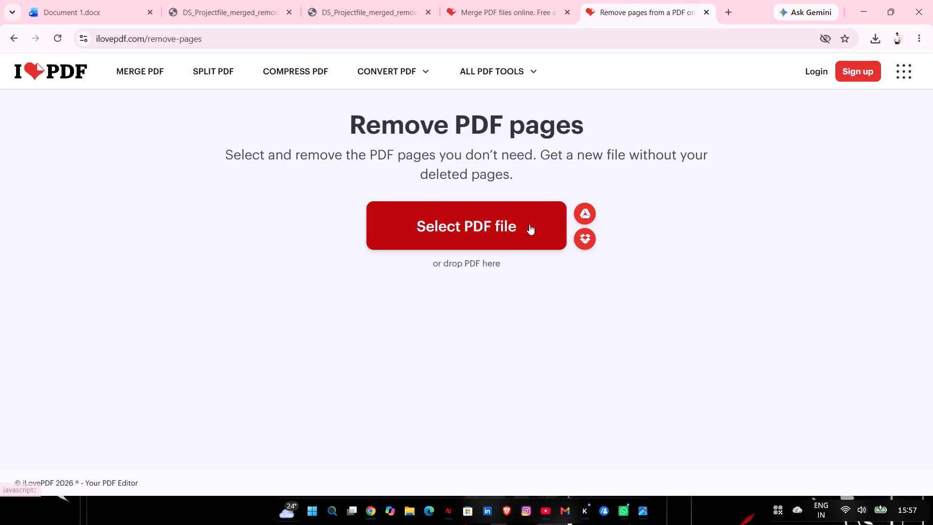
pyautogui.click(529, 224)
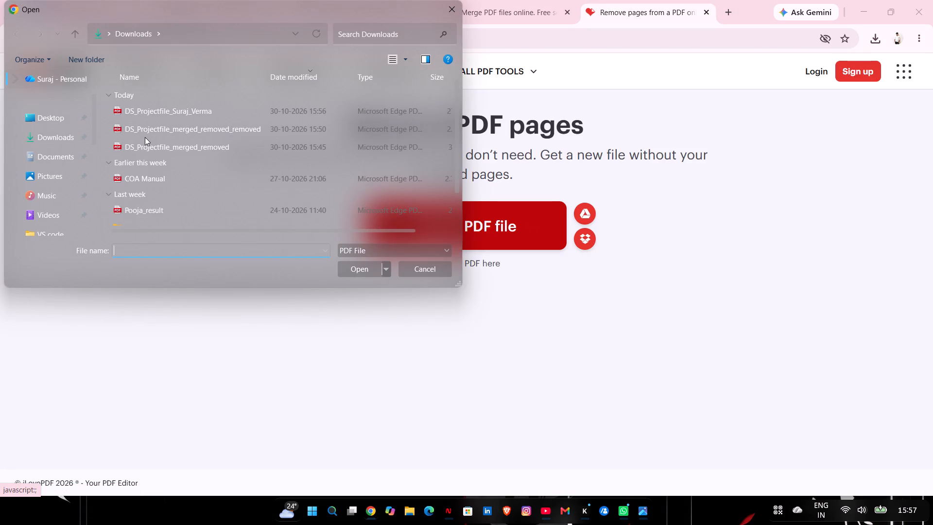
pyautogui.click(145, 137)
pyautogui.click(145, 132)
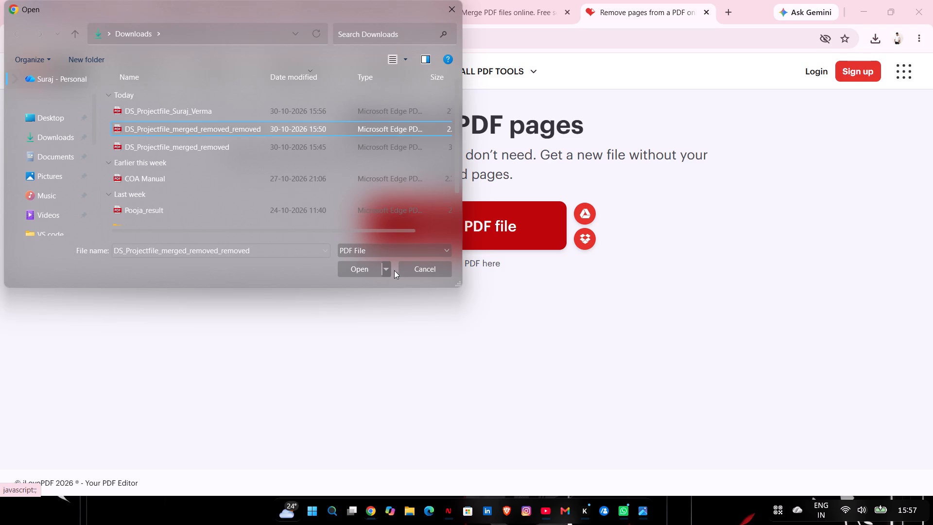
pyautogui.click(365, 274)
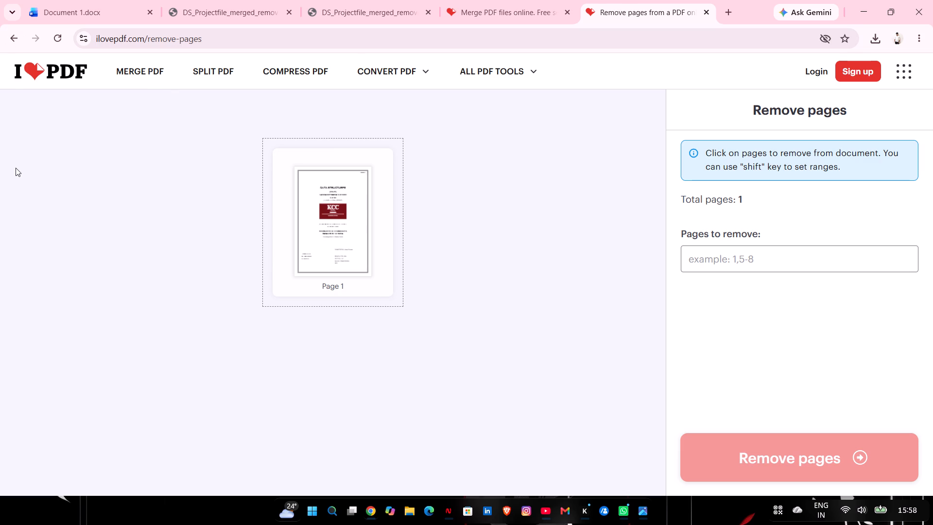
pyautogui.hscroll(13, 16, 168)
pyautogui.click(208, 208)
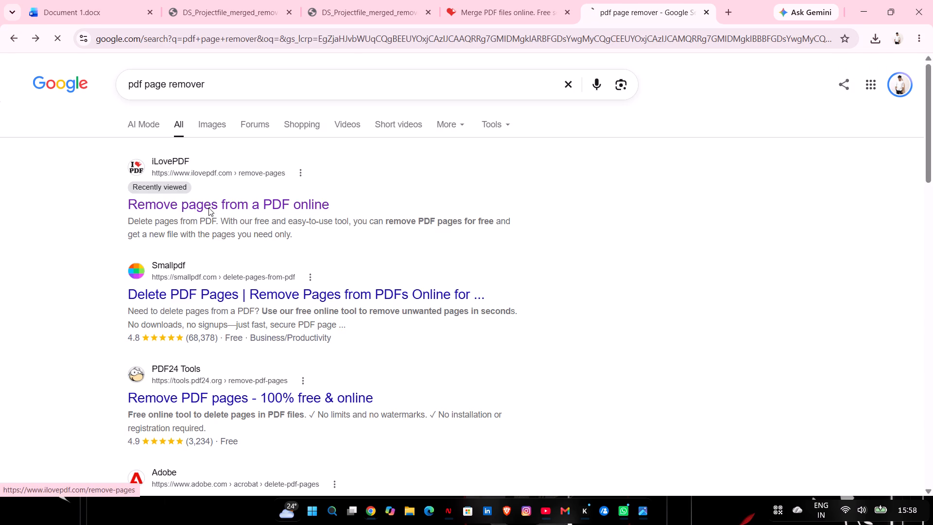
# Upload DS_Projectfile_merged_removed from Downloads, remove its page 1 (the old cover), and download the resulting PDF.
pyautogui.click(394, 227)
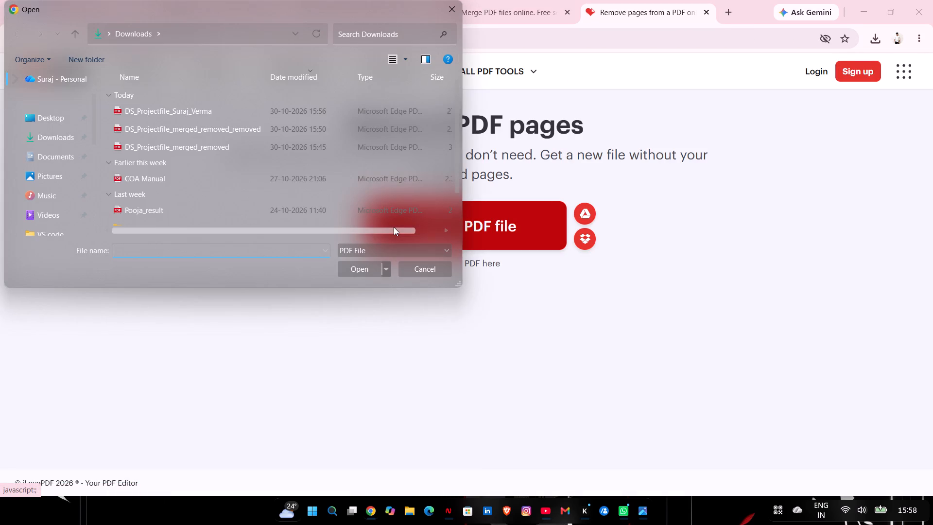
pyautogui.click(186, 130)
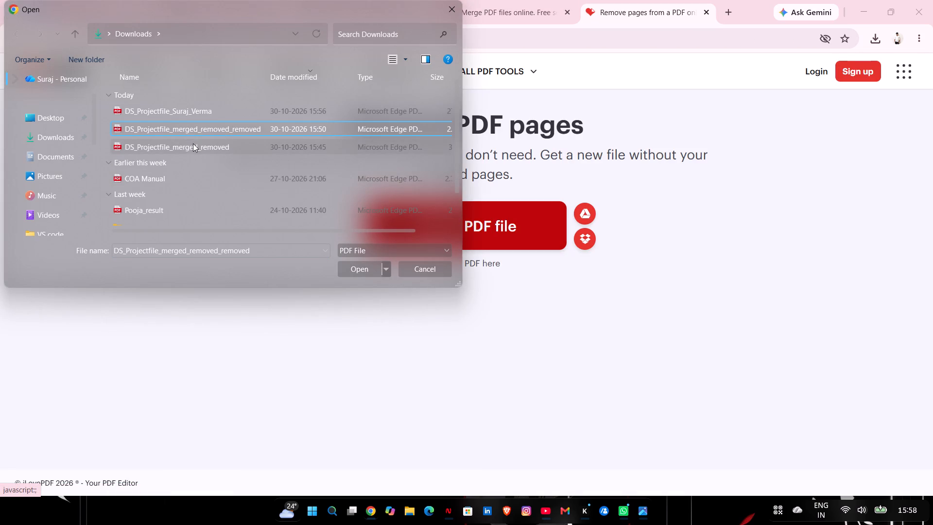
pyautogui.click(193, 143)
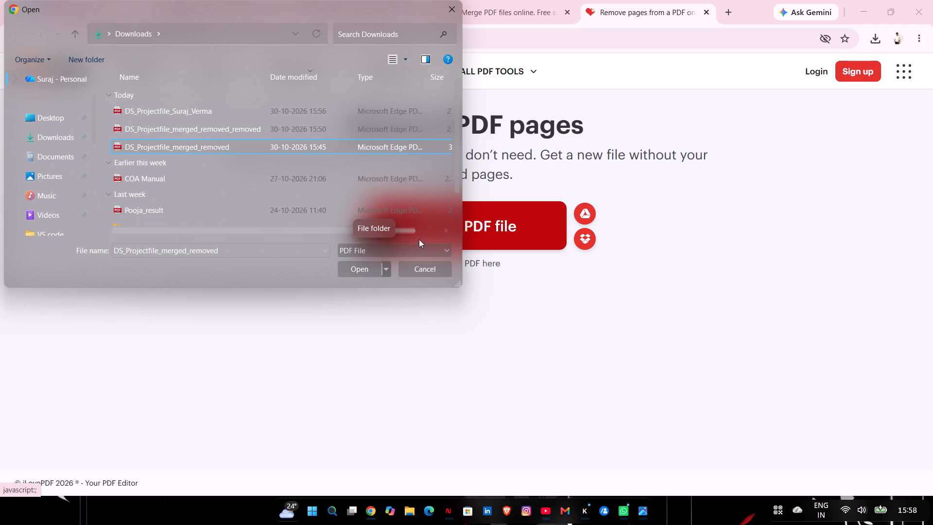
pyautogui.click(369, 267)
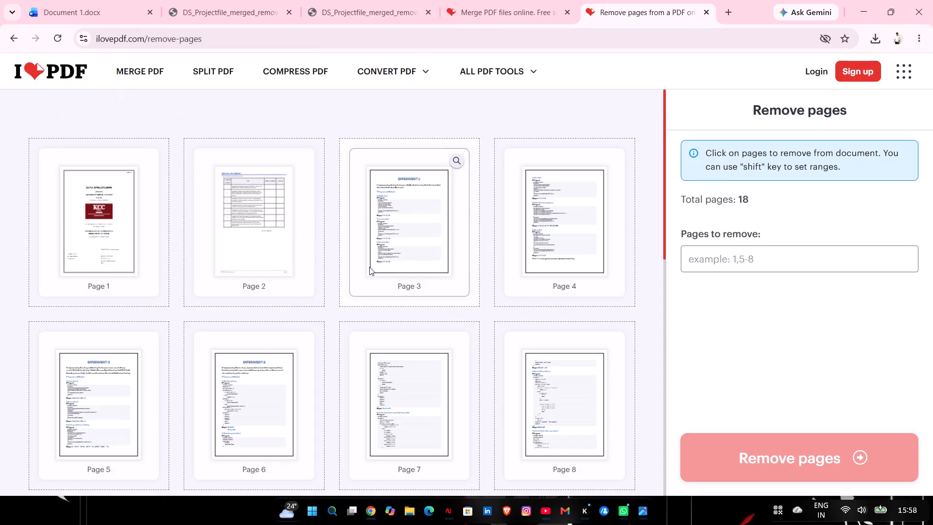
pyautogui.click(129, 223)
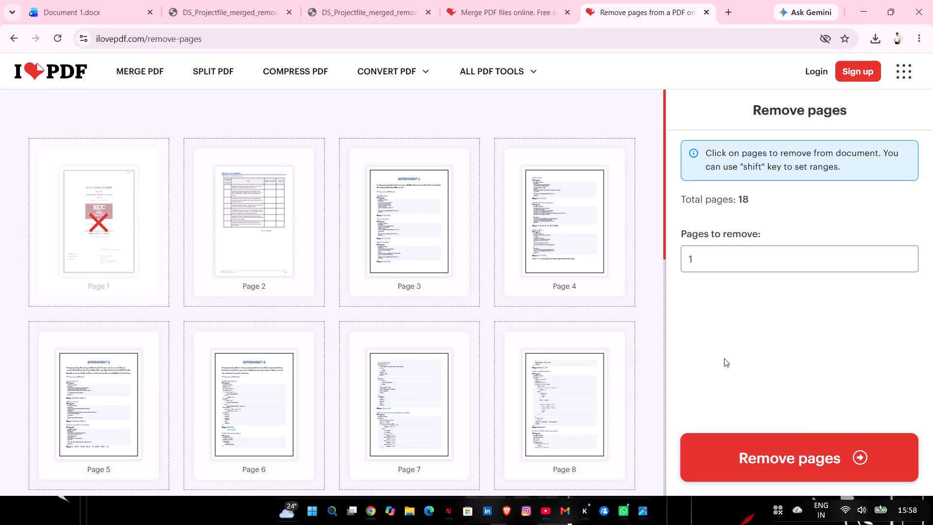
pyautogui.click(781, 462)
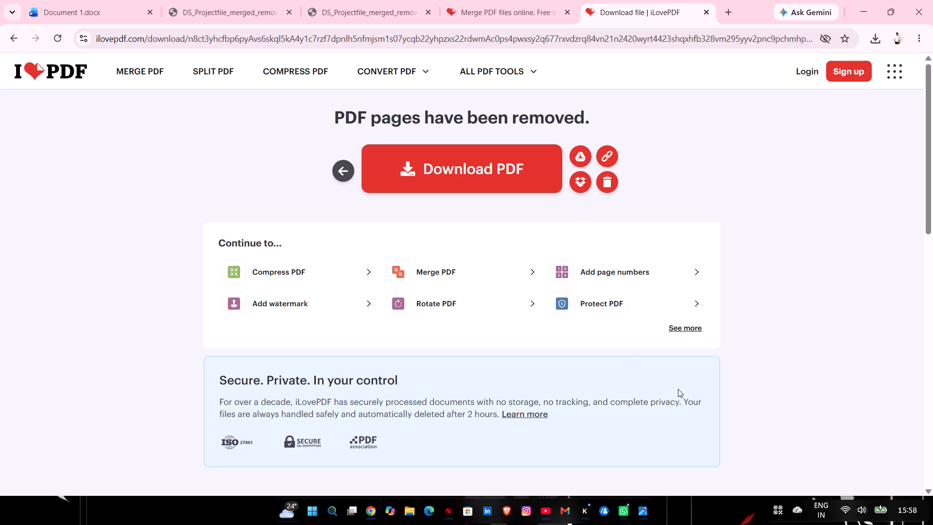
pyautogui.click(476, 187)
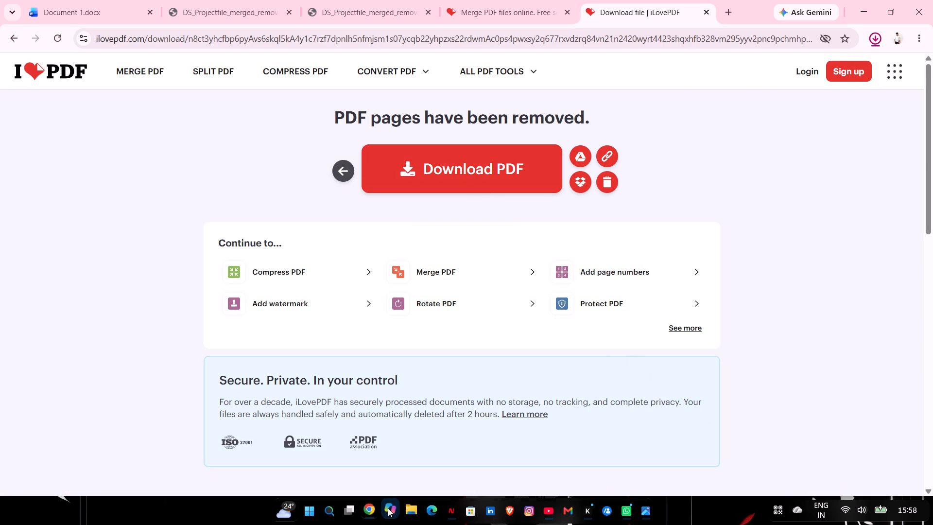
# In File Explorer, delete DS_Projectfile_merged_removed_removed and DS_Projectfile_merged_removed from Downloads, and close the window.
pyautogui.click(403, 509)
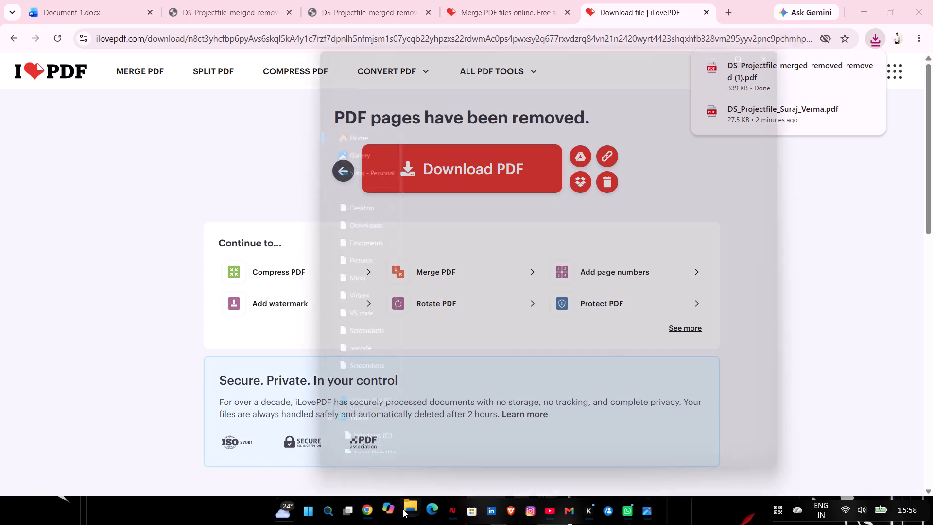
pyautogui.scroll(-1, 444, 378)
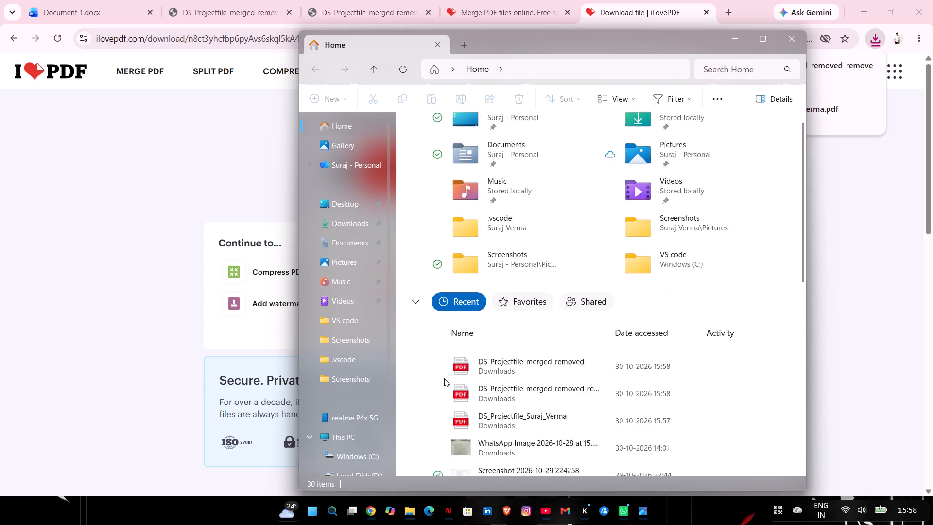
pyautogui.scroll(-3, 444, 378)
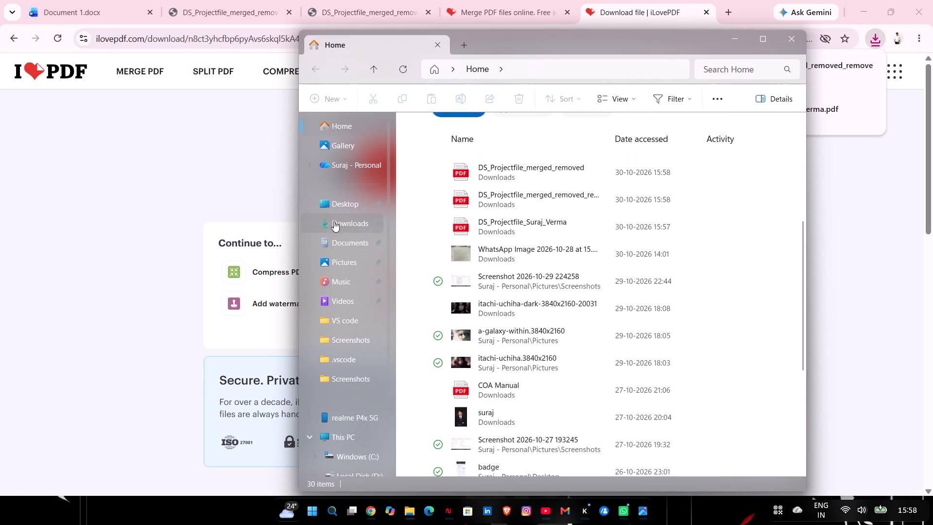
pyautogui.click(334, 221)
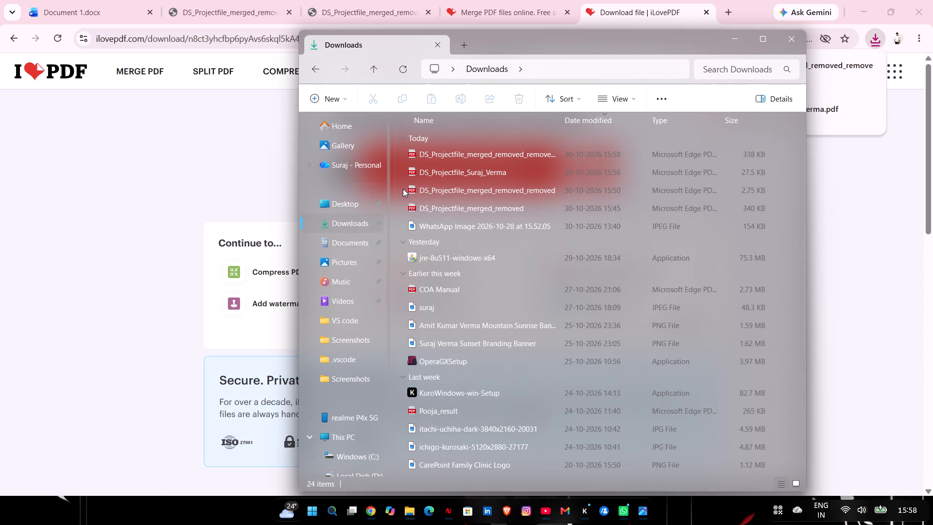
pyautogui.moveTo(403, 189); pyautogui.dragTo(424, 216)
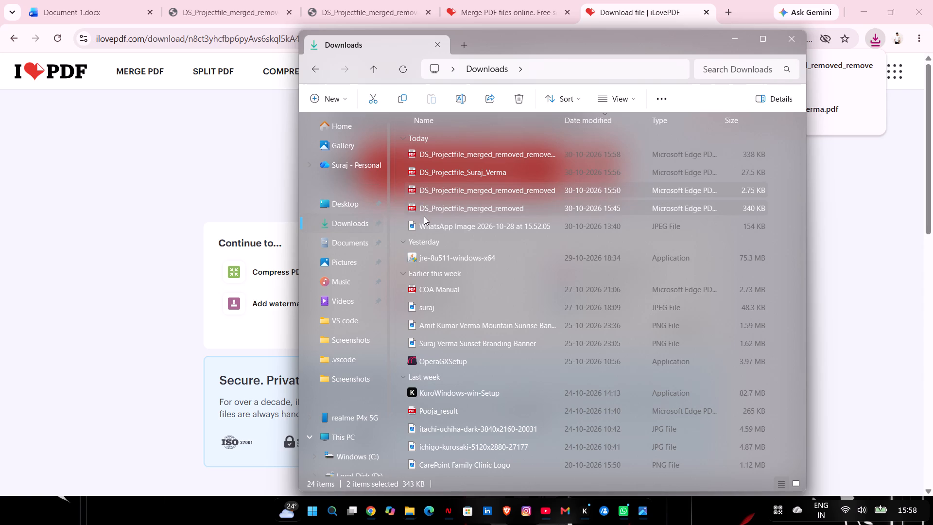
pyautogui.press('Delete')
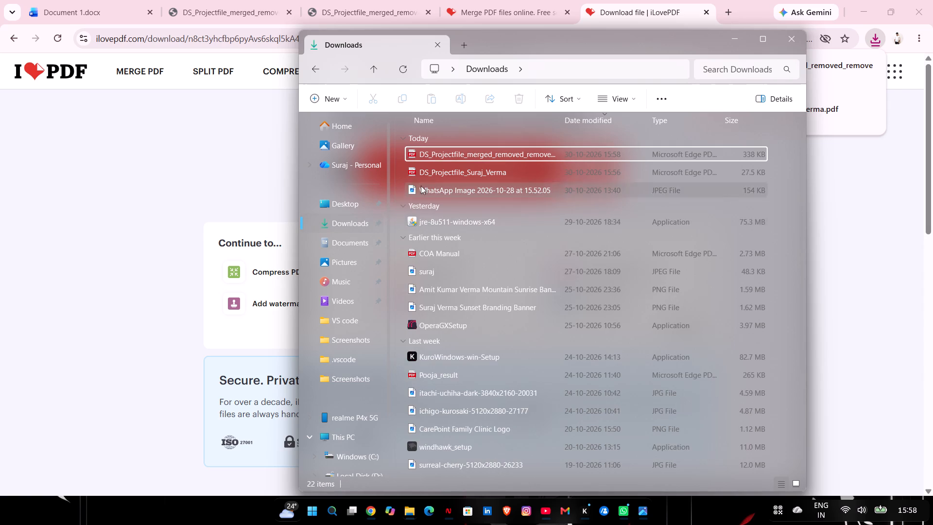
pyautogui.click(786, 35)
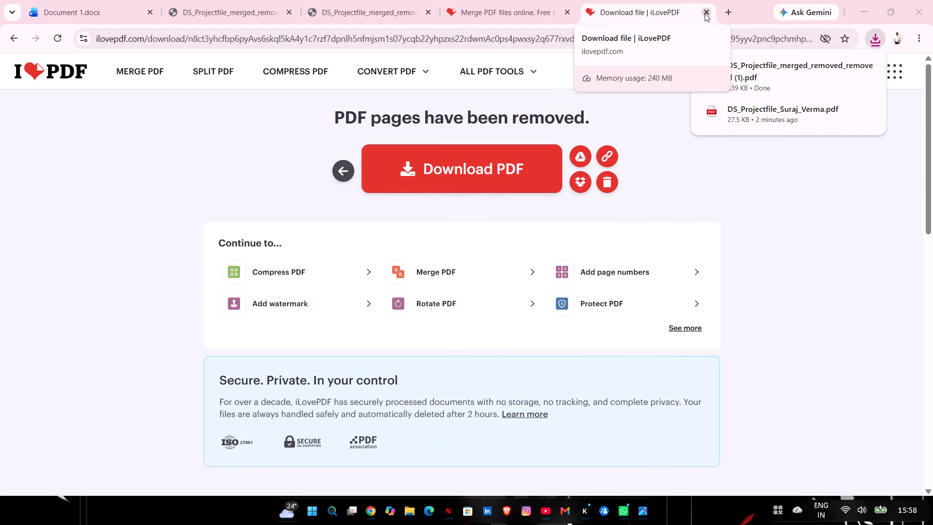
# Close both iLovePDF tabs and the DS_Projectfile_merged_removed.pdf tab in the browser, and open a new tab.
pyautogui.click(706, 13)
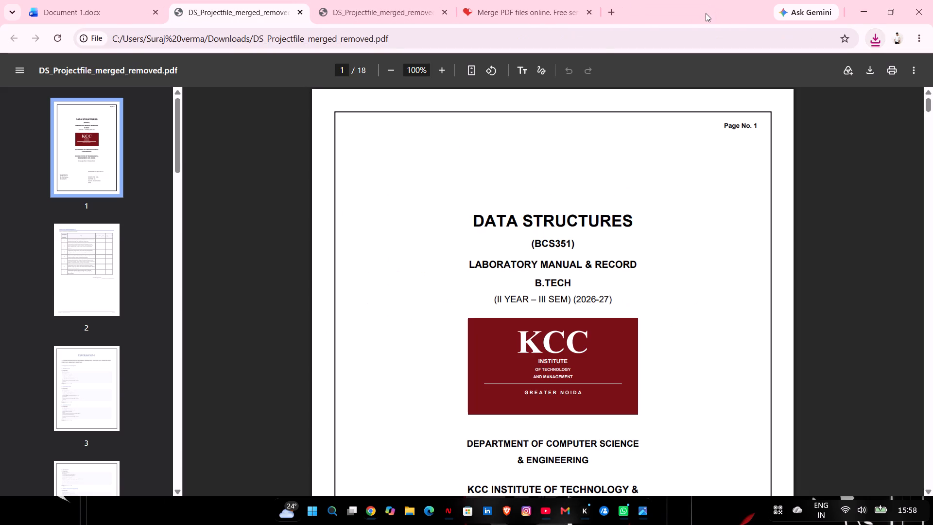
pyautogui.click(589, 11)
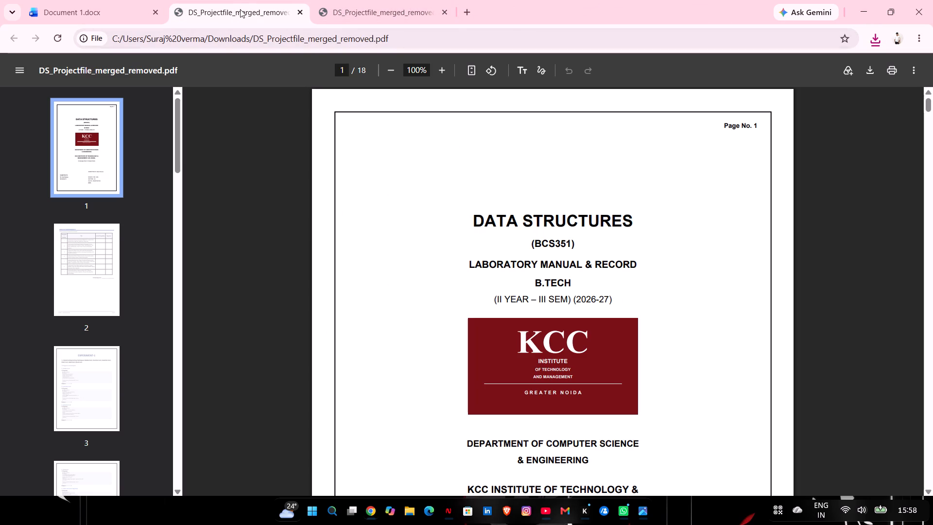
pyautogui.click(240, 9)
pyautogui.click(323, 15)
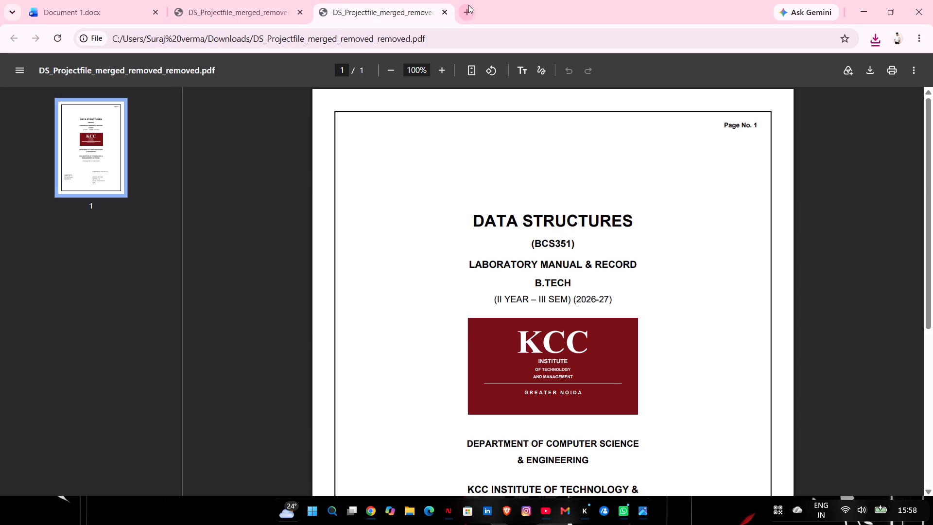
pyautogui.click(281, 7)
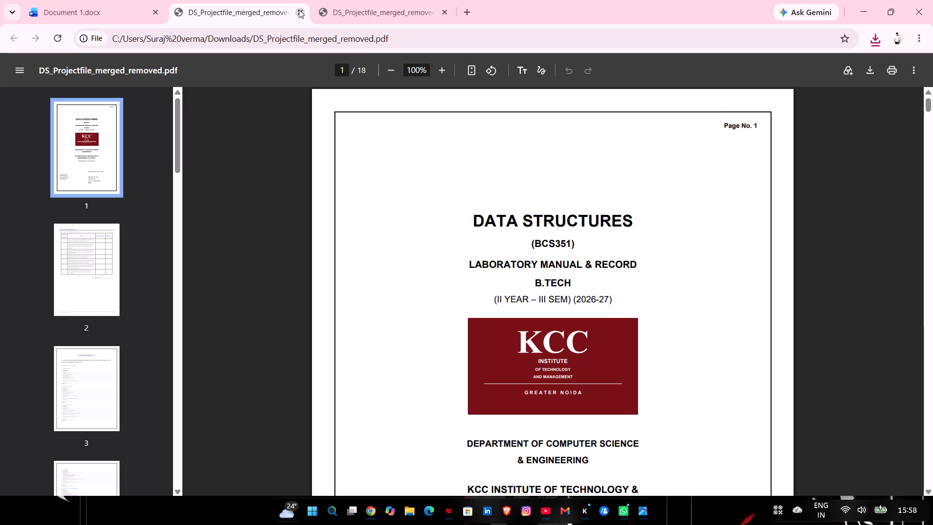
pyautogui.click(298, 10)
pyautogui.click(328, 15)
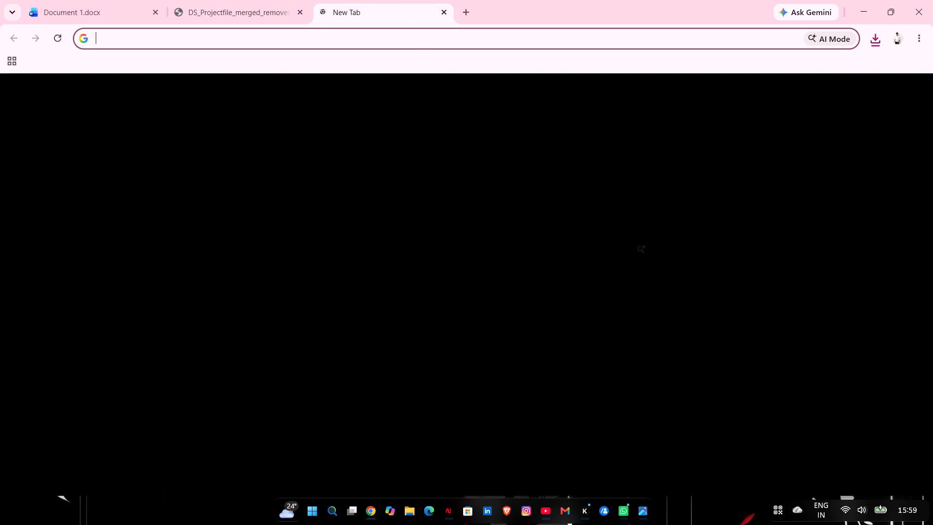
# Search for "two pdf merge" and open iLovePDF's PDF merging tool.
pyautogui.click(240, 41)
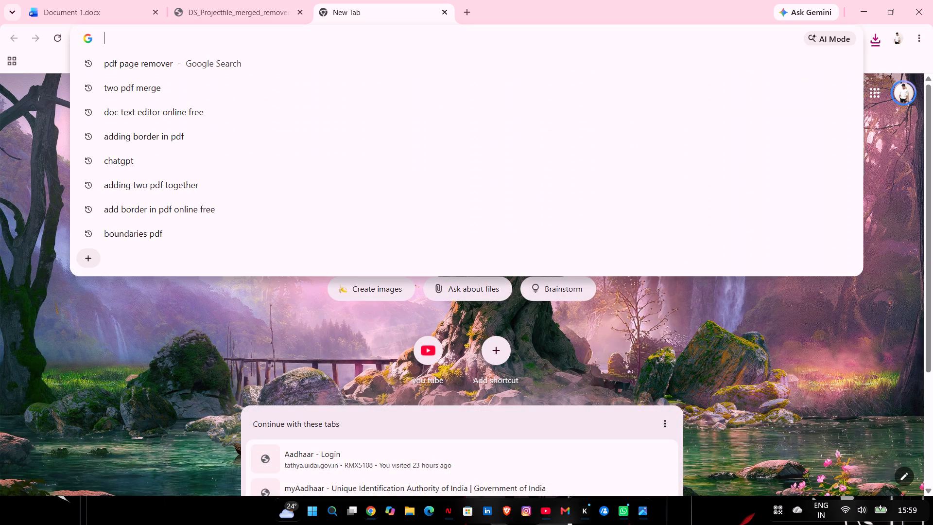
pyautogui.click(157, 95)
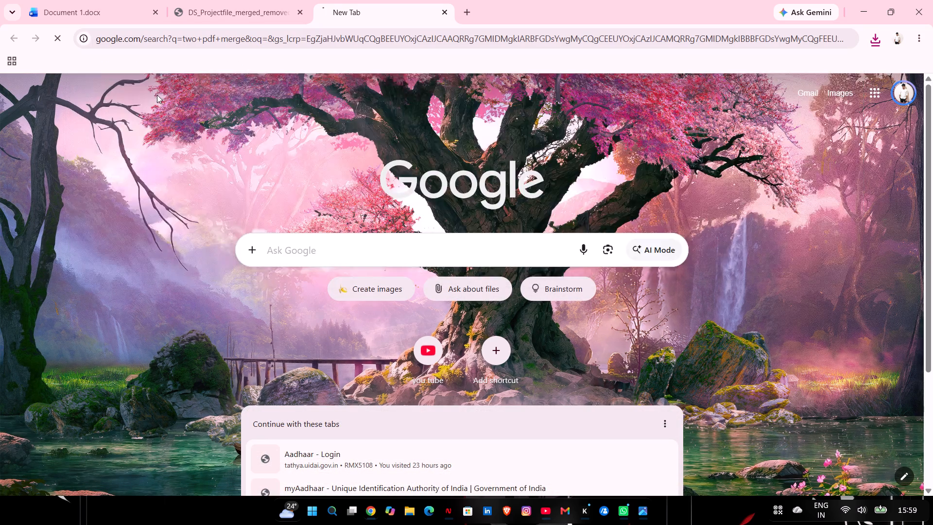
pyautogui.click(286, 194)
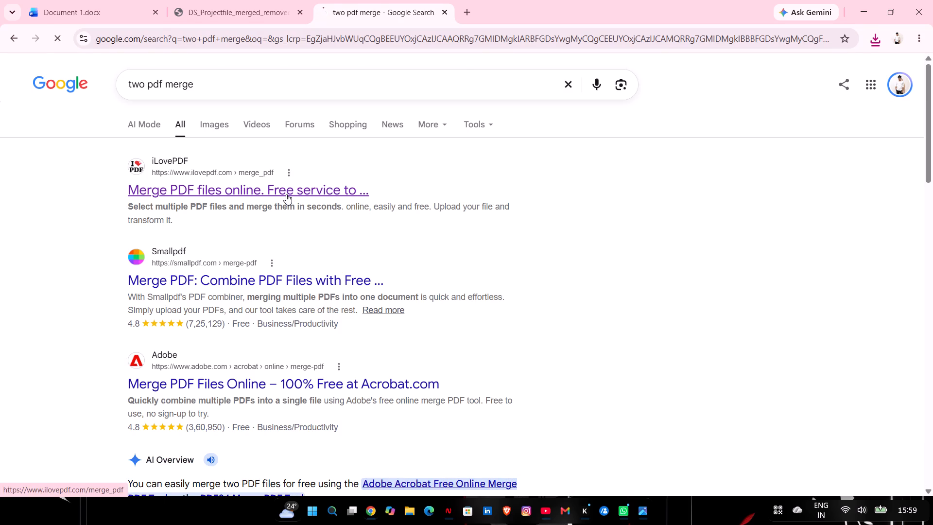
# Upload DS_Projectfile_merged_removed_removed (1) and the one-page DS_Projectfile cover PDF from Downloads to the merge tool.
pyautogui.click(488, 199)
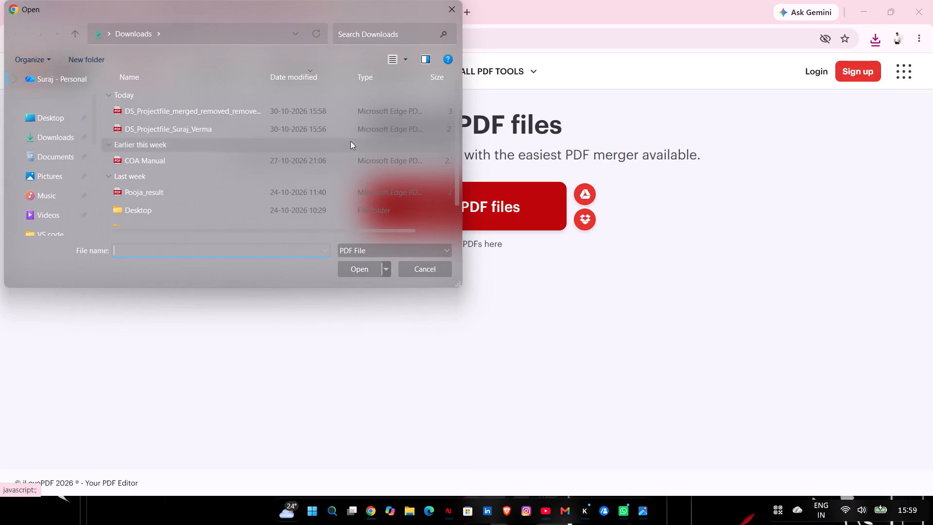
pyautogui.click(212, 114)
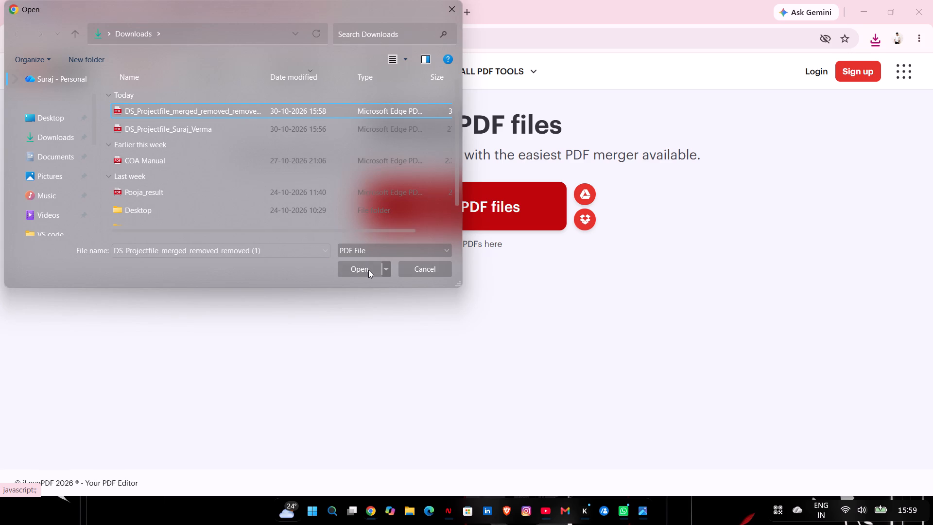
pyautogui.click(368, 270)
pyautogui.click(633, 139)
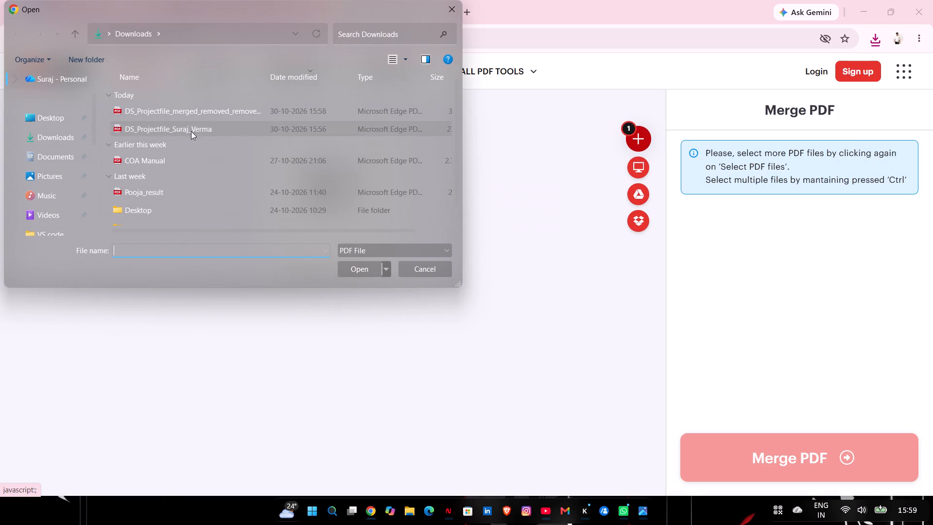
pyautogui.click(190, 126)
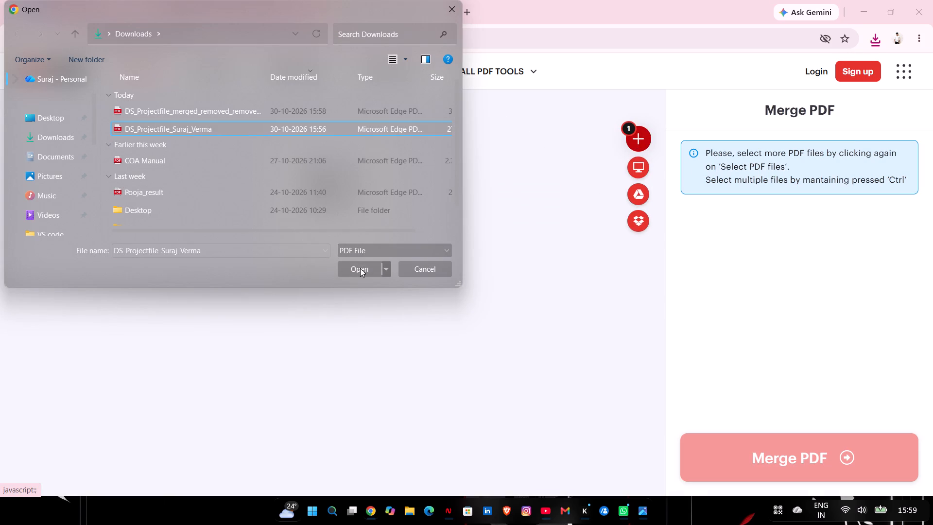
pyautogui.click(360, 268)
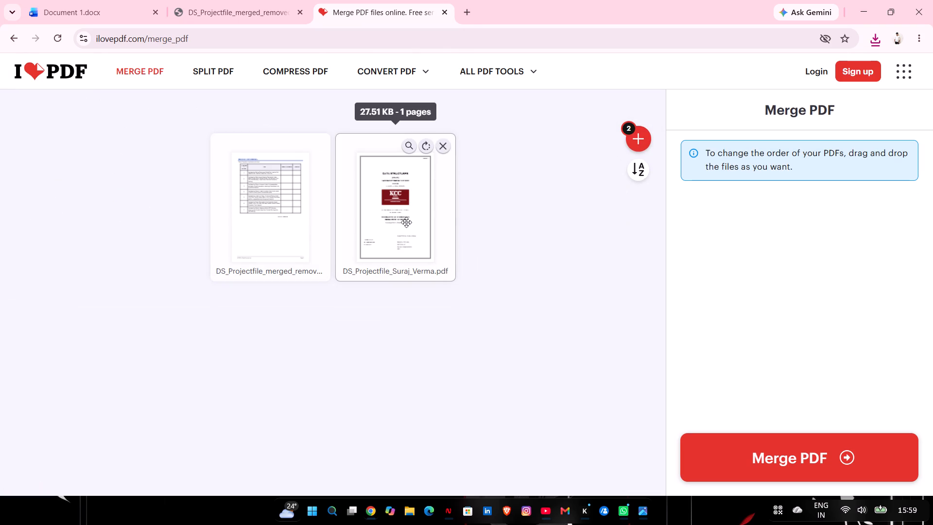
# Place the cover page PDF ahead of the record pages and merge the two files.
pyautogui.moveTo(406, 222); pyautogui.dragTo(294, 221)
pyautogui.click(755, 453)
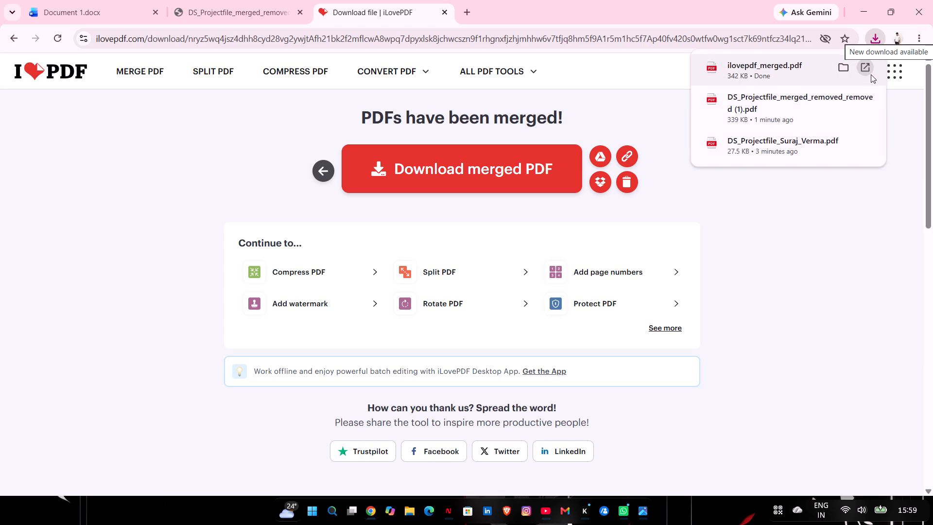
# Open the downloaded ilovepdf_merged.pdf, close the iLovePDF tab, and review the merged record from the cover to the last page.
pyautogui.click(866, 71)
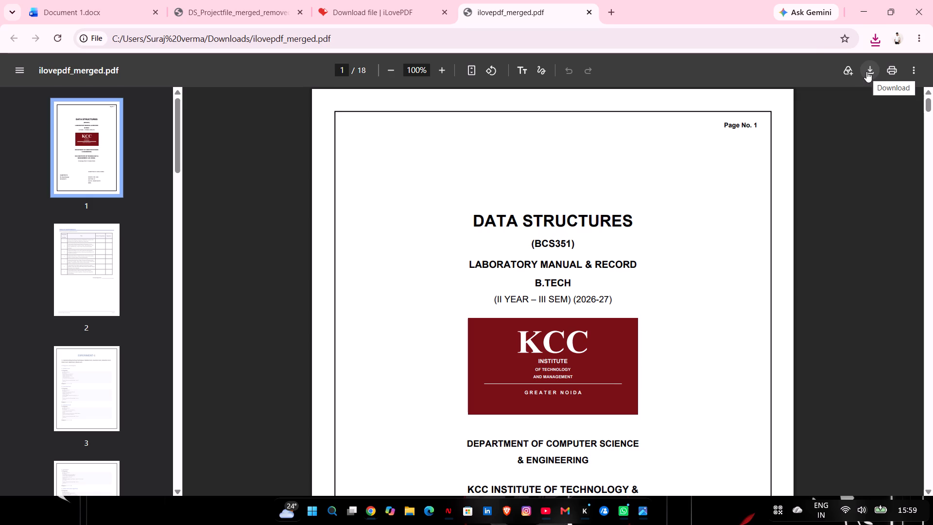
pyautogui.click(445, 11)
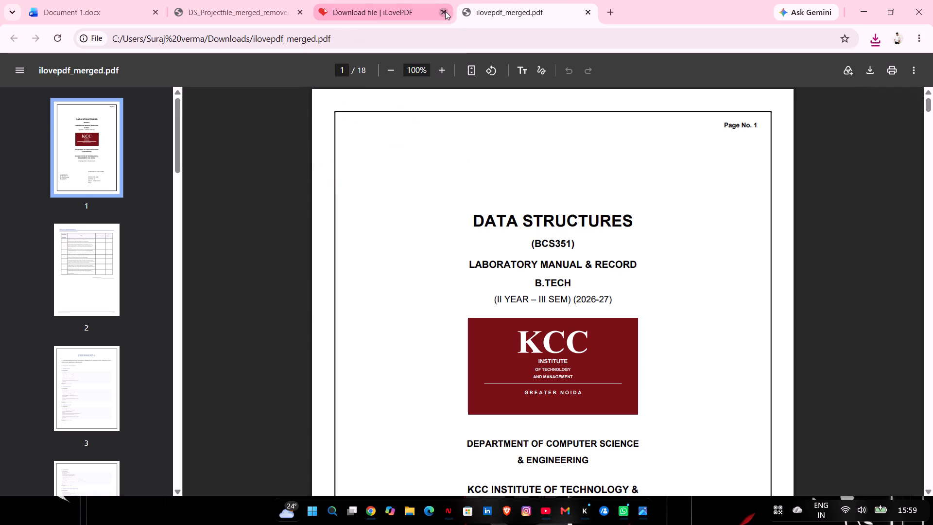
pyautogui.scroll(-2, 389, 288)
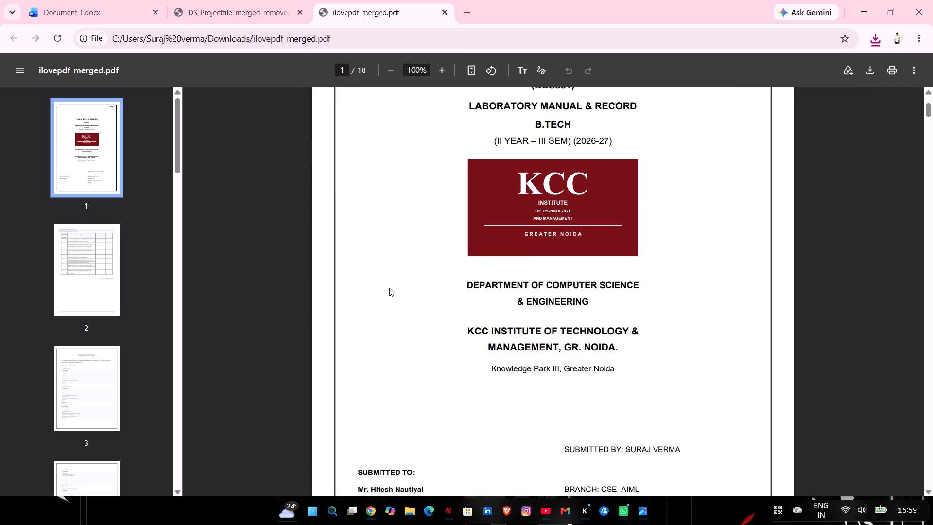
pyautogui.scroll(-3, 389, 288)
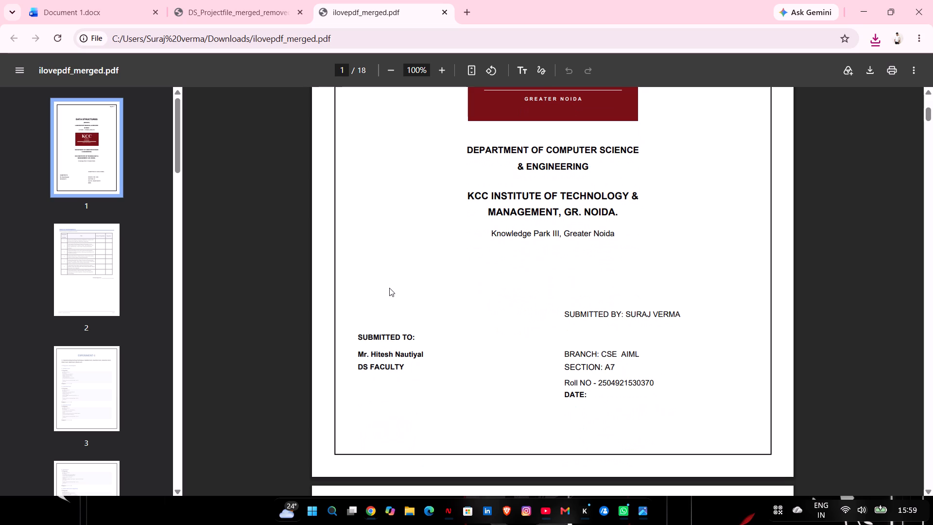
pyautogui.scroll(-1, 389, 288)
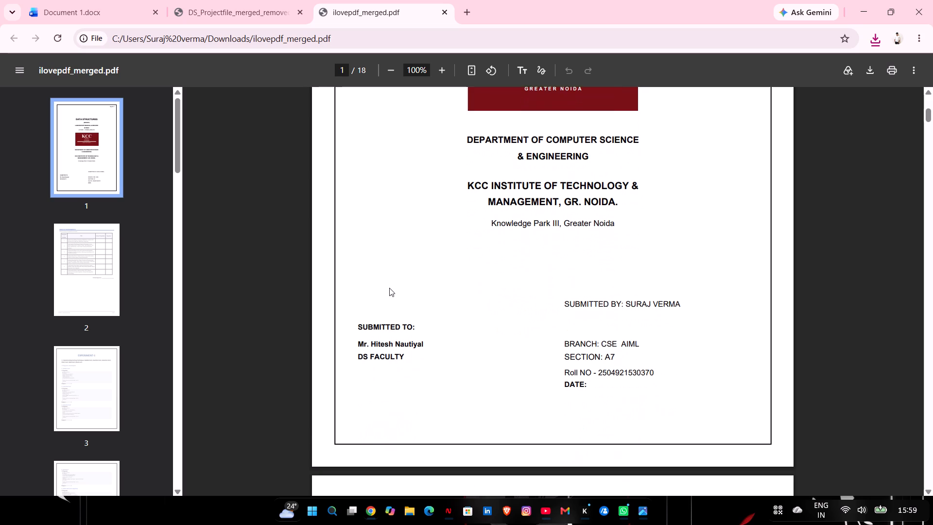
pyautogui.scroll(-6, 389, 288)
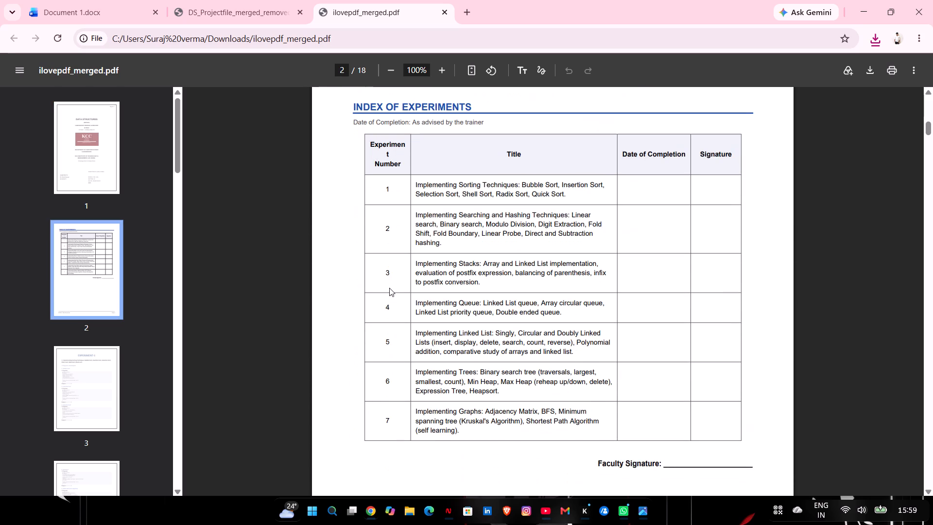
pyautogui.scroll(-10, 389, 288)
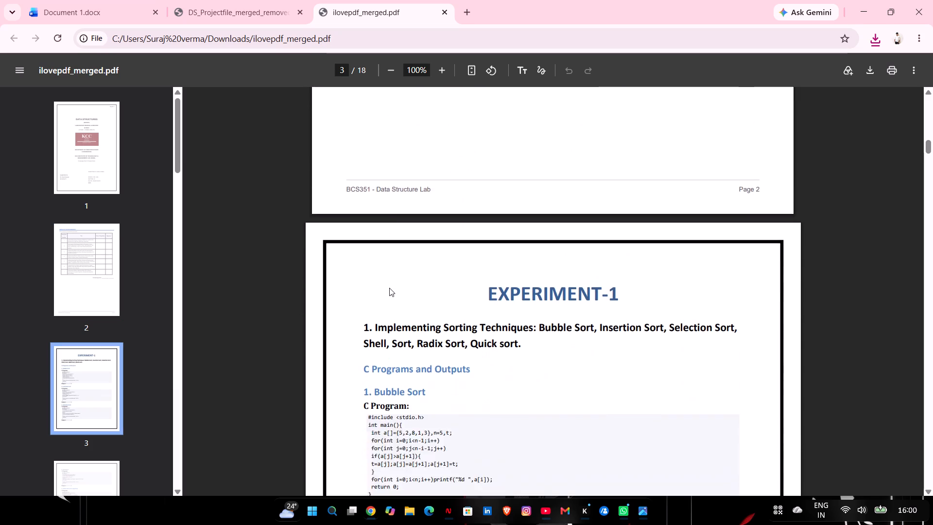
pyautogui.scroll(-12, 389, 288)
pyautogui.scroll(-18, 389, 288)
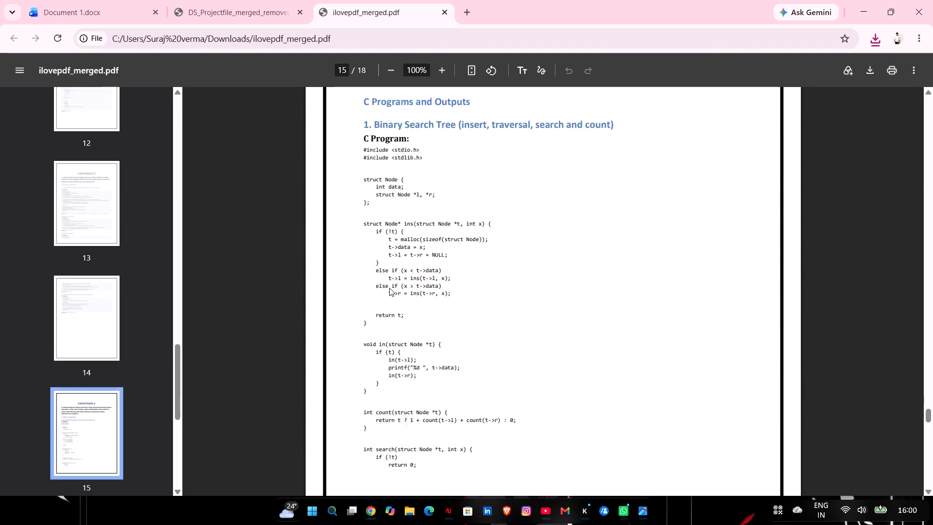
pyautogui.scroll(-11, 389, 288)
pyautogui.scroll(-10, 389, 288)
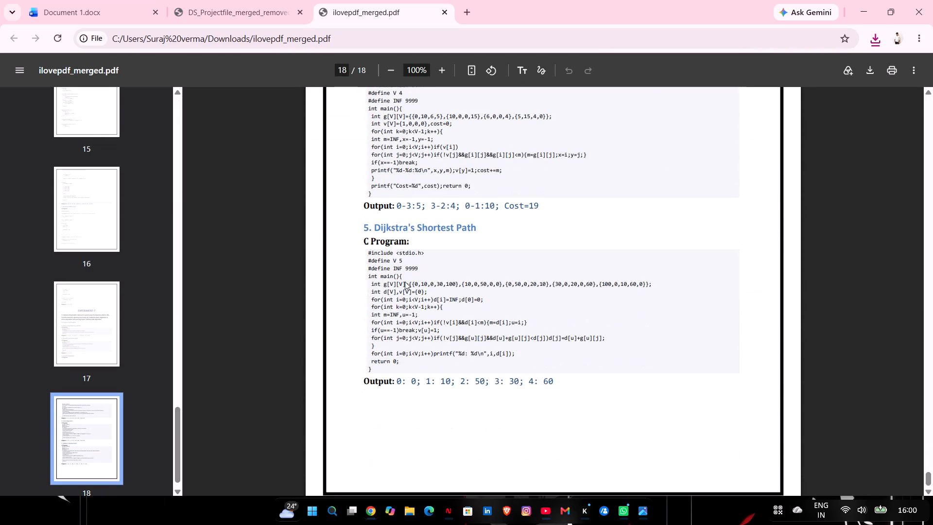
# Close the ilovepdf_merged.pdf and DS_Projectfile_merged_removed_removed.pdf tabs.
pyautogui.click(446, 14)
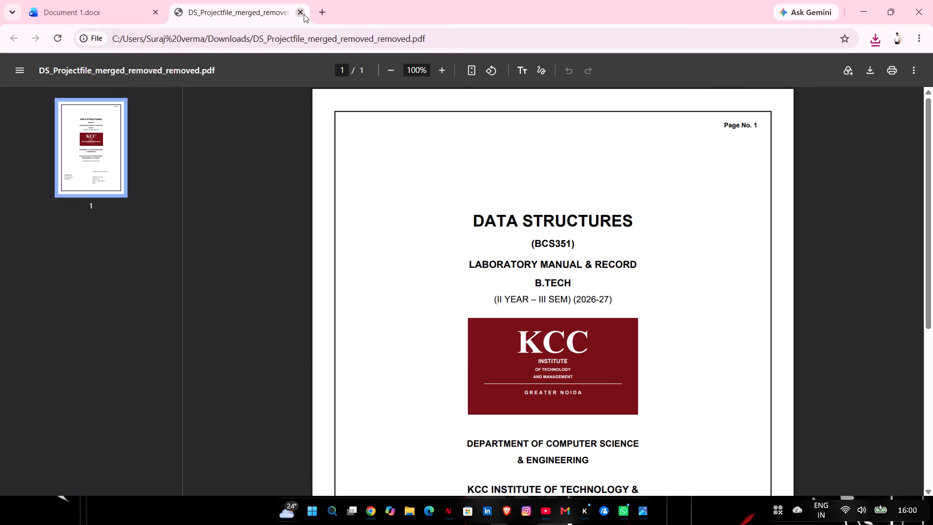
pyautogui.click(304, 14)
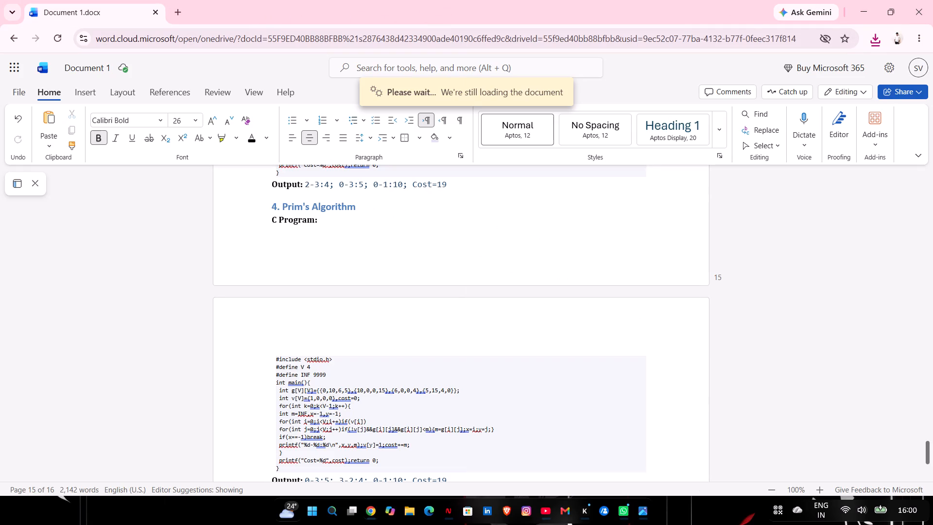
# In File Explorer, delete DS_Projectfile_merged_removed_removed (1) and the one-page DS_Projectfile cover PDF from Downloads.
pyautogui.click(409, 509)
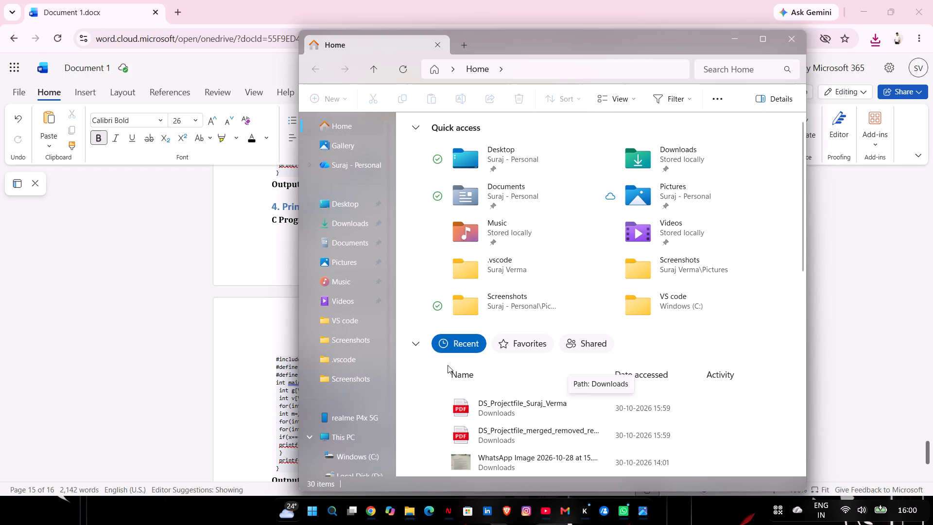
pyautogui.click(329, 229)
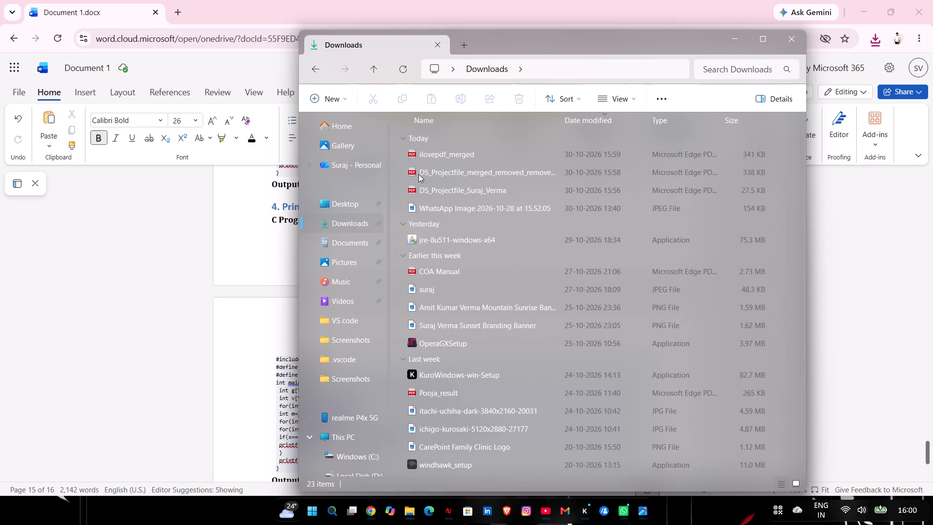
pyautogui.moveTo(398, 173); pyautogui.dragTo(423, 194)
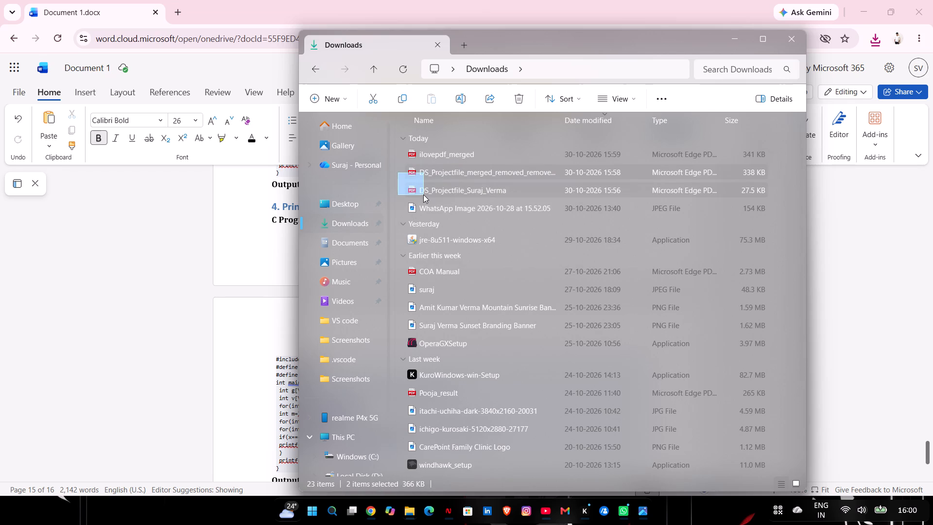
pyautogui.press('Delete')
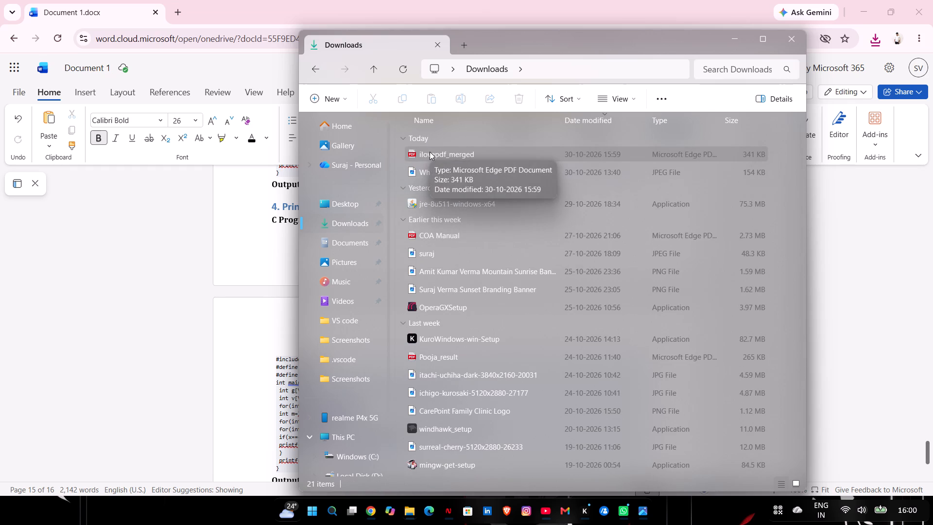
# Rename ilovepdf_merged in Downloads, starting the new name with DS_.
pyautogui.rightClick(430, 152)
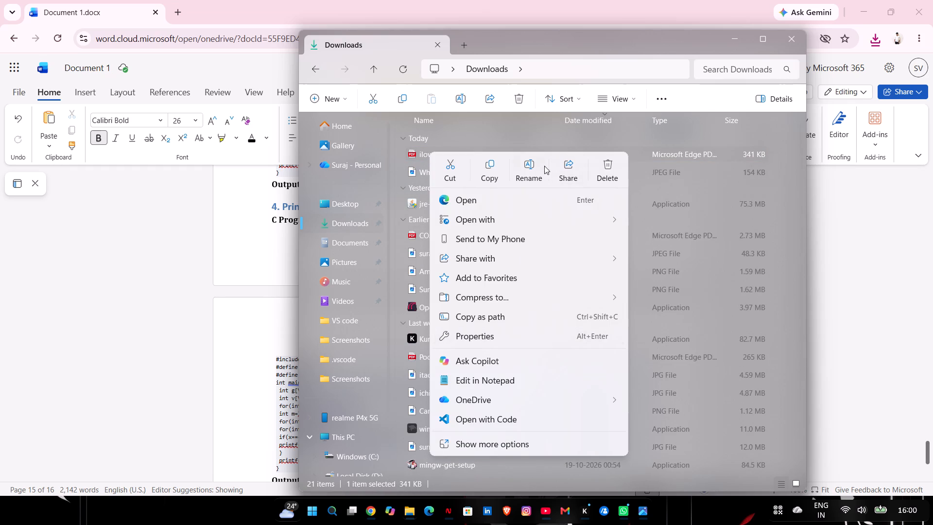
pyautogui.click(532, 165)
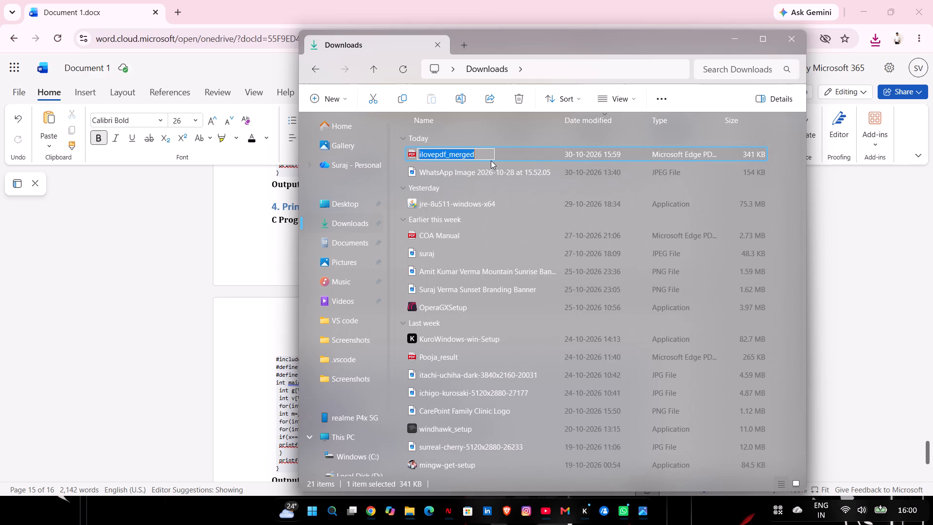
pyautogui.press('BackSpace')
pyautogui.press('BackSpace')
pyautogui.press('BackSpace')
pyautogui.press('BackSpace')
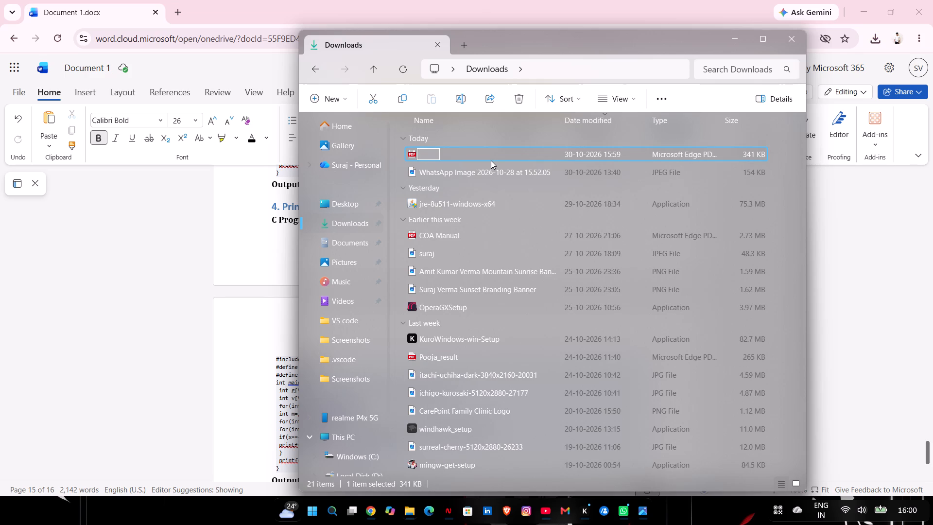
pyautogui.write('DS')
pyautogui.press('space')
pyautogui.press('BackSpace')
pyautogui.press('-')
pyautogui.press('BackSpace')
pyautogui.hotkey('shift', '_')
# Complete the new name of the merged PDF in Downloads as DS_Project.
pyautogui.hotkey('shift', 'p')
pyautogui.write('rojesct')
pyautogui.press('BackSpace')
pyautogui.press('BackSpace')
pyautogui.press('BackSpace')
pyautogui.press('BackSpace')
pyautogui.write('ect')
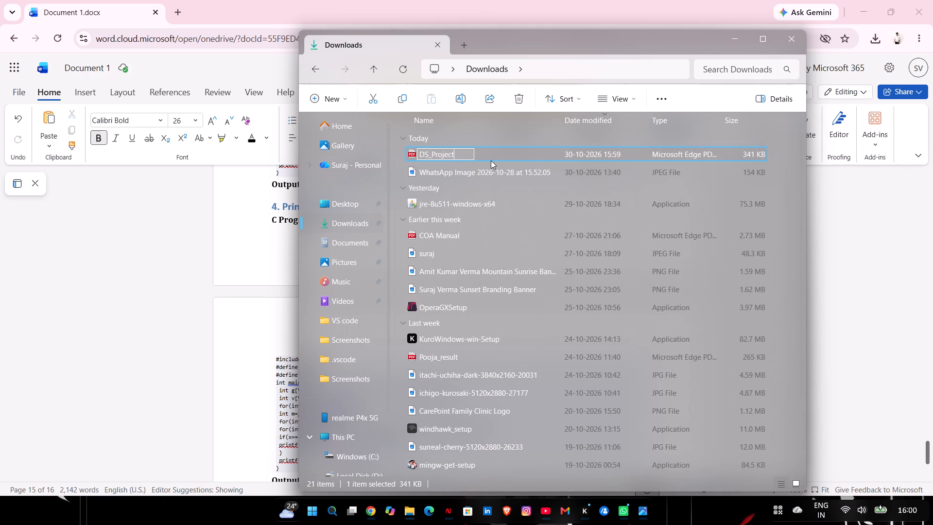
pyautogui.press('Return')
pyautogui.click(456, 187)
# Close the Downloads window, the browser window with Document 1.docx, and the WhatsApp image of the lab syllabus.
pyautogui.click(787, 40)
pyautogui.click(932, 15)
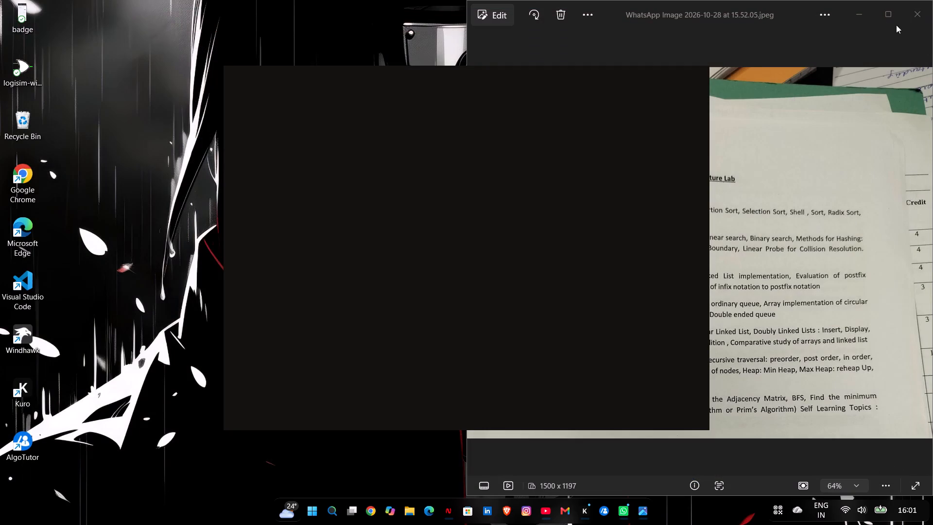
pyautogui.click(924, 13)
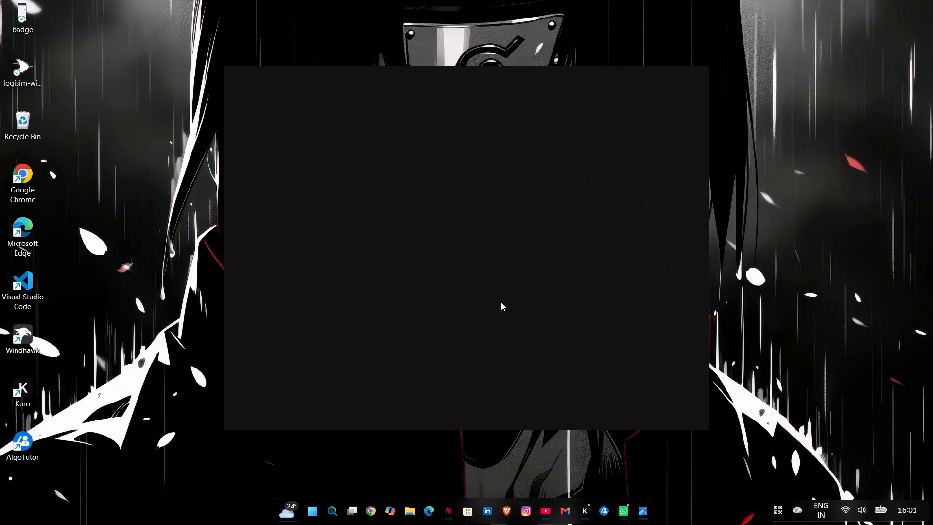
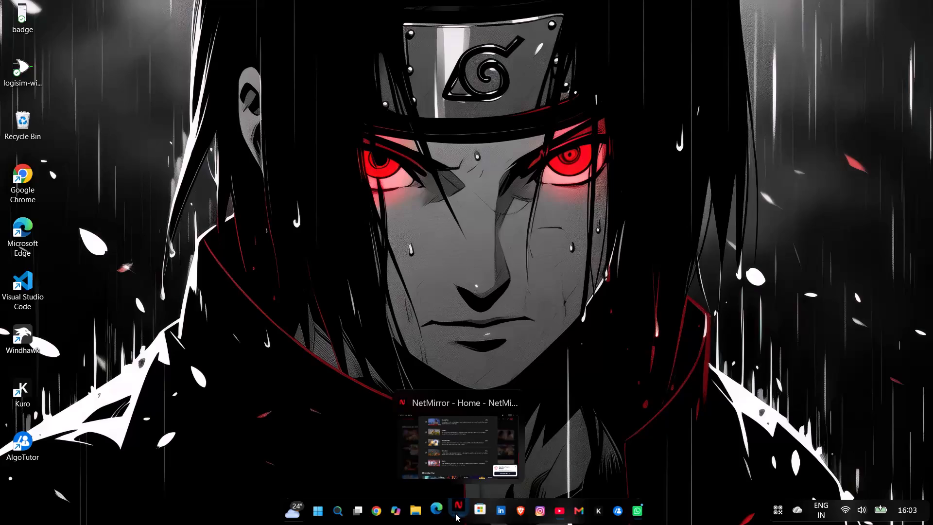
# Close the open NetMirror and YouTube windows.
pyautogui.click(513, 404)
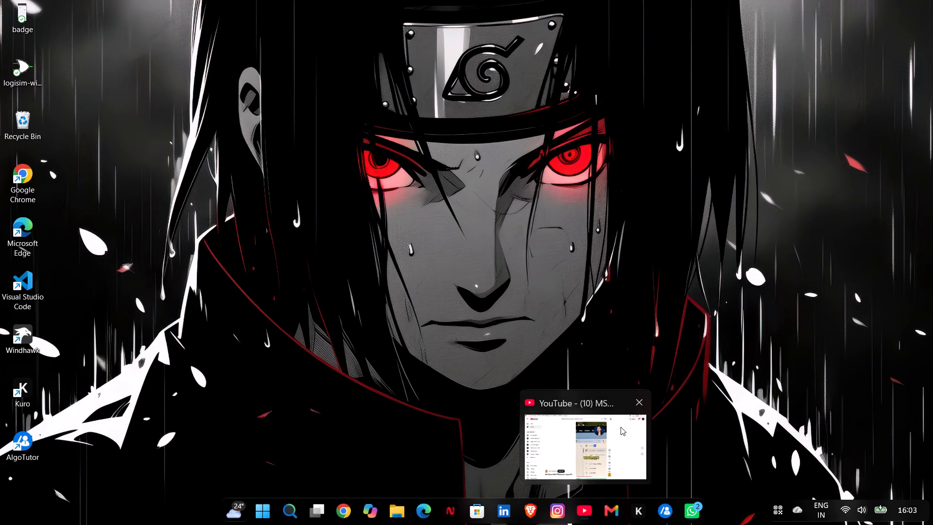
pyautogui.click(641, 403)
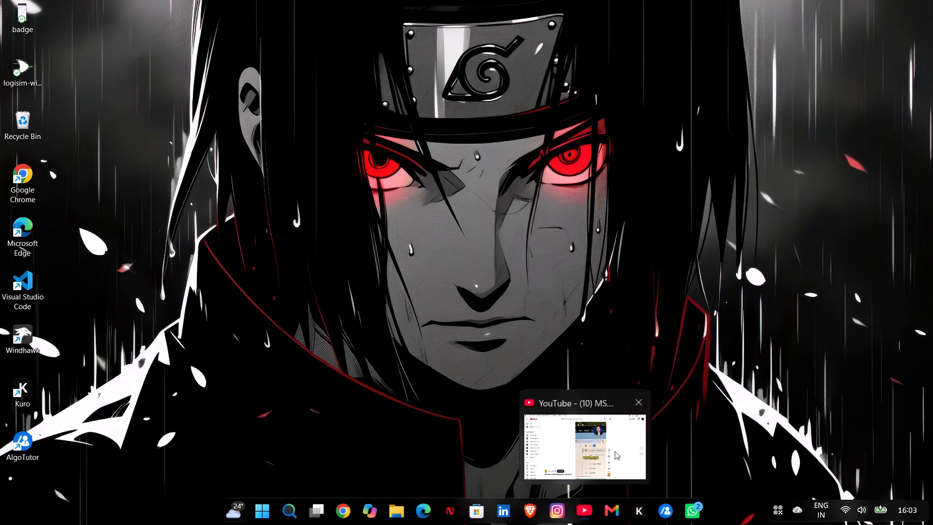
pyautogui.click(642, 406)
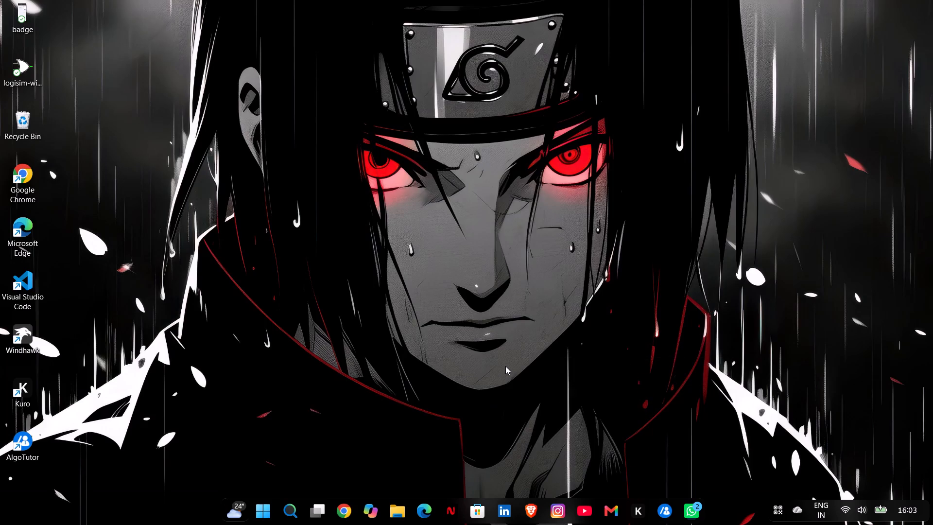
# Hide all the icons on the Windows desktop.
pyautogui.click(432, 240)
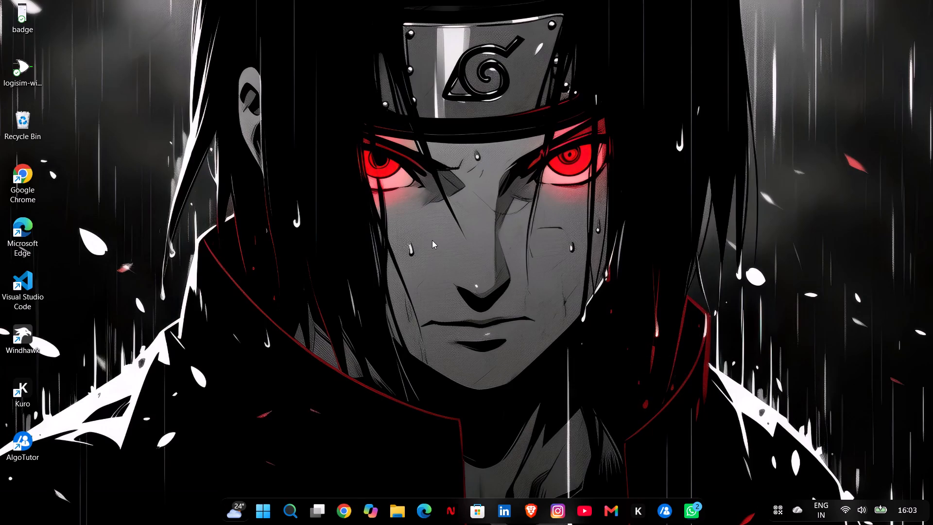
pyautogui.rightClick(432, 240)
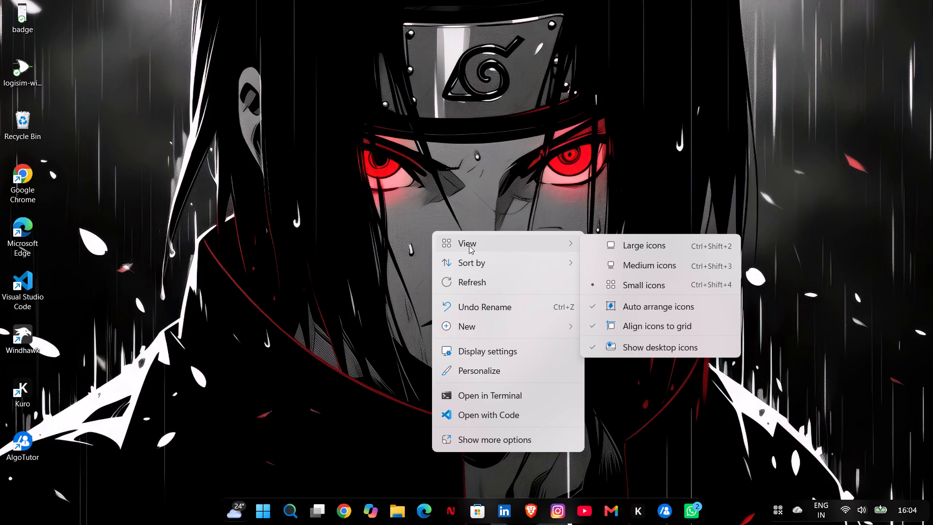
pyautogui.click(642, 341)
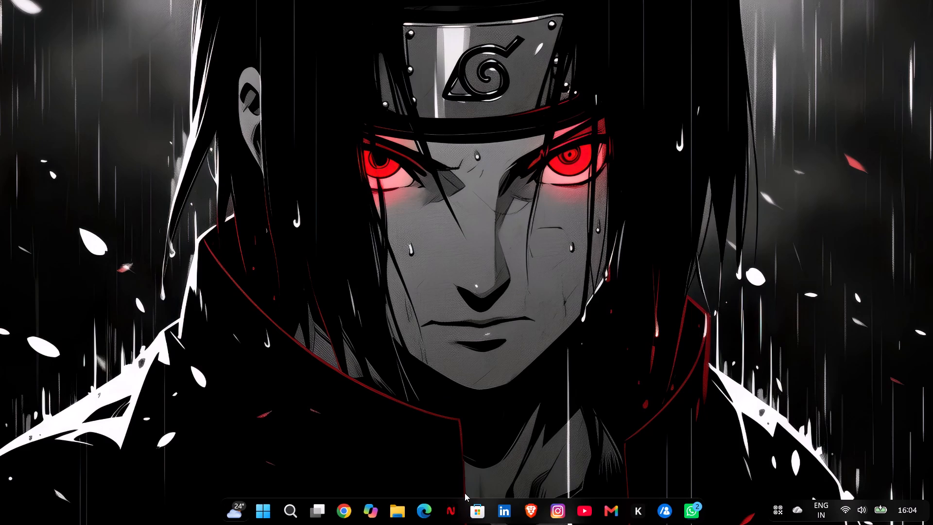